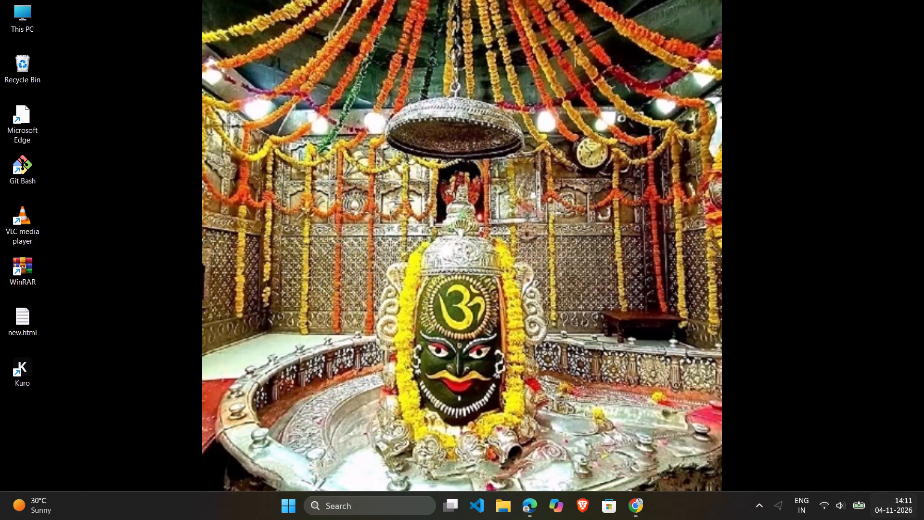
Switch to Google Chrome and bring up the ClassMonitor CRM call history page with the open lead record.
{"action": "left_click", "coordinate": [638, 514]}
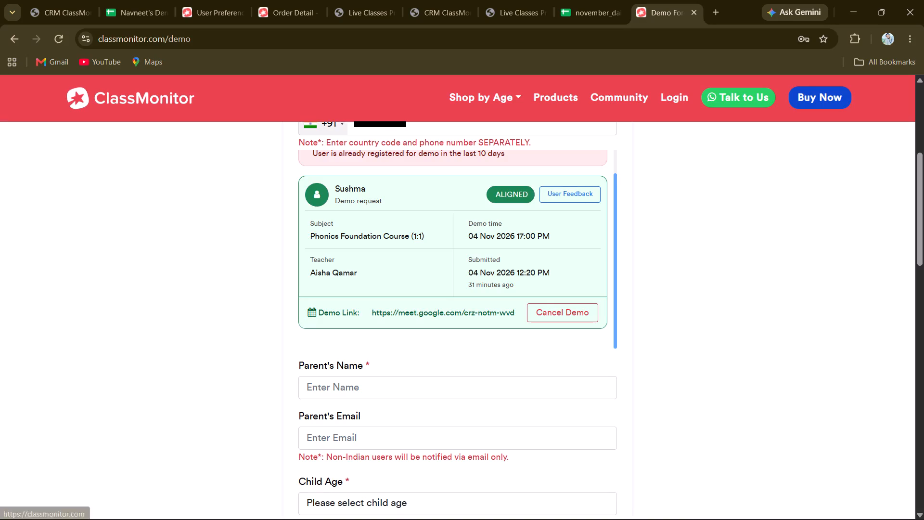
{"action": "left_click", "coordinate": [27, 0]}
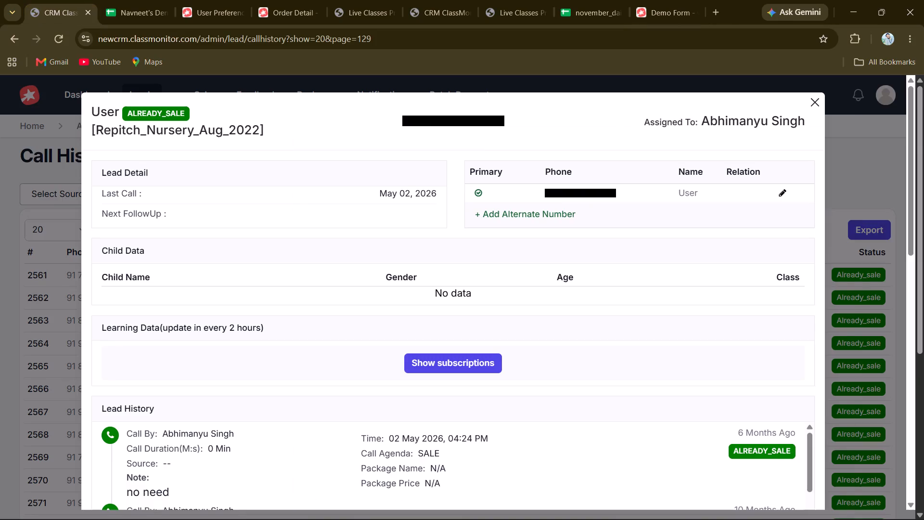
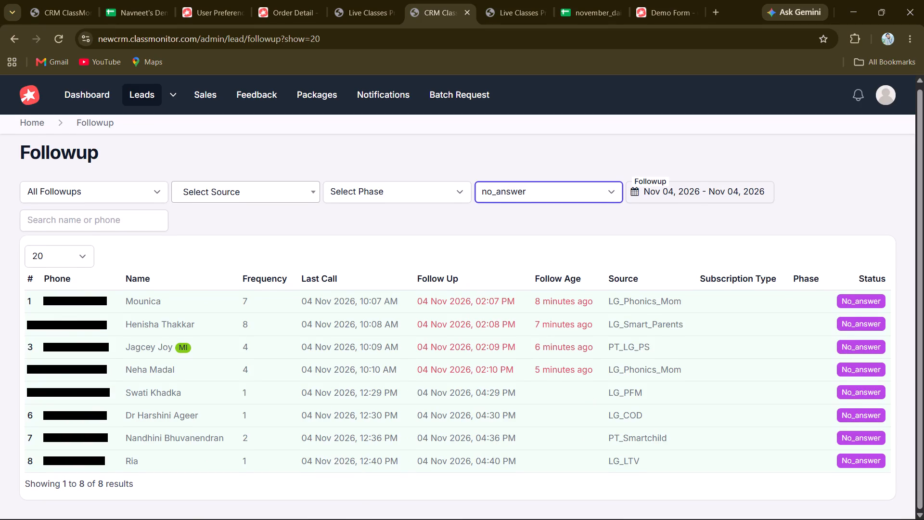
Open the last lead in the no_answer follow-up list, from source LG_LTV, and start a new call entry for it.
{"action": "left_click", "coordinate": [129, 466]}
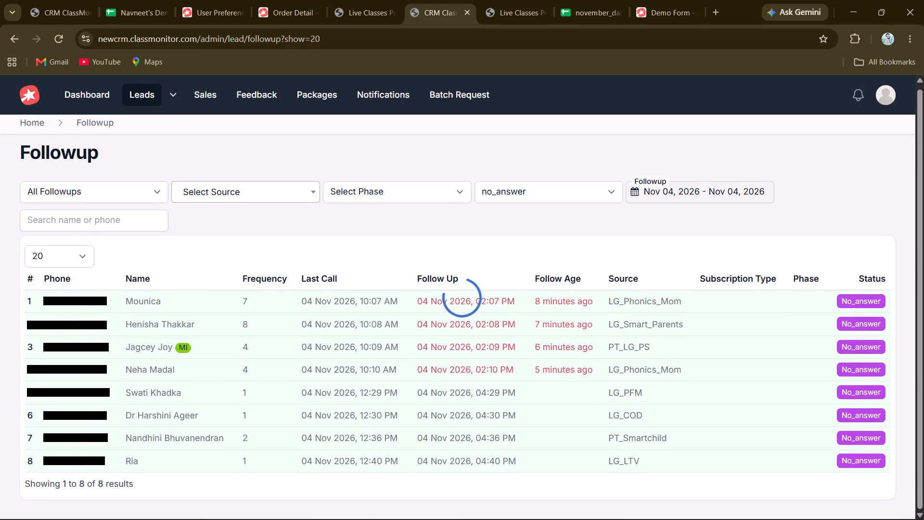
{"action": "scroll", "coordinate": [385, 239], "scroll_direction": "down", "scroll_amount": 7}
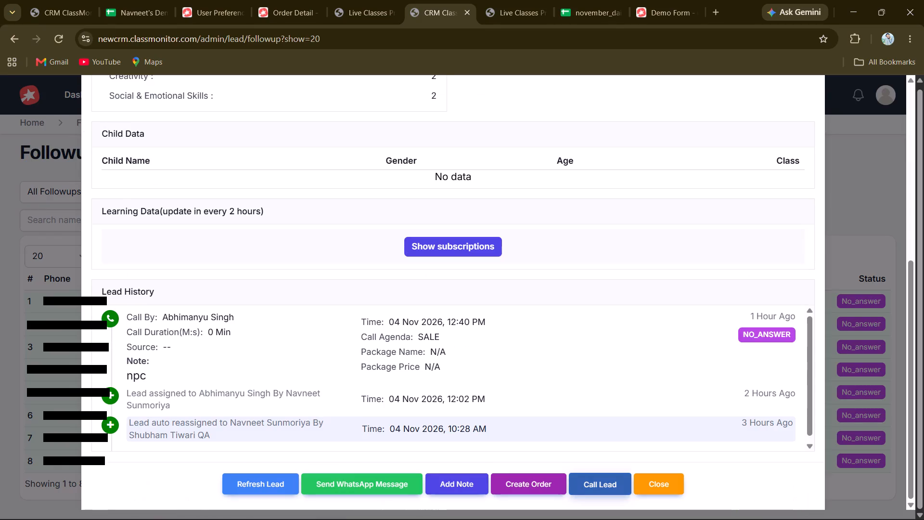
{"action": "left_click", "coordinate": [597, 489]}
{"action": "scroll", "coordinate": [597, 489], "scroll_direction": "down", "scroll_amount": 9}
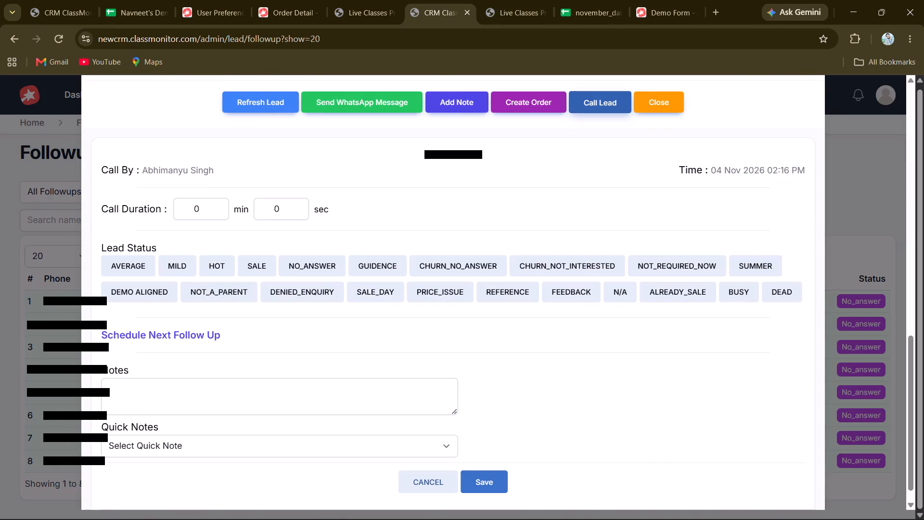
{"action": "scroll", "coordinate": [454, 257], "scroll_direction": "up", "scroll_amount": 8}
{"action": "scroll", "coordinate": [454, 257], "scroll_direction": "down", "scroll_amount": 12}
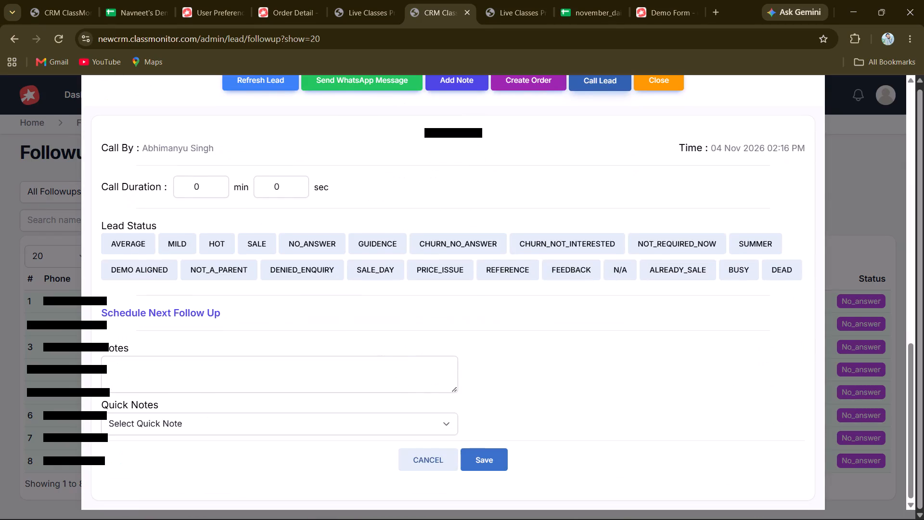
Set the lead status to AVERAGE and the call duration to 10 min 5 sec.
{"action": "left_click", "coordinate": [119, 242]}
{"action": "left_click", "coordinate": [204, 188]}
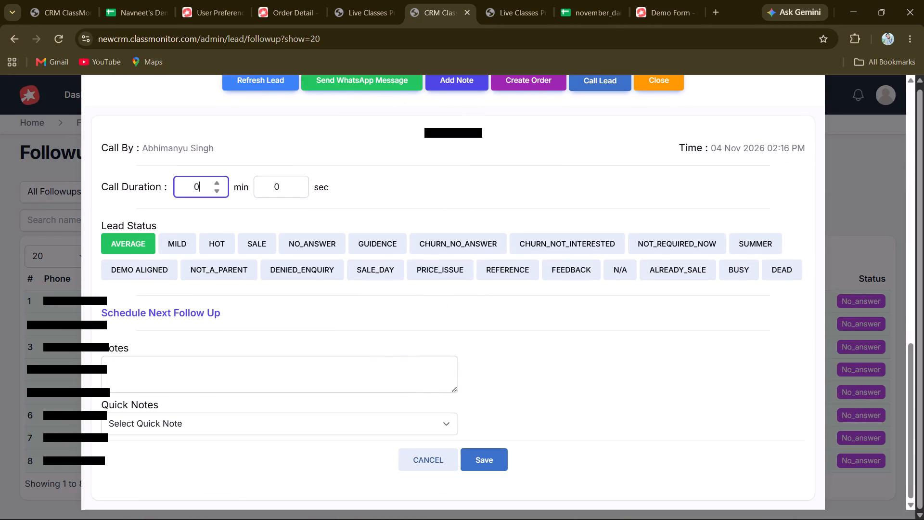
{"action": "key", "text": "BackSpace"}
{"action": "key", "text": "End"}
{"action": "key", "text": "Insert"}
{"action": "type", "text": "10"}
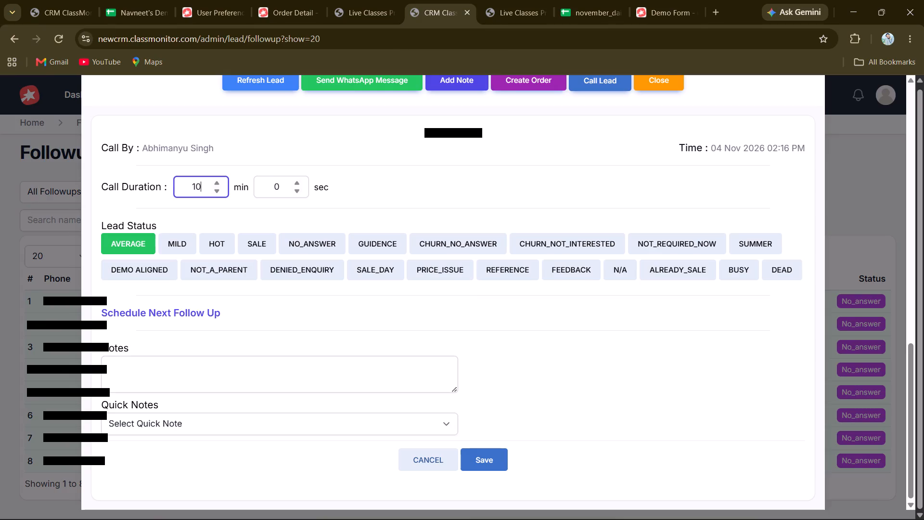
{"action": "left_click", "coordinate": [282, 188]}
{"action": "key", "text": "BackSpace"}
{"action": "key", "text": "5"}
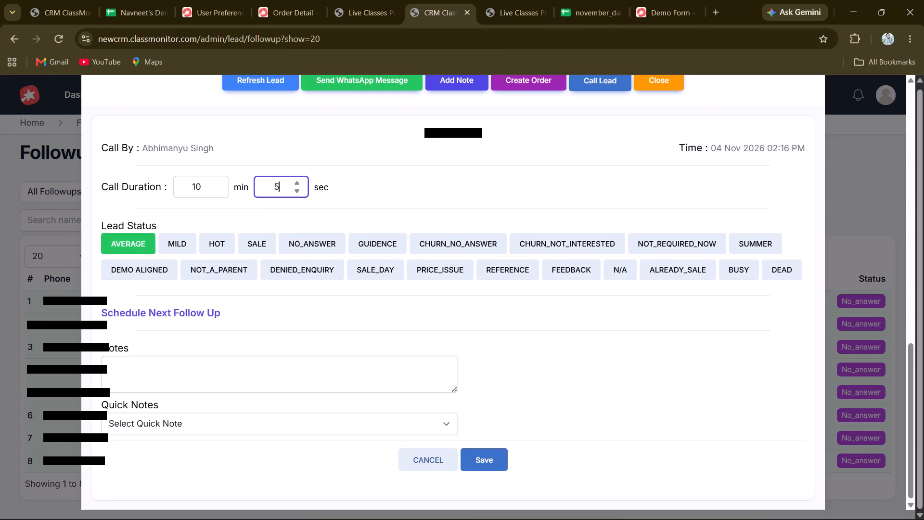
Enter "playgroup kit" as the note of the call entry.
{"action": "left_click", "coordinate": [235, 367]}
{"action": "type", "text": "age"}
{"action": "key", "text": "space"}
{"action": "key", "text": "BackSpace"}
{"action": "key", "text": "BackSpace"}
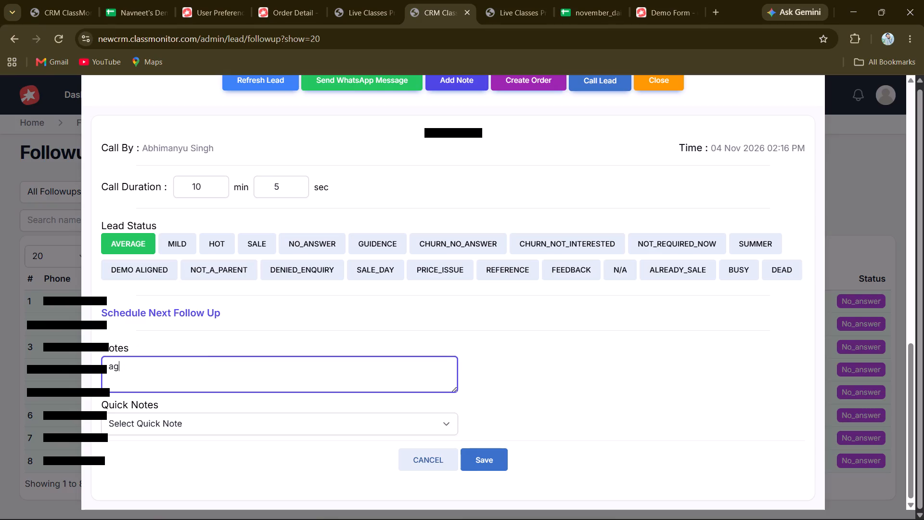
{"action": "key", "text": "BackSpace"}
{"action": "key", "text": "BackSpace"}
{"action": "type", "text": "playgroup kit"}
{"action": "key", "text": "space"}
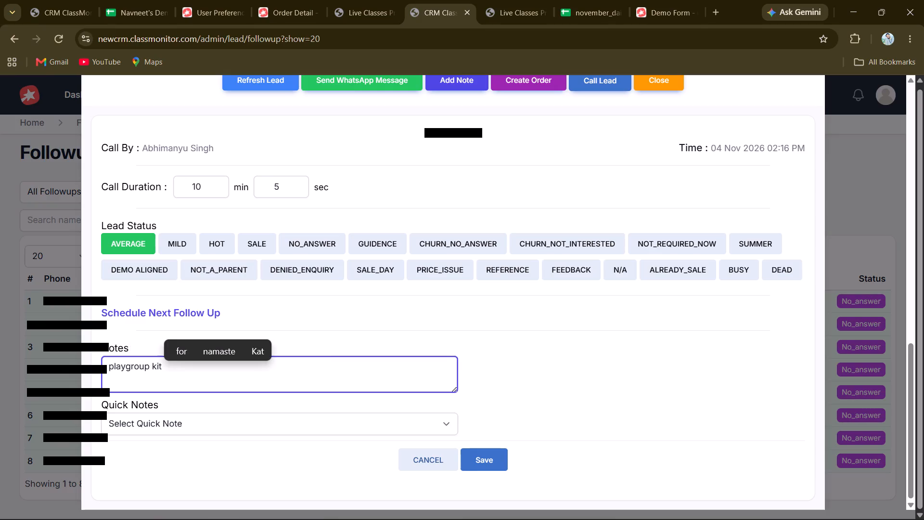
Schedule the next follow-up "In 4 Hour", save the call entry and close the lead record.
{"action": "left_click", "coordinate": [196, 308]}
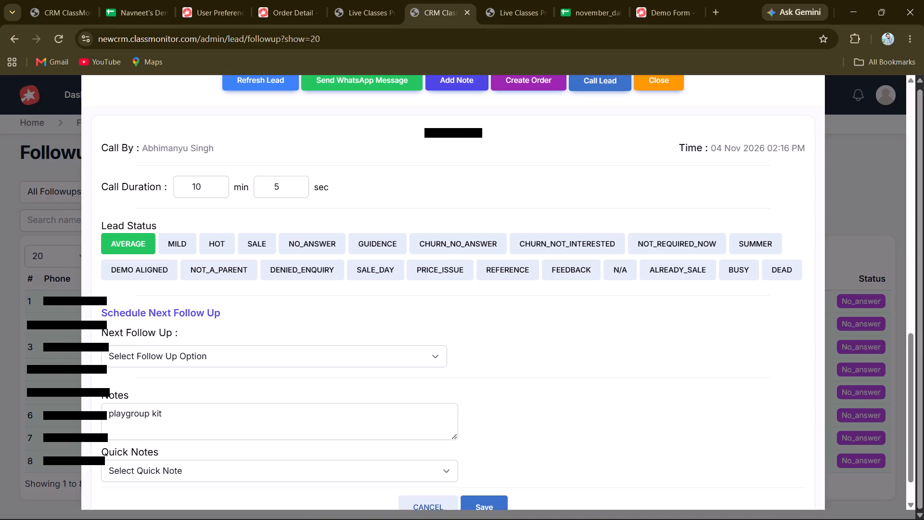
{"action": "left_click", "coordinate": [243, 352]}
{"action": "left_click", "coordinate": [189, 416]}
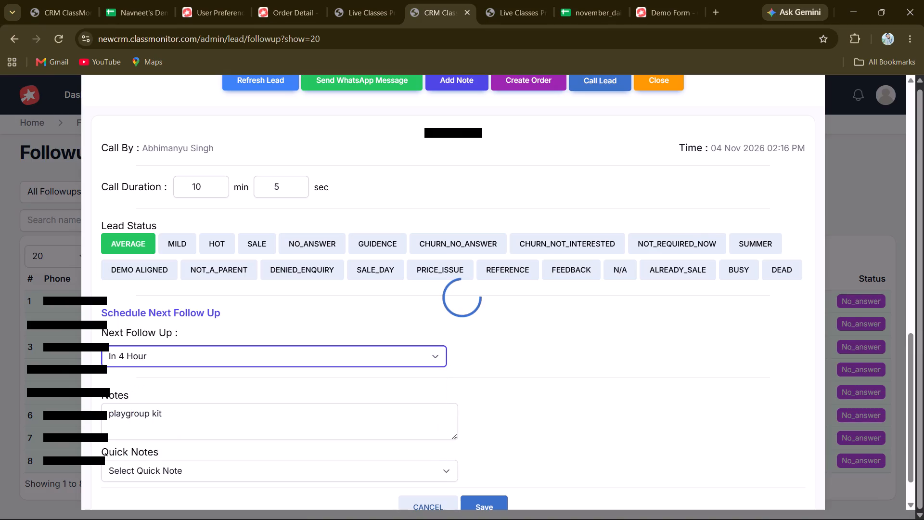
{"action": "scroll", "coordinate": [312, 417], "scroll_direction": "down", "scroll_amount": 6}
{"action": "left_click", "coordinate": [475, 465]}
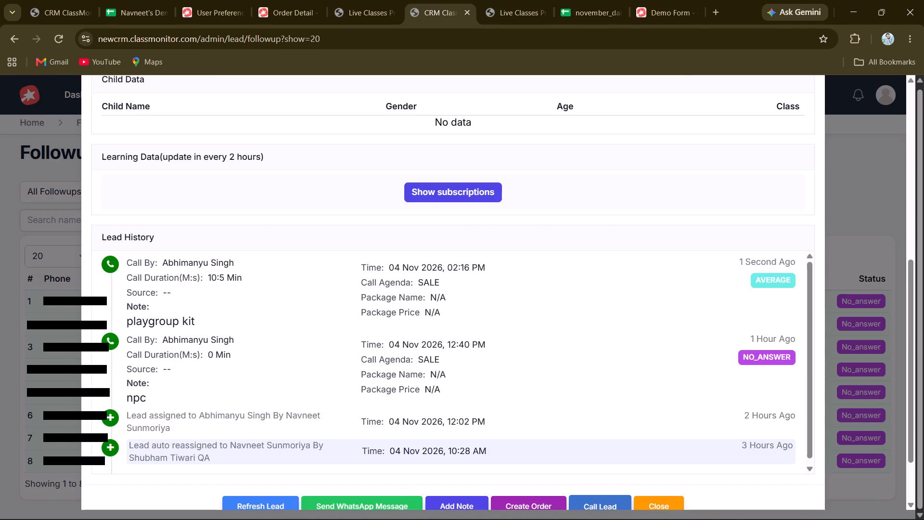
{"action": "scroll", "coordinate": [645, 433], "scroll_direction": "down", "scroll_amount": 13}
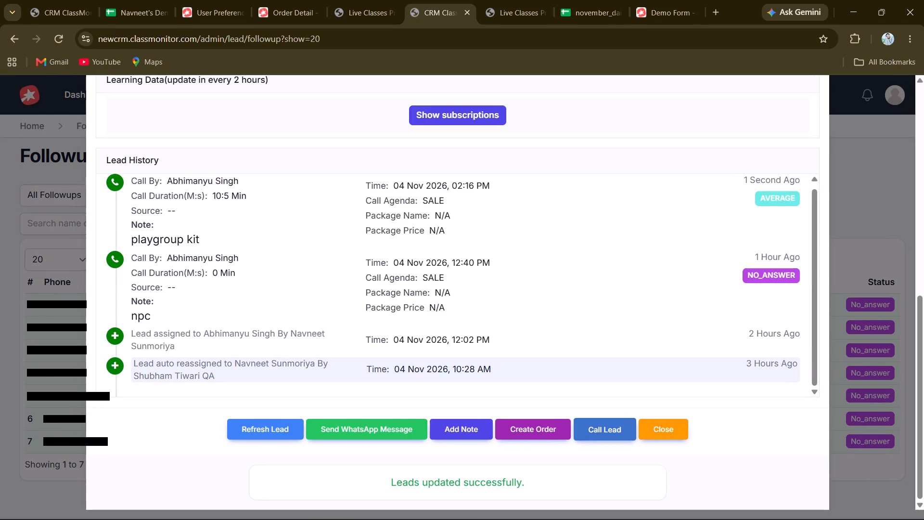
{"action": "left_click", "coordinate": [662, 432]}
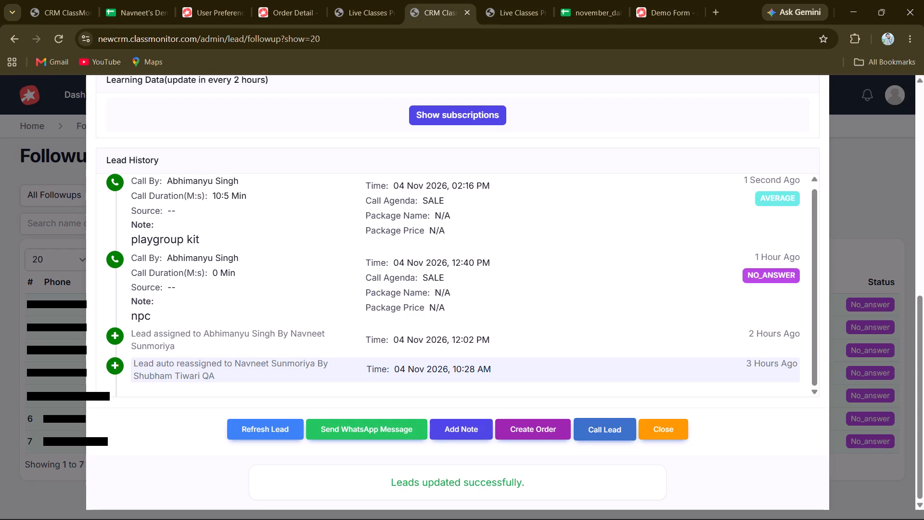
Open the seventh lead in the follow-up list, from source PT_Smartchild.
{"action": "left_click", "coordinate": [357, 442]}
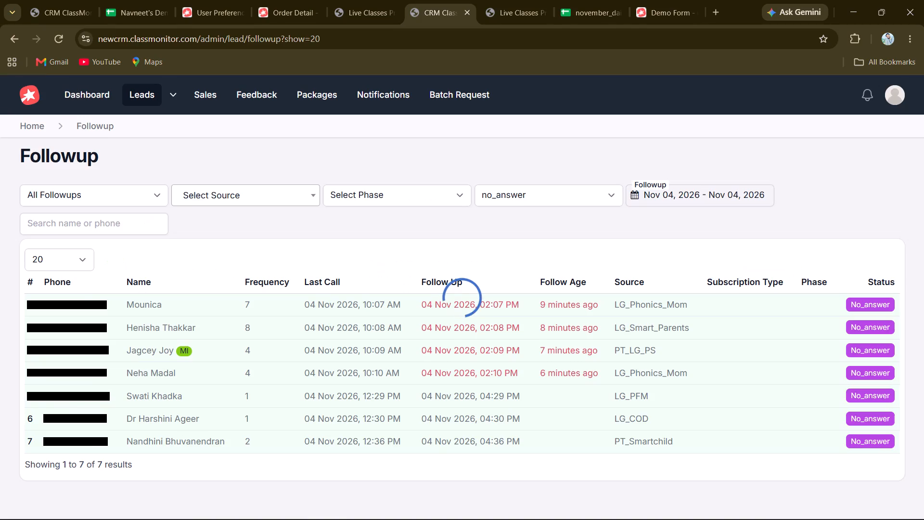
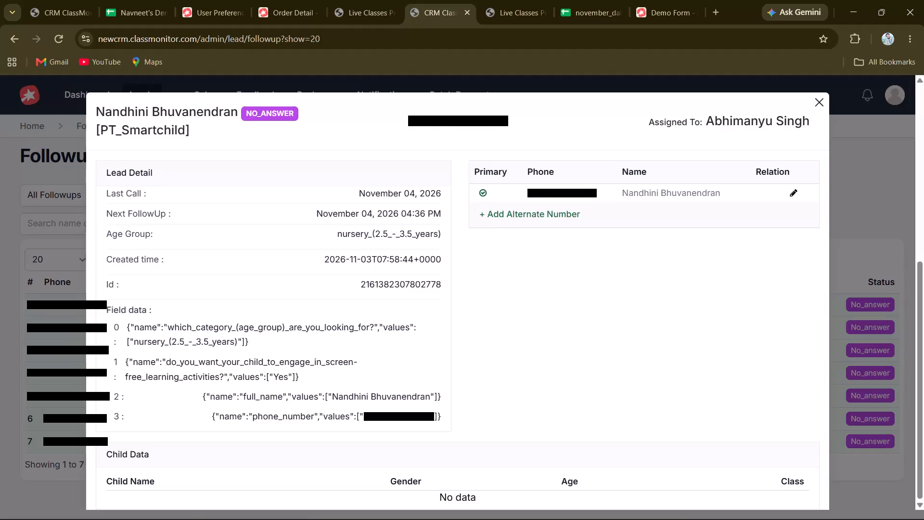
Start a call entry for the lead with status NO_ANSWER and the next follow-up scheduled "In 4 Hour".
{"action": "left_click", "coordinate": [599, 475]}
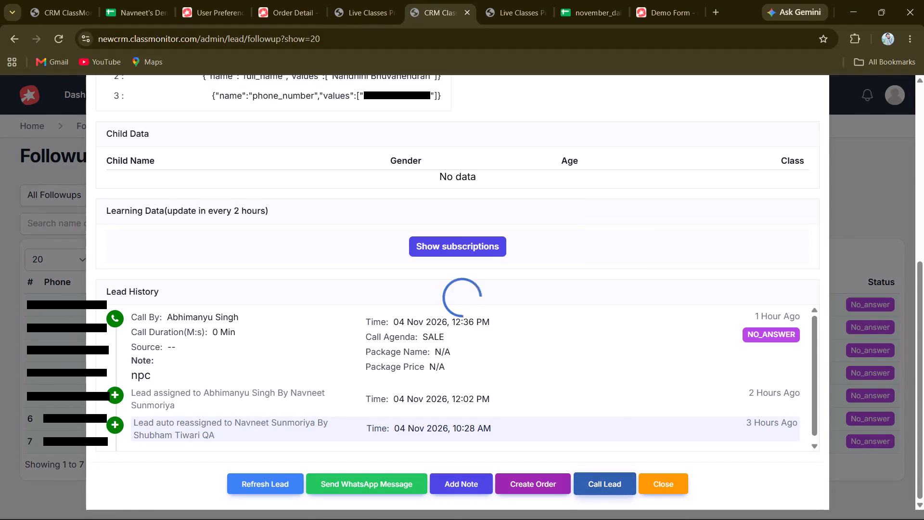
{"action": "scroll", "coordinate": [599, 475], "scroll_direction": "down", "scroll_amount": 9}
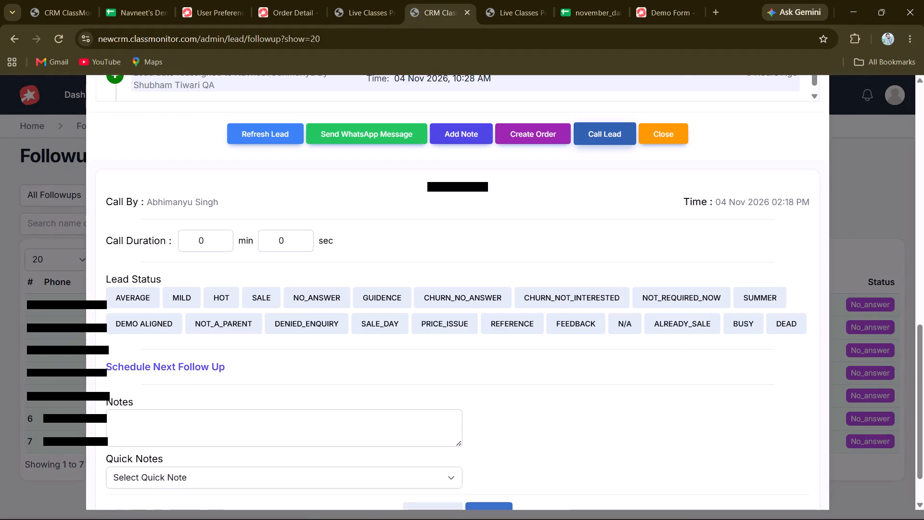
{"action": "left_click", "coordinate": [325, 239]}
{"action": "left_click", "coordinate": [273, 400]}
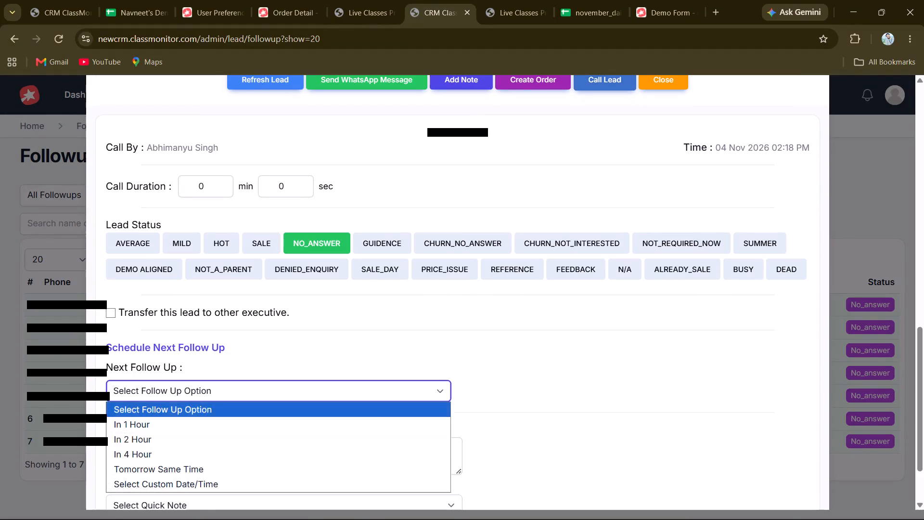
{"action": "left_click", "coordinate": [189, 459]}
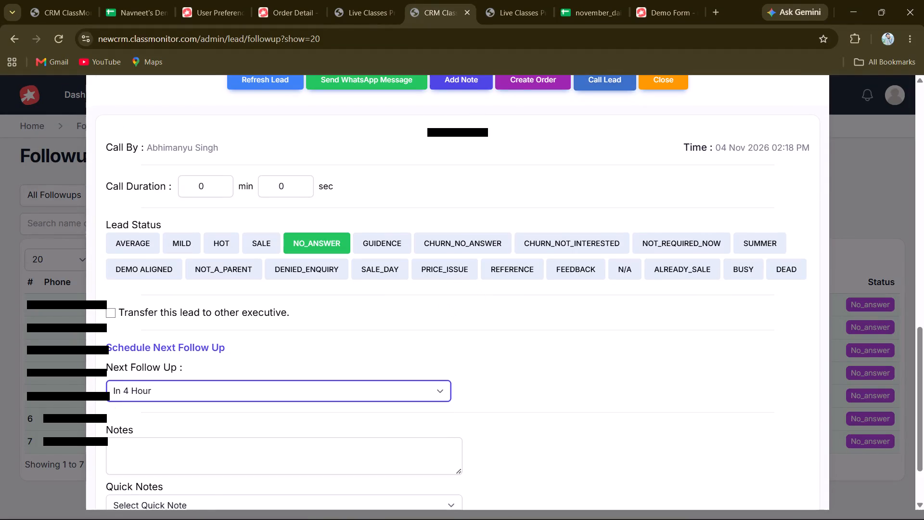
Enter "npc" as the note, save the call entry and close the lead record.
{"action": "left_click", "coordinate": [195, 459]}
{"action": "type", "text": "npc"}
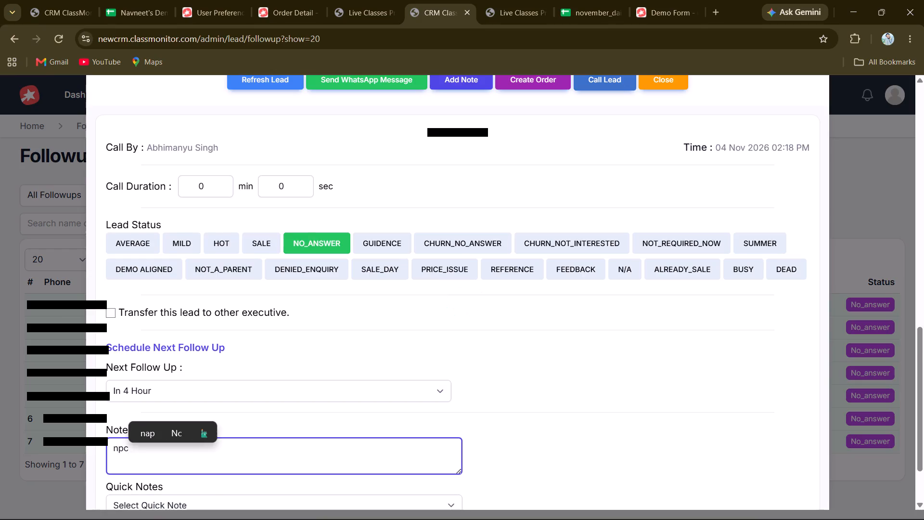
{"action": "scroll", "coordinate": [340, 477], "scroll_direction": "down", "scroll_amount": 10}
{"action": "left_click", "coordinate": [478, 461]}
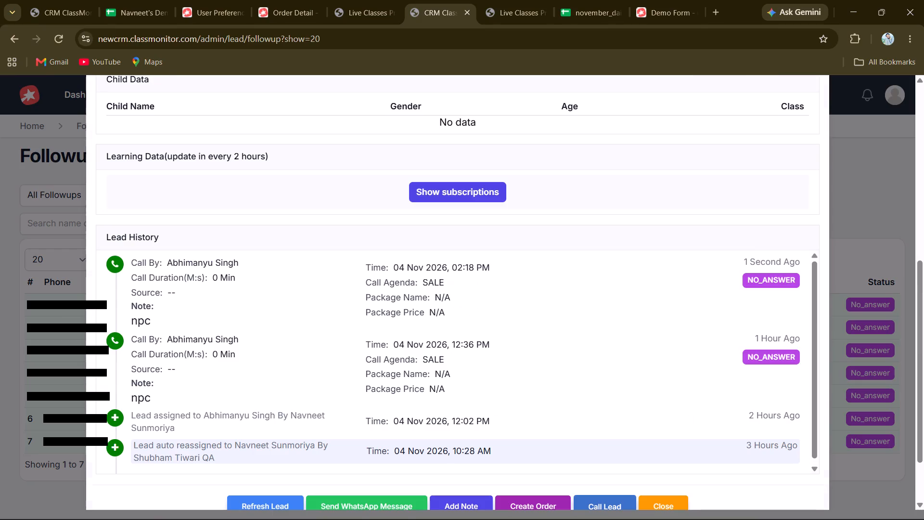
{"action": "left_click", "coordinate": [653, 501]}
Open the sixth lead in the follow-up list, from source LG_COD, and review its details and call history.
{"action": "left_click", "coordinate": [346, 420]}
{"action": "scroll", "coordinate": [346, 420], "scroll_direction": "down", "scroll_amount": 9}
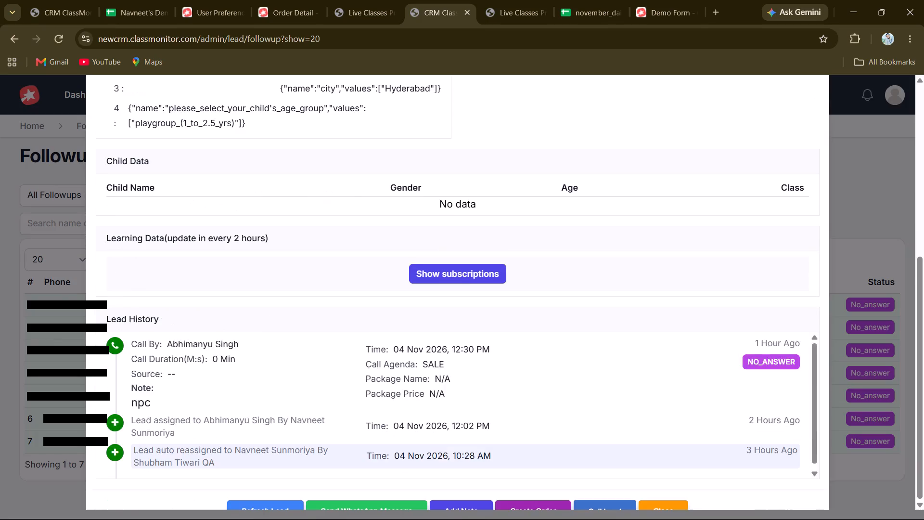
{"action": "scroll", "coordinate": [346, 420], "scroll_direction": "up", "scroll_amount": 9}
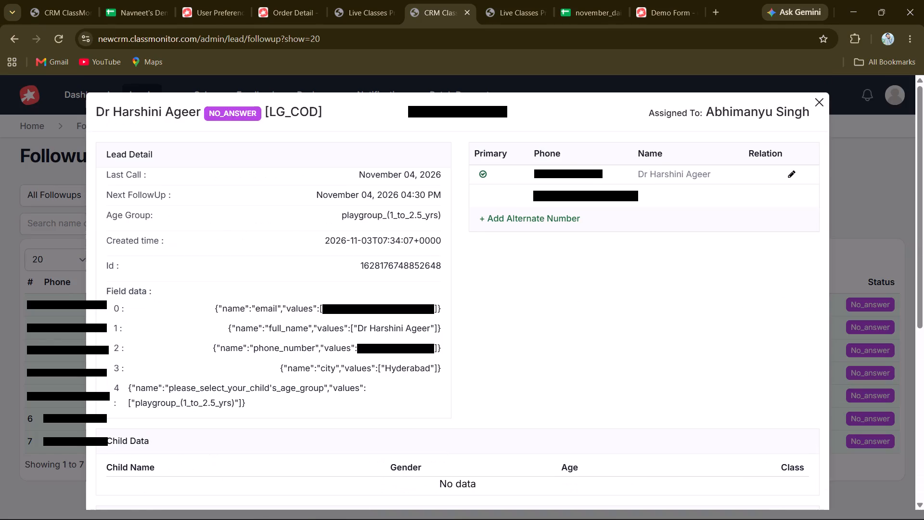
{"action": "scroll", "coordinate": [346, 420], "scroll_direction": "down", "scroll_amount": 5}
{"action": "scroll", "coordinate": [346, 420], "scroll_direction": "up", "scroll_amount": 7}
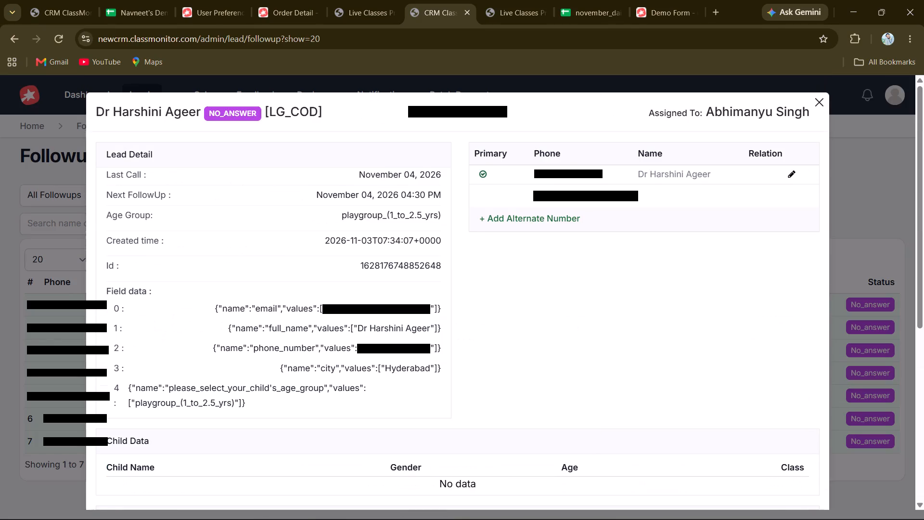
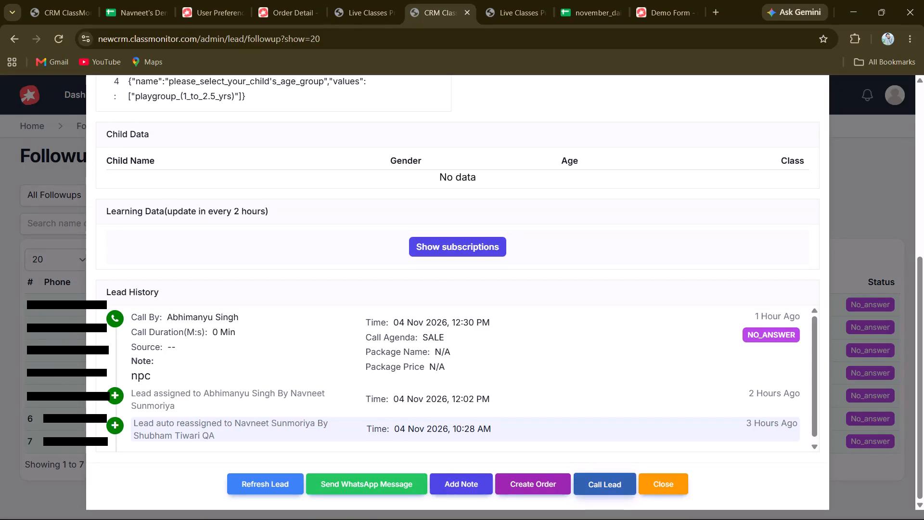
Start a call entry for the LG_COD lead with status NO_ANSWER and schedule the next follow-up "In 4 Hour".
{"action": "left_click", "coordinate": [601, 491]}
{"action": "scroll", "coordinate": [601, 491], "scroll_direction": "down", "scroll_amount": 4}
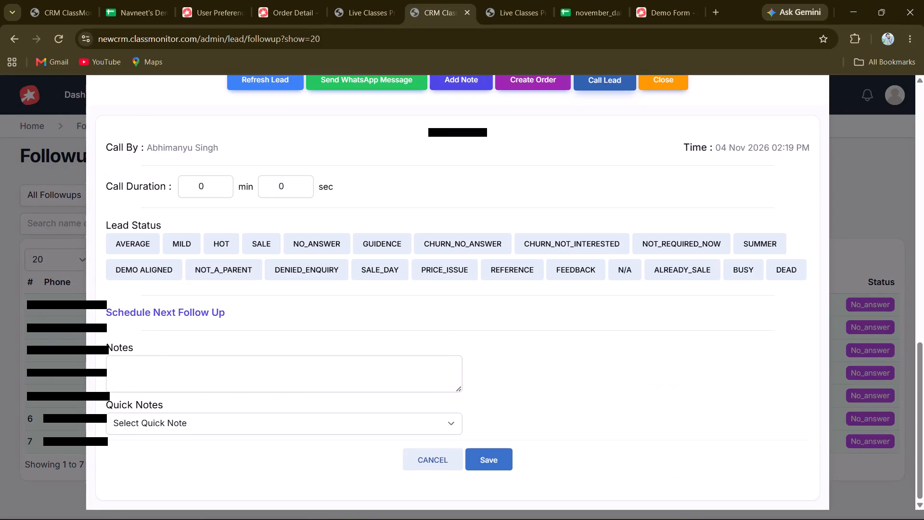
{"action": "left_click", "coordinate": [300, 244]}
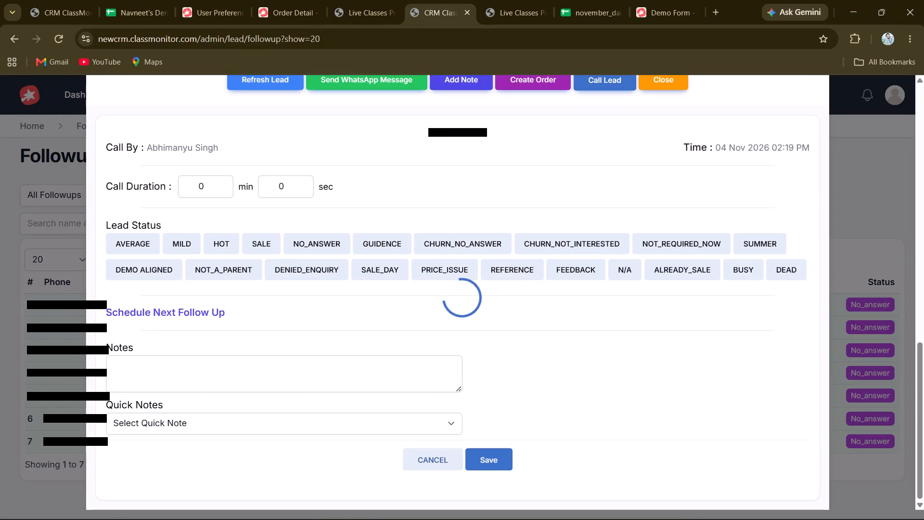
{"action": "left_click_drag", "start_coordinate": [282, 381], "coordinate": [276, 386]}
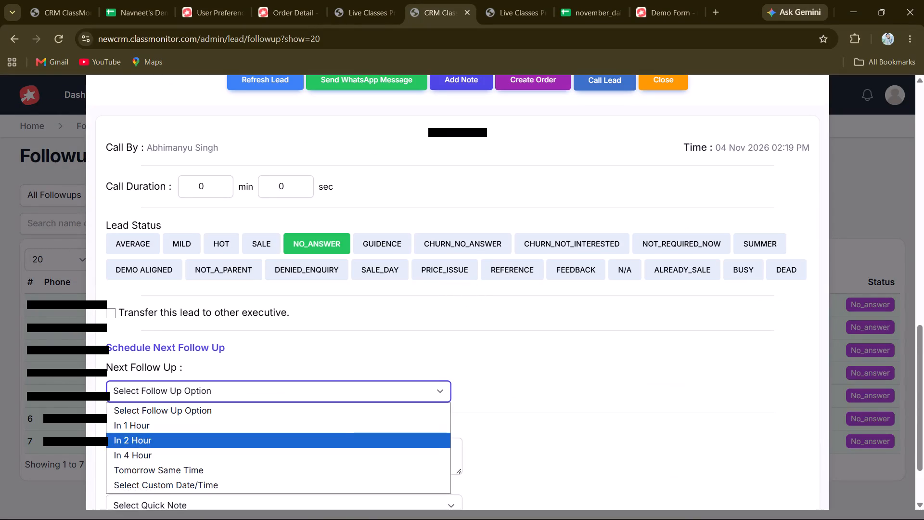
{"action": "left_click", "coordinate": [221, 448]}
Enter "npc" as the note, save the call entry and close the lead record.
{"action": "left_click", "coordinate": [248, 454]}
{"action": "type", "text": "npc"}
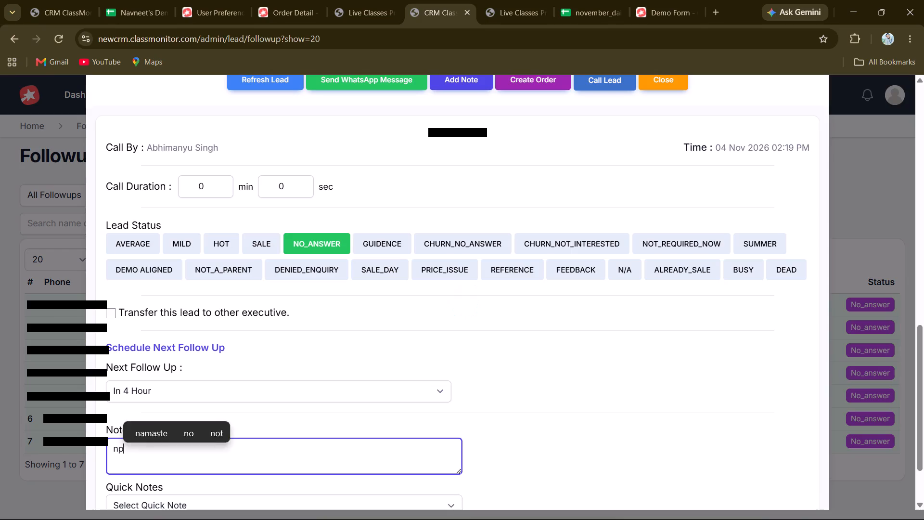
{"action": "key", "text": "space"}
{"action": "scroll", "coordinate": [393, 459], "scroll_direction": "down", "scroll_amount": 8}
{"action": "left_click", "coordinate": [491, 455]}
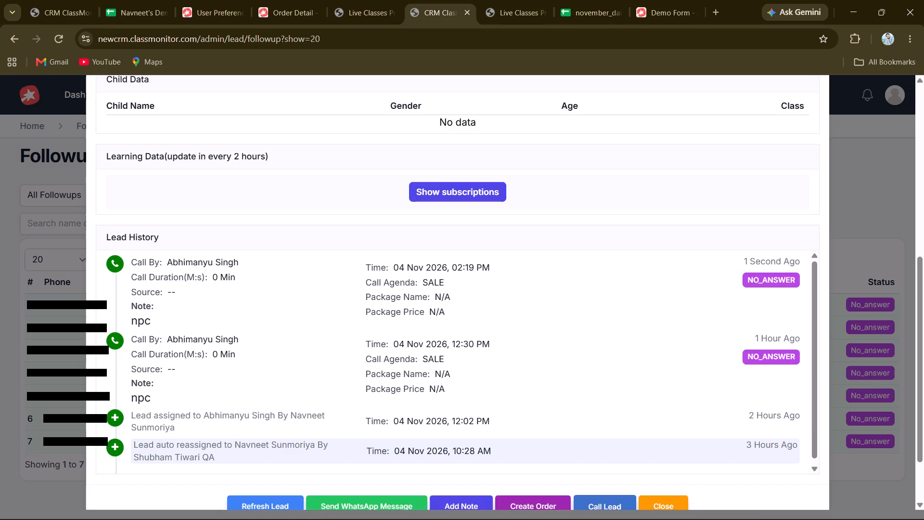
{"action": "scroll", "coordinate": [645, 471], "scroll_direction": "down", "scroll_amount": 9}
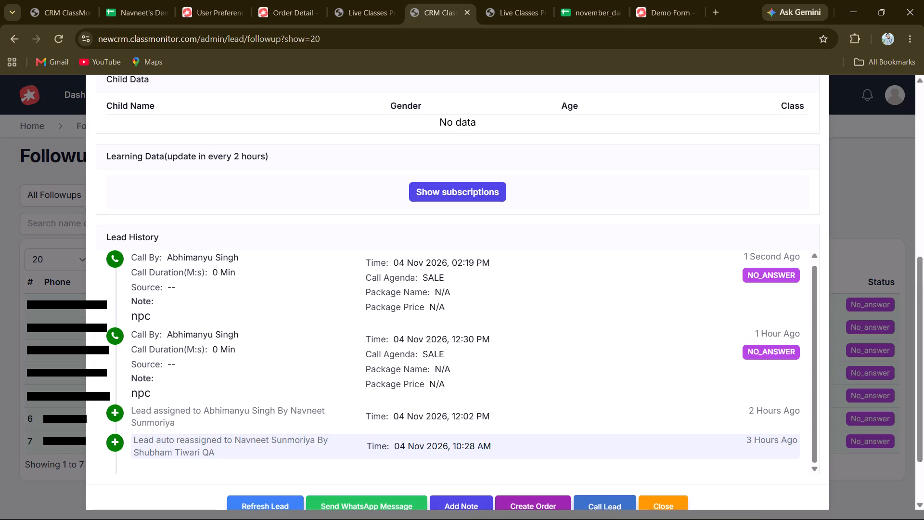
{"action": "scroll", "coordinate": [645, 471], "scroll_direction": "down", "scroll_amount": 6}
{"action": "left_click", "coordinate": [671, 437]}
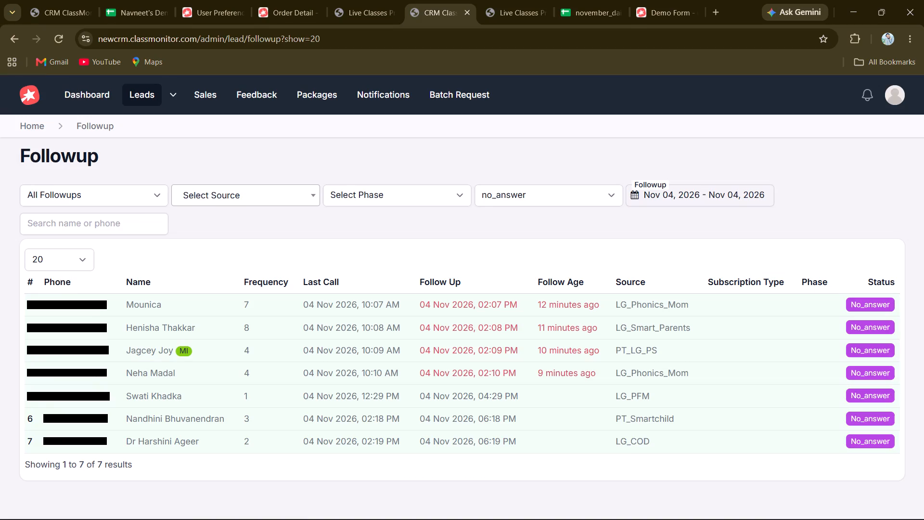
Open the fifth lead in the follow-up list, from source LG_PFM, and review its details.
{"action": "left_click", "coordinate": [359, 390]}
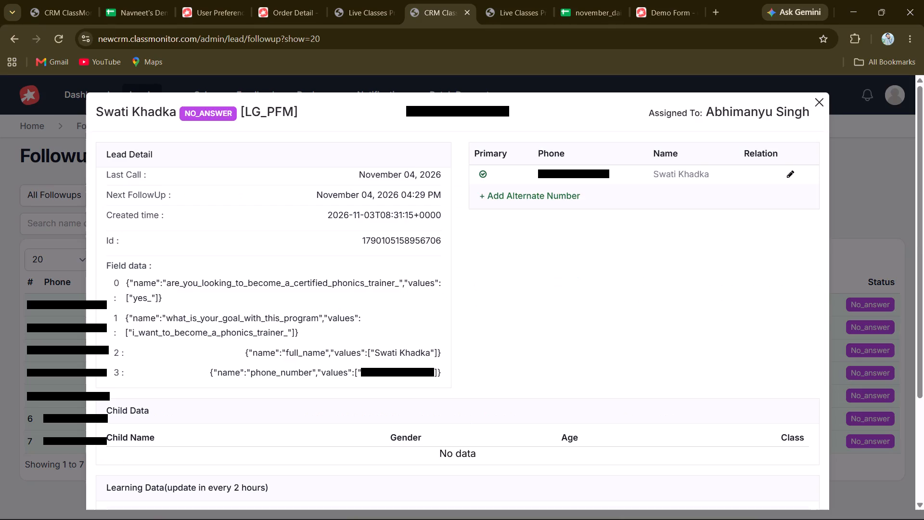
{"action": "scroll", "coordinate": [359, 390], "scroll_direction": "down", "scroll_amount": 11}
{"action": "scroll", "coordinate": [359, 390], "scroll_direction": "up", "scroll_amount": 13}
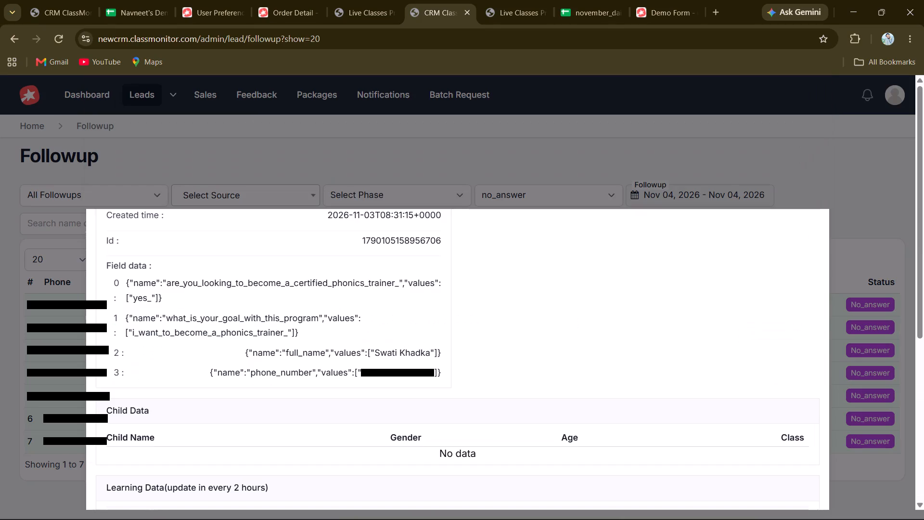
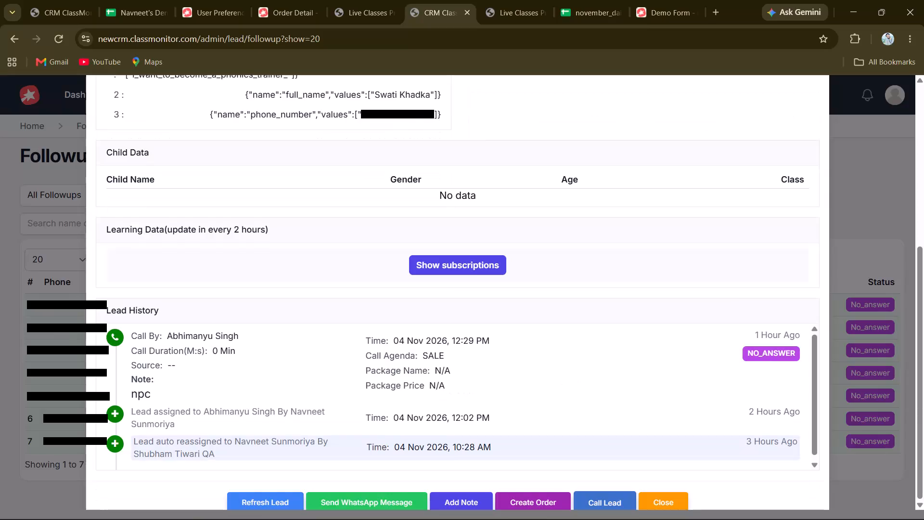
Start a call entry for the open LG_PFM lead with status NO_ANSWER and schedule the next follow-up "In 4 Hour".
{"action": "scroll", "coordinate": [577, 403], "scroll_direction": "up", "scroll_amount": 9}
{"action": "scroll", "coordinate": [577, 403], "scroll_direction": "down", "scroll_amount": 6}
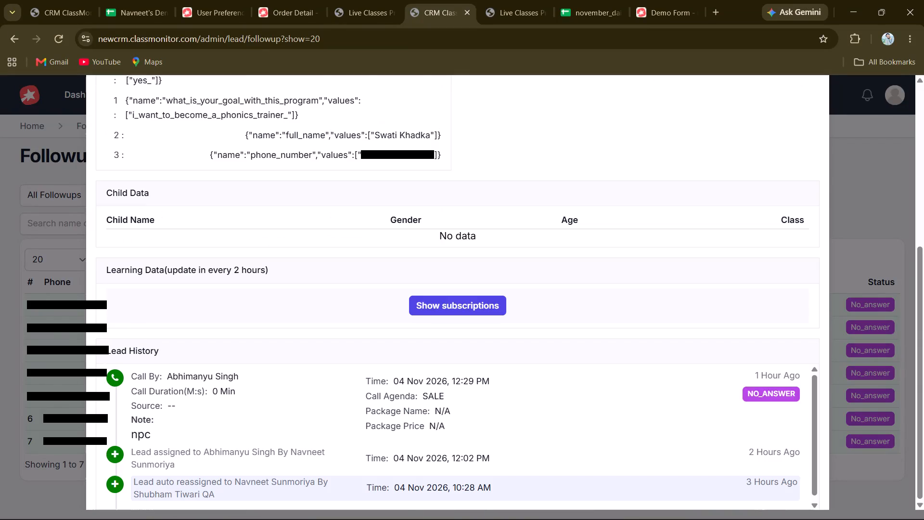
{"action": "scroll", "coordinate": [577, 403], "scroll_direction": "up", "scroll_amount": 7}
{"action": "scroll", "coordinate": [577, 403], "scroll_direction": "down", "scroll_amount": 5}
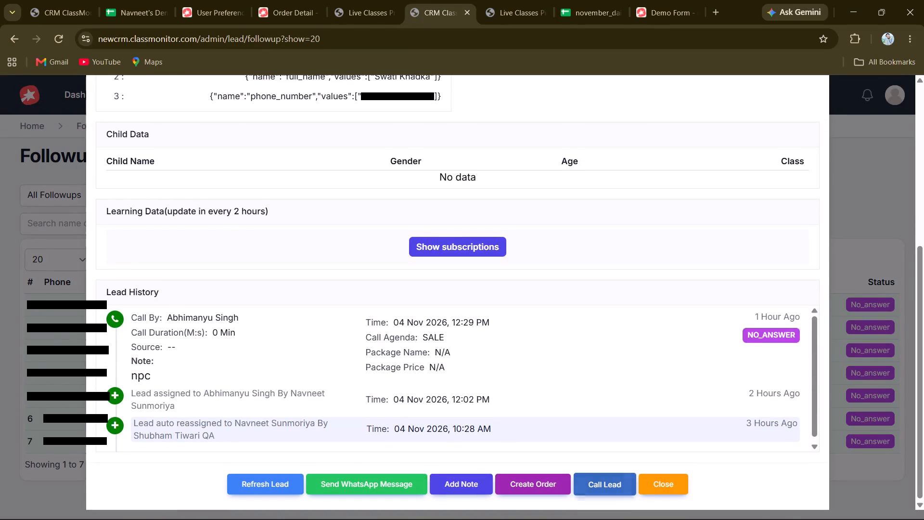
{"action": "left_click", "coordinate": [611, 491]}
{"action": "scroll", "coordinate": [611, 491], "scroll_direction": "down", "scroll_amount": 7}
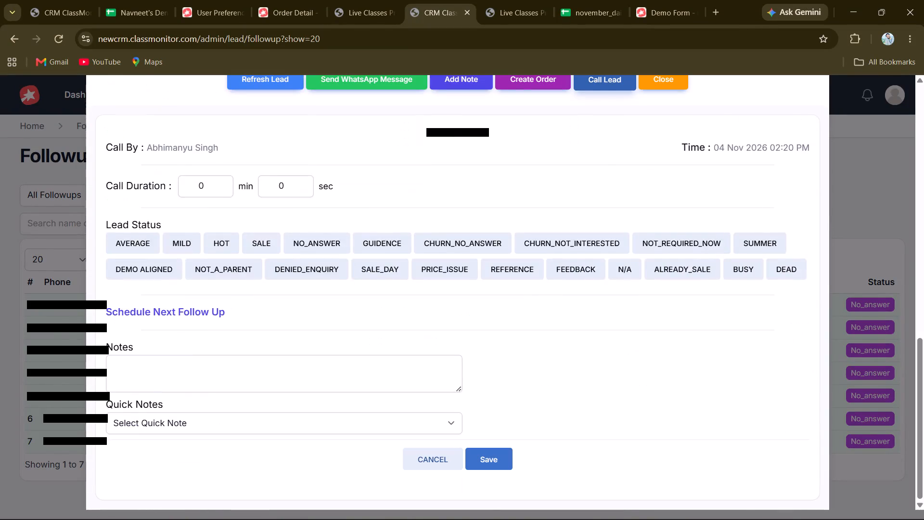
{"action": "left_click", "coordinate": [324, 242]}
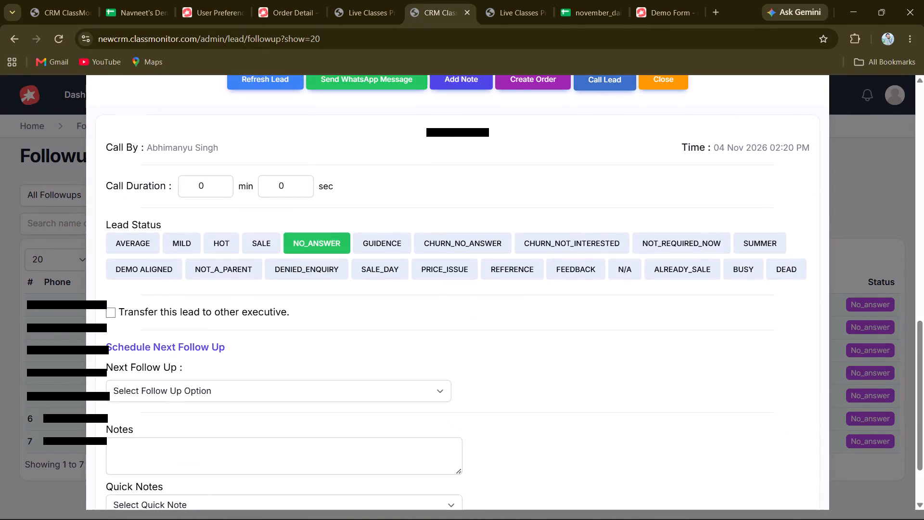
{"action": "left_click", "coordinate": [279, 387]}
{"action": "left_click", "coordinate": [248, 454]}
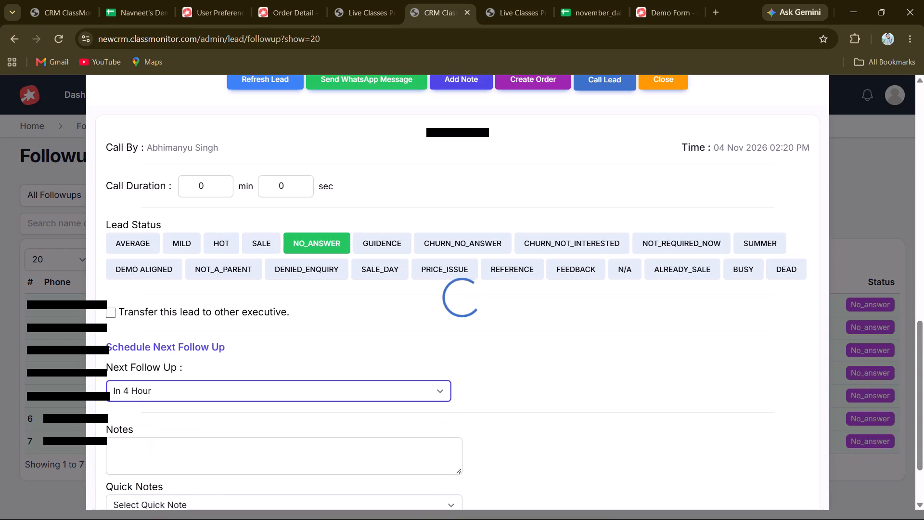
Enter "connect later" as the note, save the call entry and close the LG_PFM lead record.
{"action": "double_click", "coordinate": [248, 454]}
{"action": "type", "text": "connect"}
{"action": "key", "text": "space"}
{"action": "type", "text": "later"}
{"action": "key", "text": "space"}
{"action": "scroll", "coordinate": [352, 435], "scroll_direction": "down", "scroll_amount": 8}
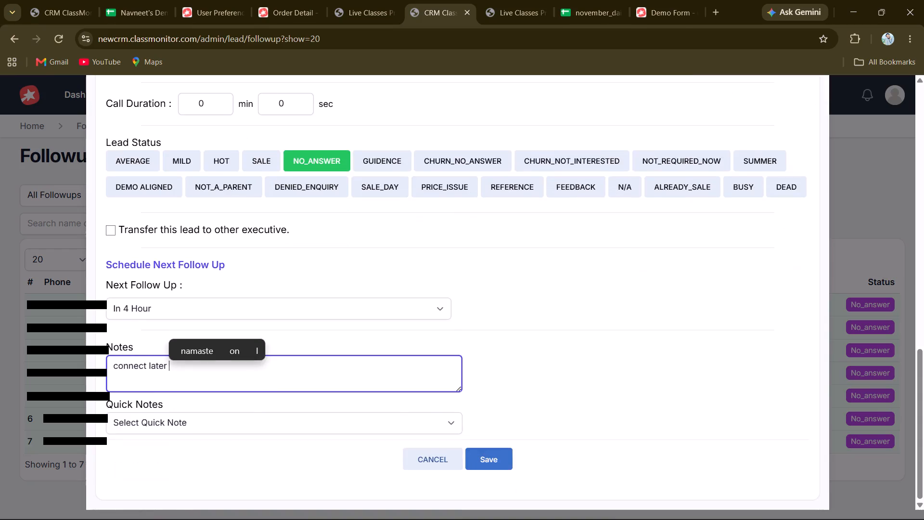
{"action": "left_click", "coordinate": [489, 451]}
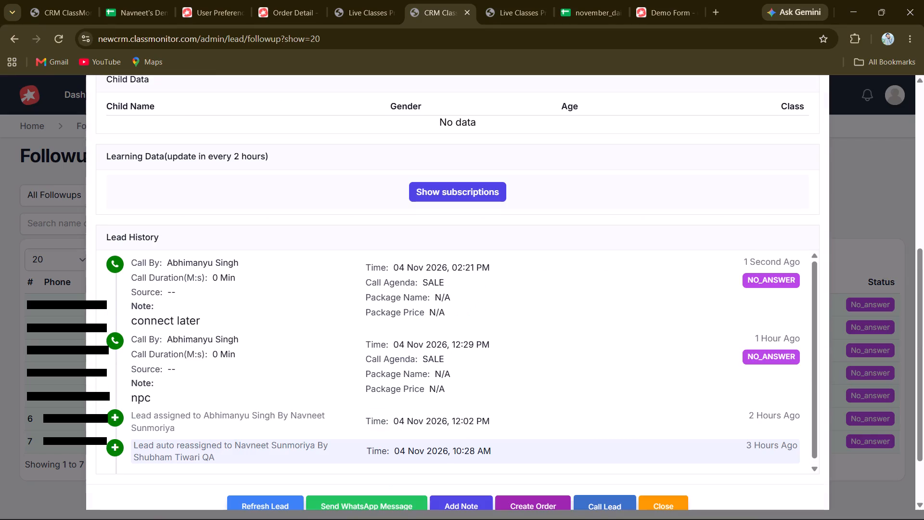
{"action": "scroll", "coordinate": [489, 451], "scroll_direction": "down", "scroll_amount": 10}
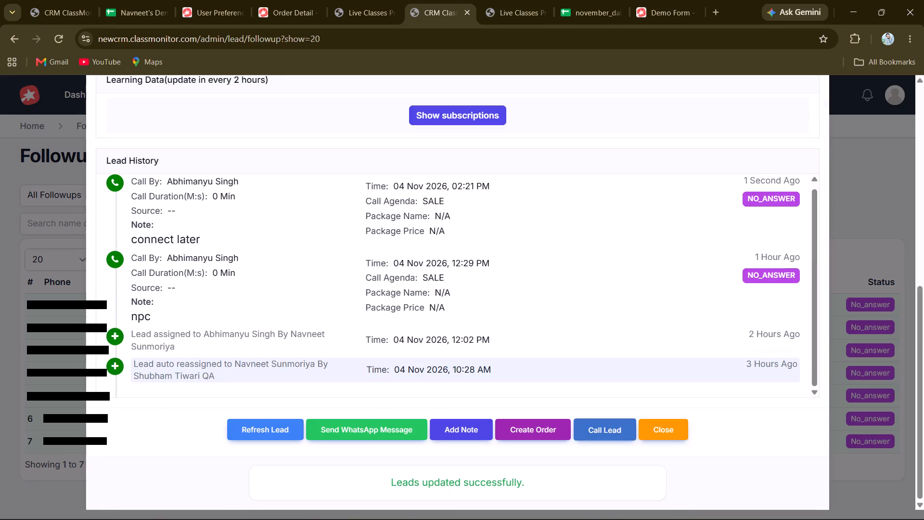
{"action": "left_click", "coordinate": [652, 432]}
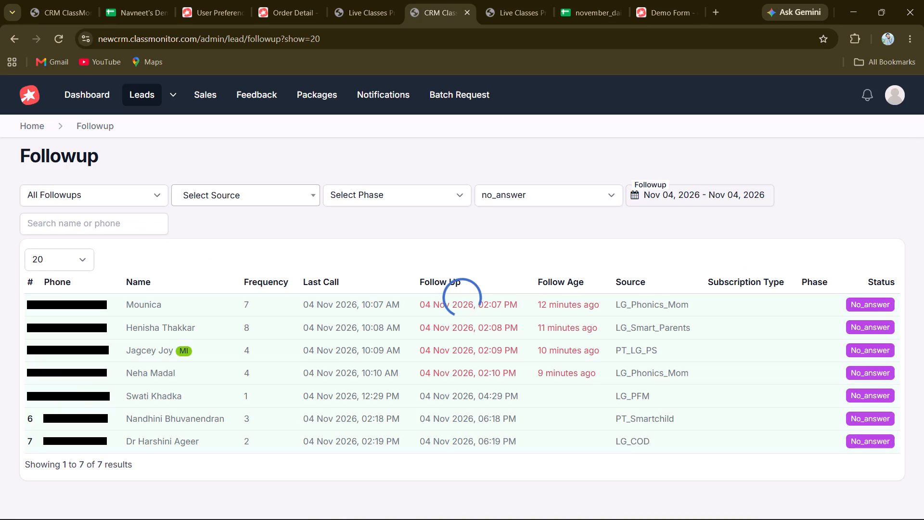
Open the fourth follow-up lead, from source LG_Phonics_Mom, and start a call entry with status NO_ANSWER and next follow-up "In 4 Hour".
{"action": "left_click", "coordinate": [319, 377]}
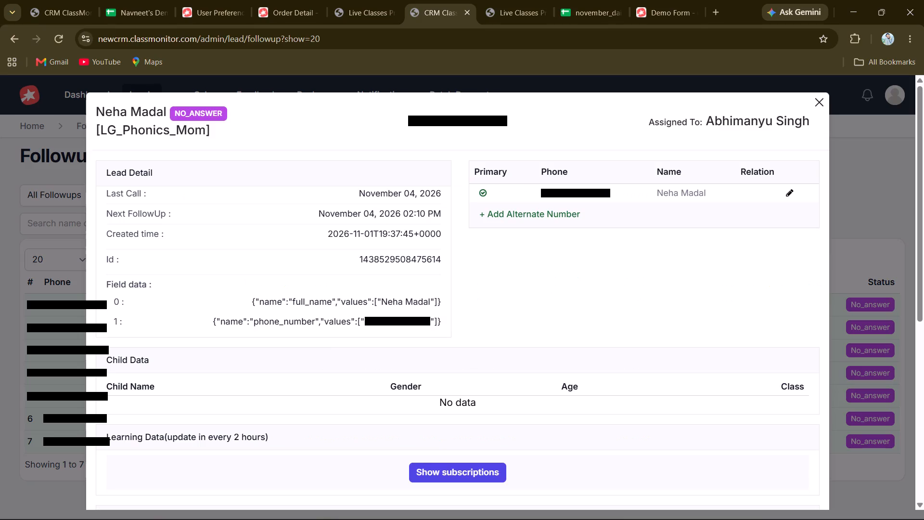
{"action": "scroll", "coordinate": [319, 377], "scroll_direction": "down", "scroll_amount": 10}
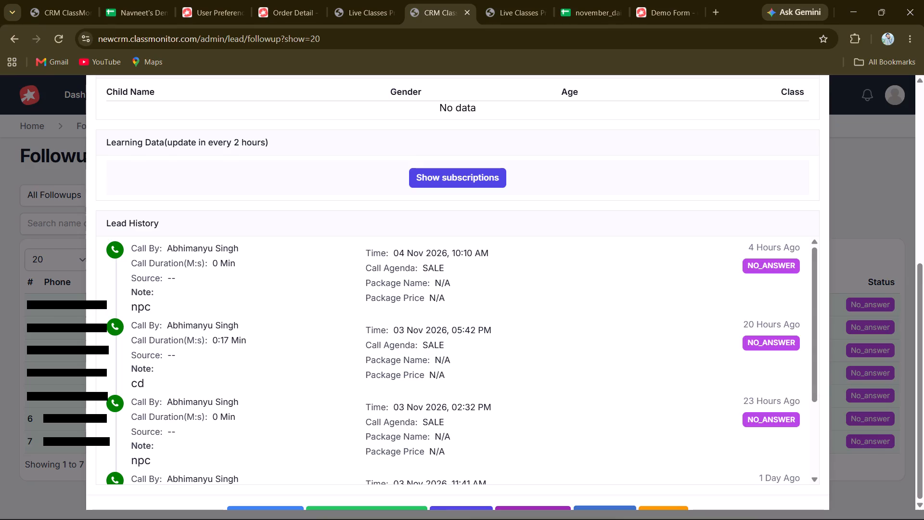
{"action": "scroll", "coordinate": [421, 314], "scroll_direction": "up", "scroll_amount": 7}
{"action": "scroll", "coordinate": [421, 314], "scroll_direction": "down", "scroll_amount": 9}
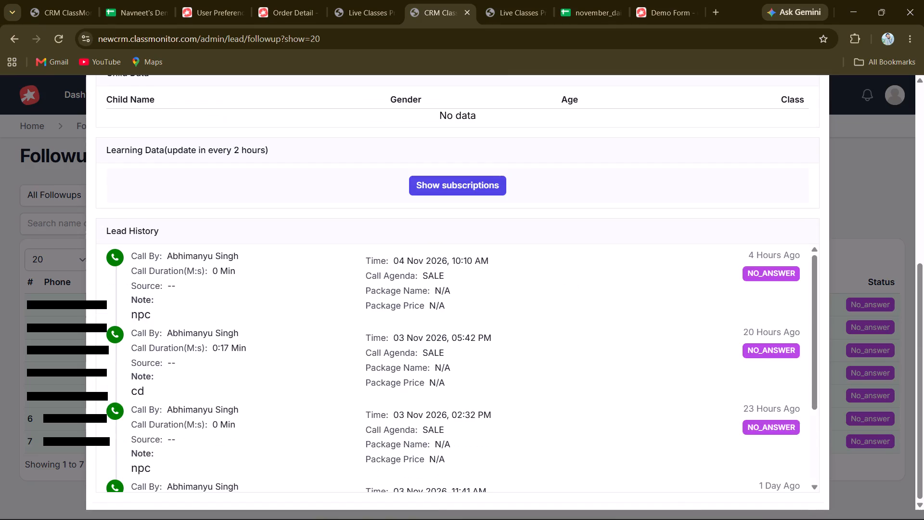
{"action": "left_click", "coordinate": [612, 488]}
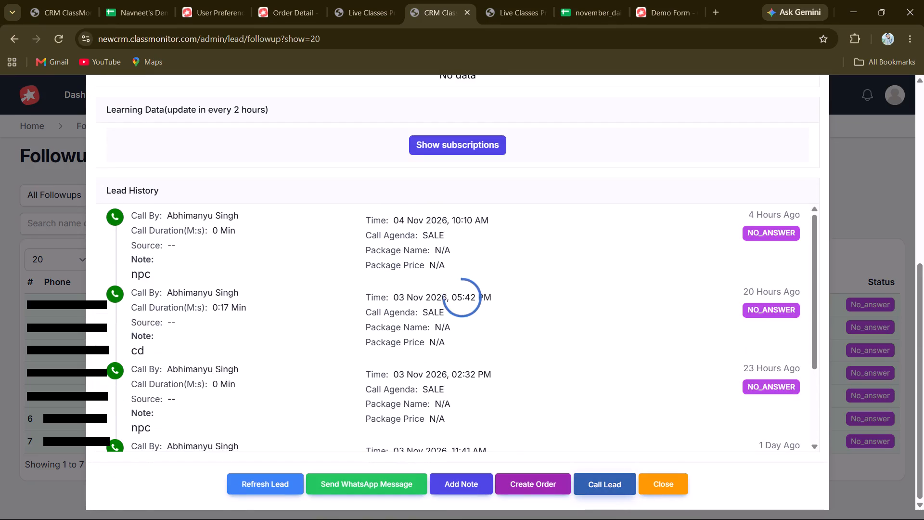
{"action": "scroll", "coordinate": [612, 488], "scroll_direction": "down", "scroll_amount": 6}
{"action": "left_click", "coordinate": [314, 246]}
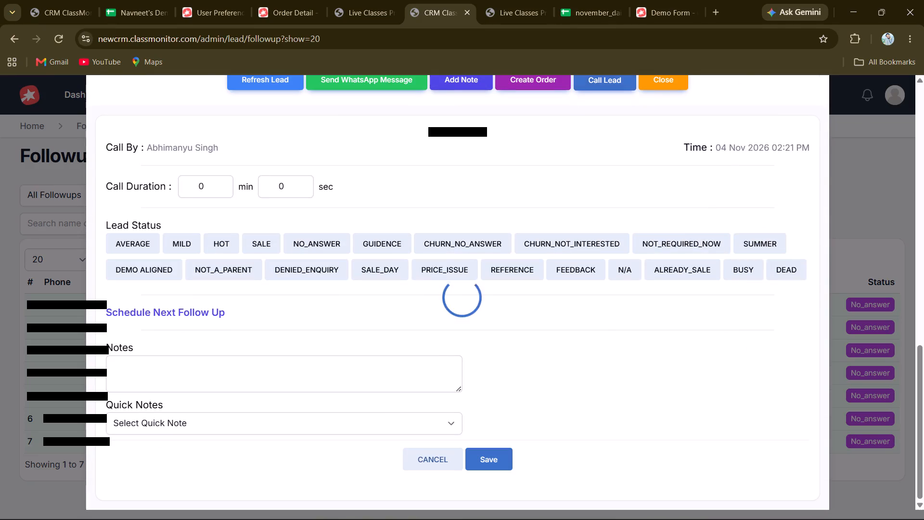
{"action": "left_click", "coordinate": [306, 389]}
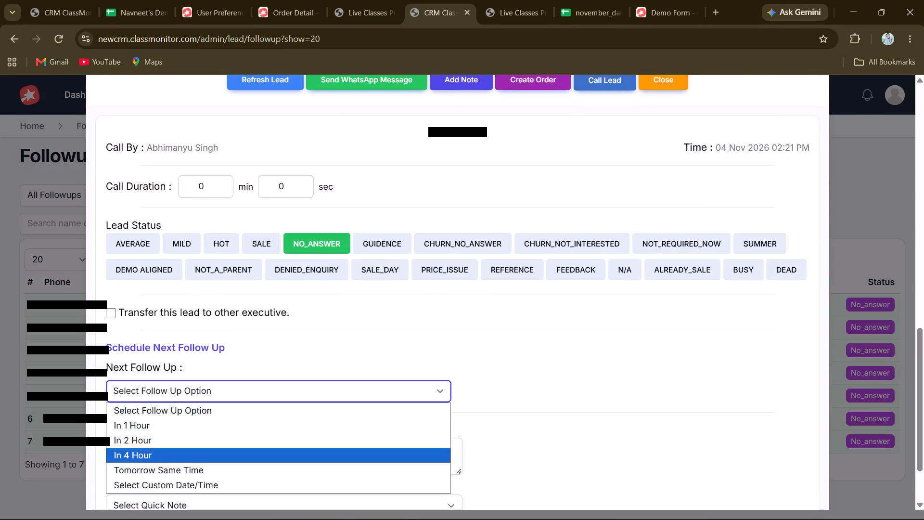
{"action": "left_click", "coordinate": [242, 457]}
{"action": "left_click", "coordinate": [245, 457]}
{"action": "left_click", "coordinate": [245, 457]}
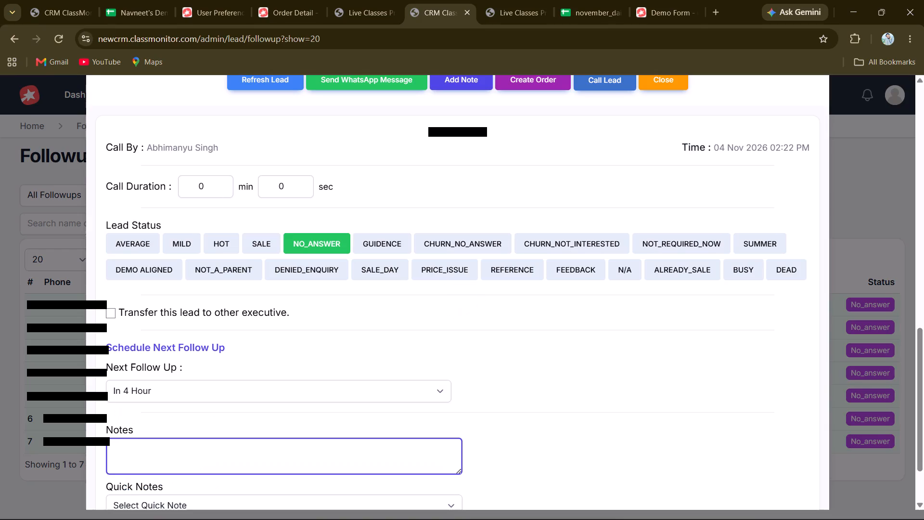
{"action": "type", "text": "npc"}
{"action": "key", "text": "space"}
{"action": "scroll", "coordinate": [362, 456], "scroll_direction": "down", "scroll_amount": 3}
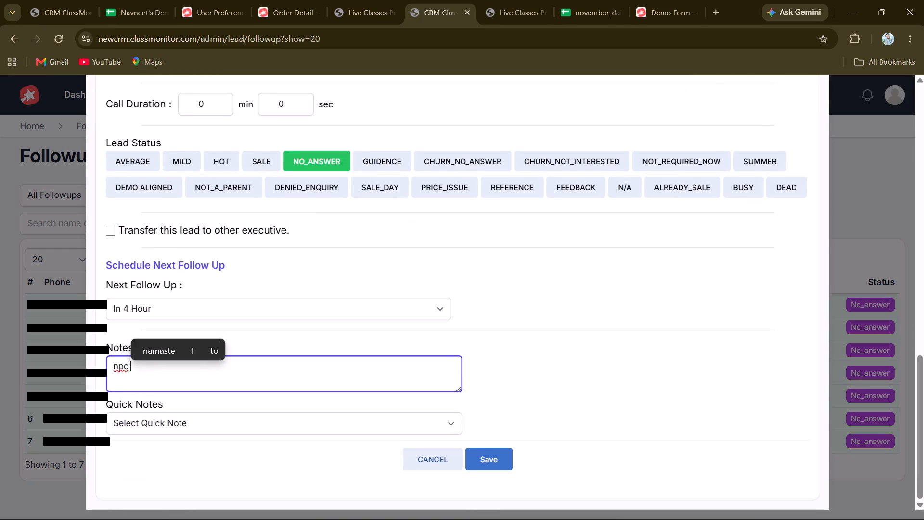
{"action": "left_click", "coordinate": [498, 464]}
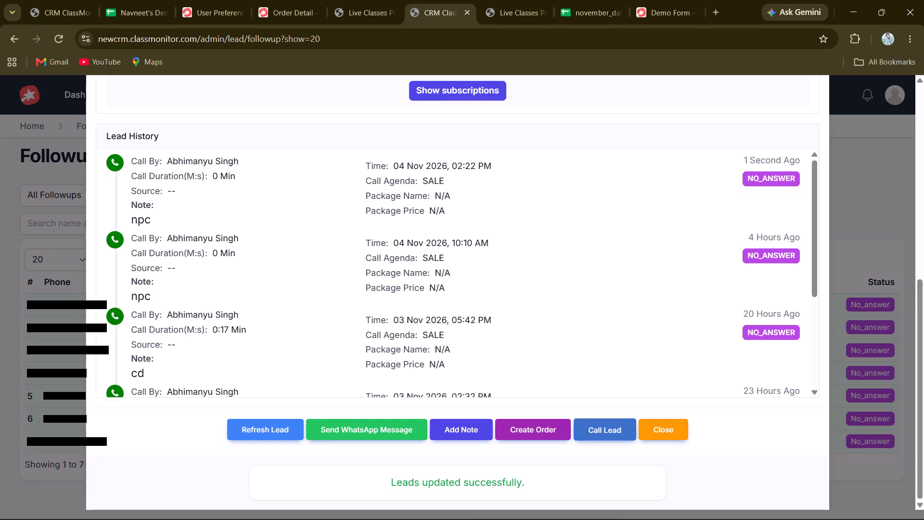
{"action": "left_click", "coordinate": [668, 427]}
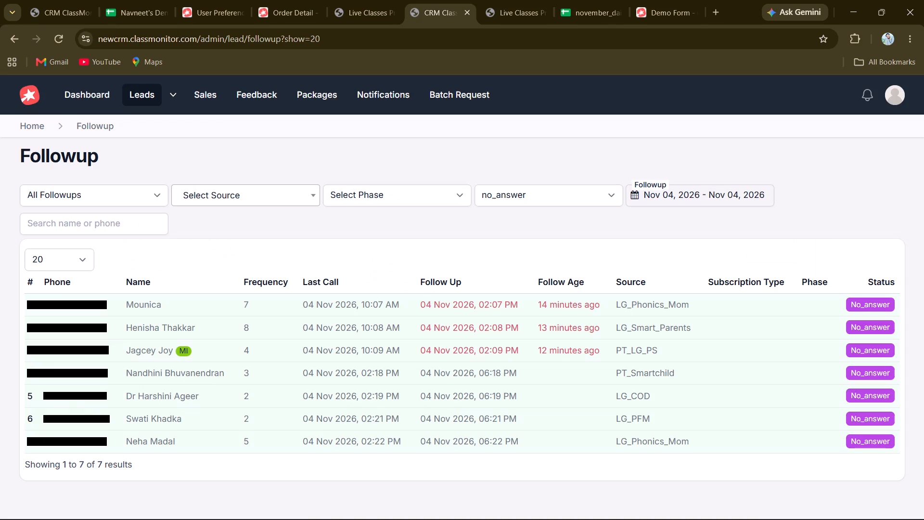
Open the third follow-up lead, from source PT_LG_PS, and start a call entry with status NO_ANSWER and next follow-up "In 4 Hour".
{"action": "left_click", "coordinate": [365, 355]}
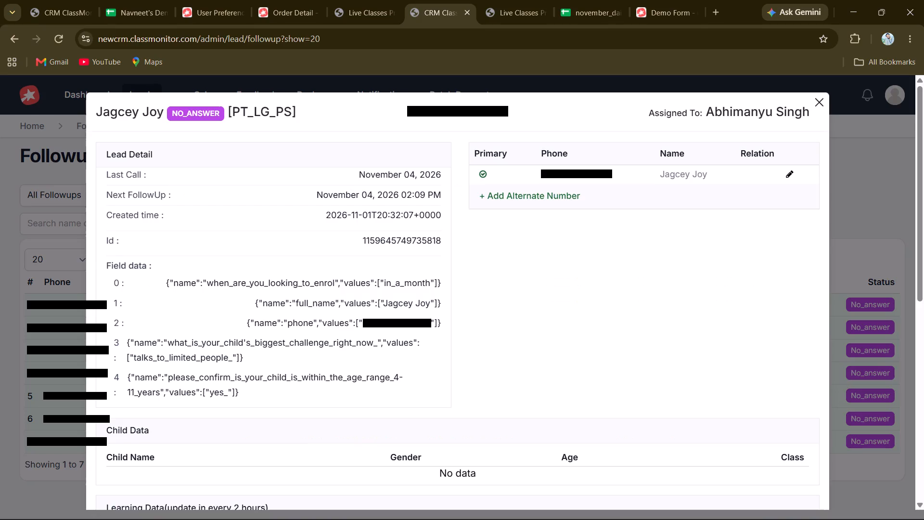
{"action": "scroll", "coordinate": [365, 355], "scroll_direction": "down", "scroll_amount": 9}
{"action": "scroll", "coordinate": [365, 355], "scroll_direction": "up", "scroll_amount": 8}
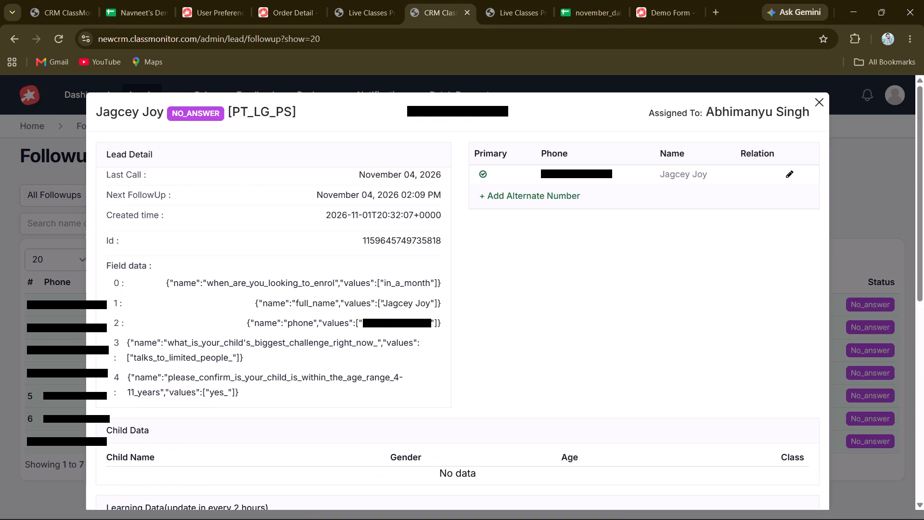
{"action": "scroll", "coordinate": [365, 355], "scroll_direction": "down", "scroll_amount": 10}
{"action": "left_click", "coordinate": [593, 482]}
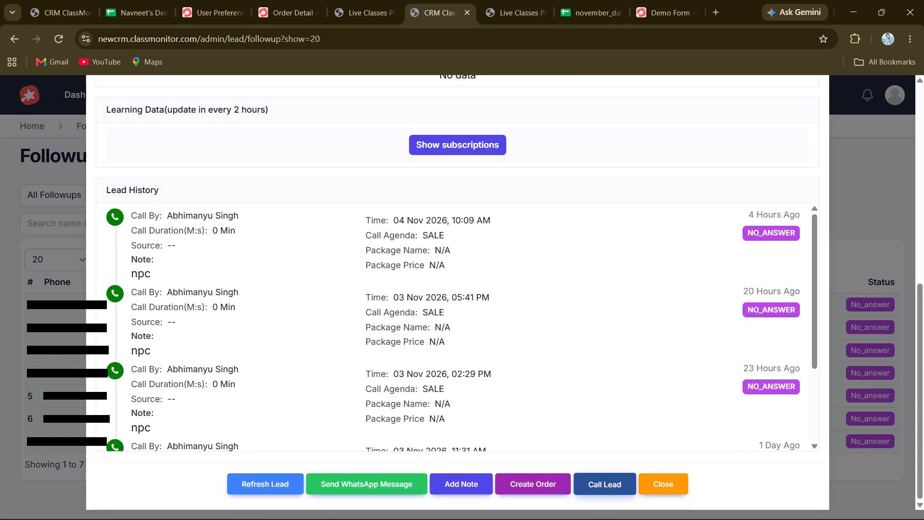
{"action": "scroll", "coordinate": [593, 482], "scroll_direction": "down", "scroll_amount": 4}
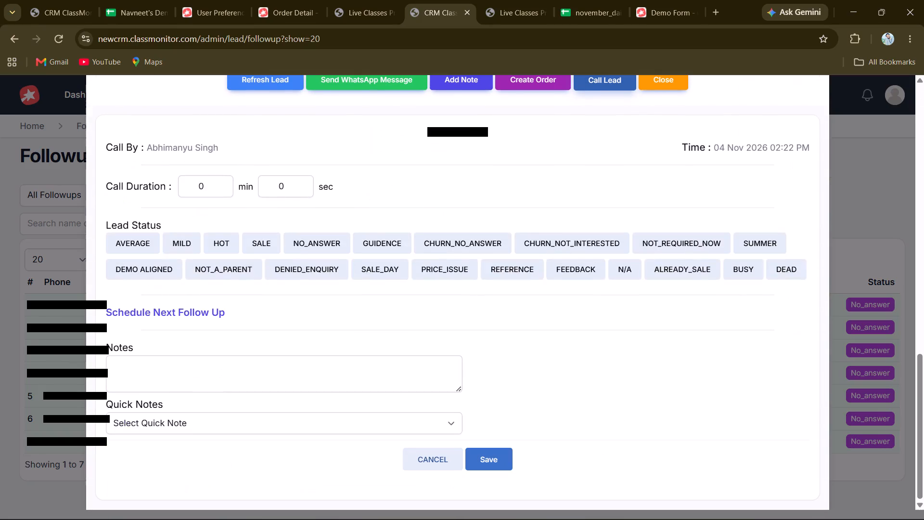
{"action": "left_click", "coordinate": [306, 243]}
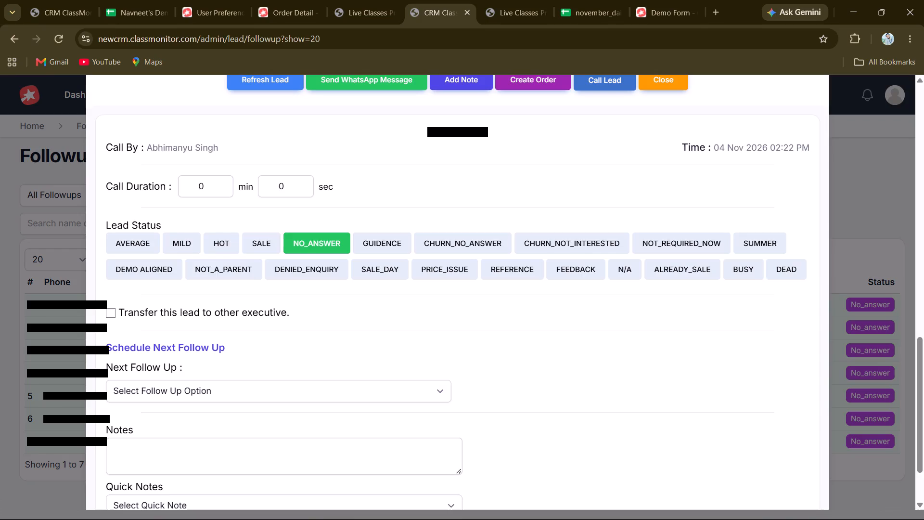
{"action": "left_click", "coordinate": [157, 380]}
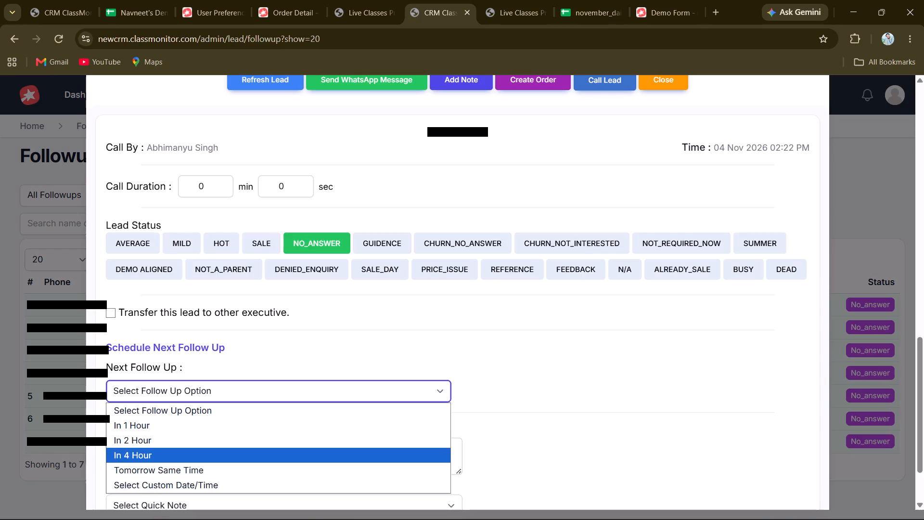
{"action": "left_click", "coordinate": [151, 456]}
Enter "no incoming" as the note, save the call entry and close the PT_LG_PS lead record.
{"action": "triple_click", "coordinate": [151, 456]}
{"action": "triple_click", "coordinate": [151, 456]}
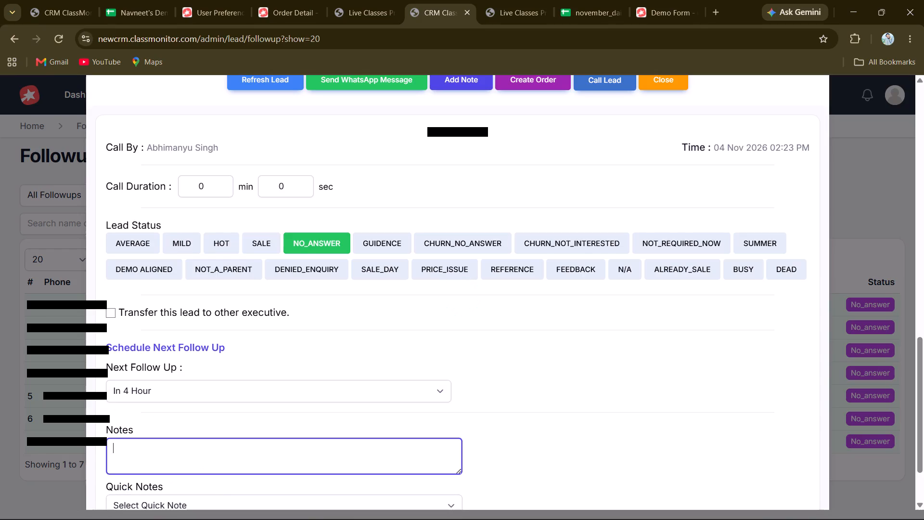
{"action": "type", "text": "no incoming"}
{"action": "key", "text": "space"}
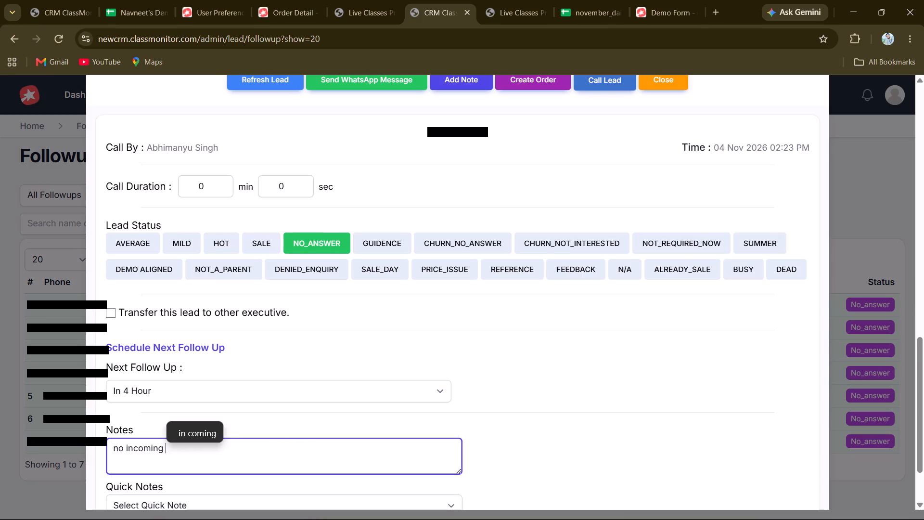
{"action": "scroll", "coordinate": [400, 459], "scroll_direction": "down", "scroll_amount": 7}
{"action": "left_click", "coordinate": [486, 458]}
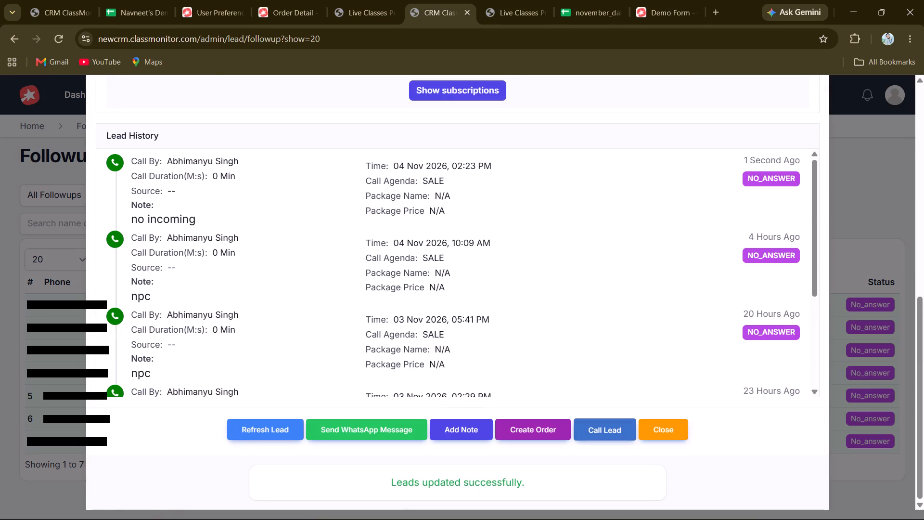
{"action": "left_click", "coordinate": [676, 436]}
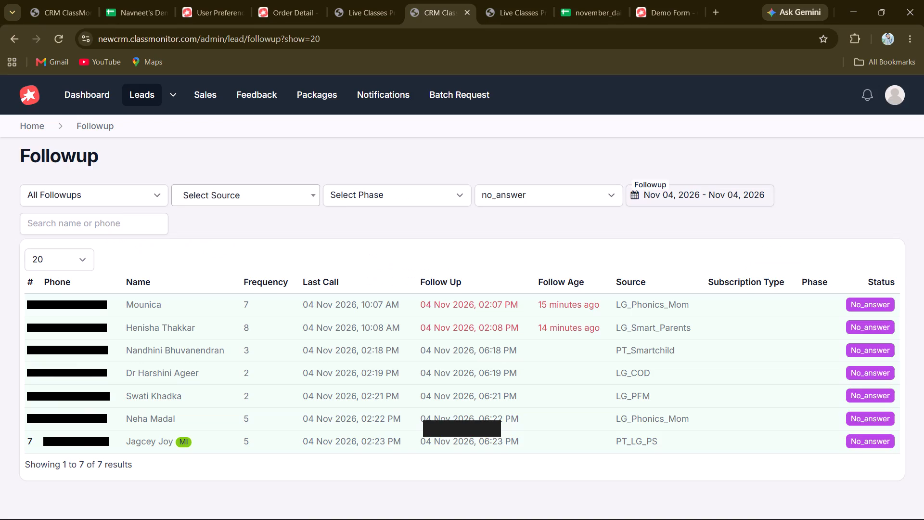
Open the second lead in the follow-up list, from source LG_Smart_Parents.
{"action": "left_click", "coordinate": [337, 324]}
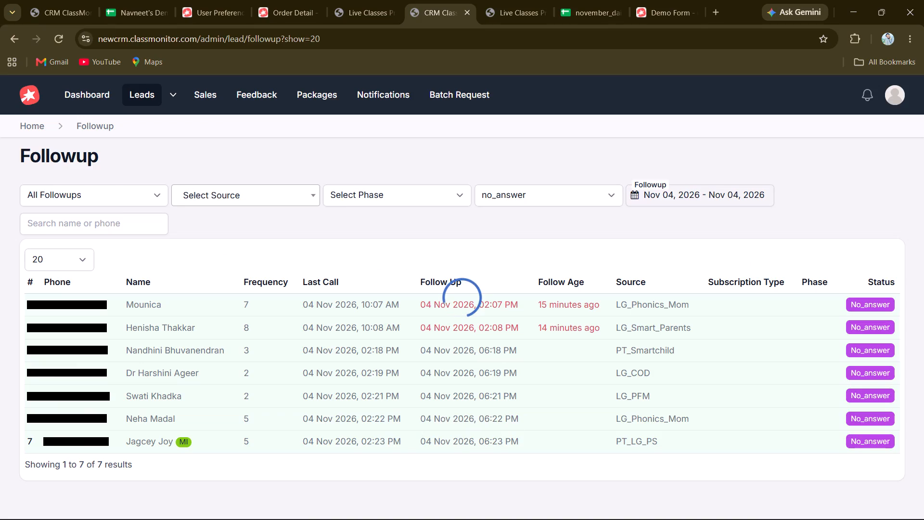
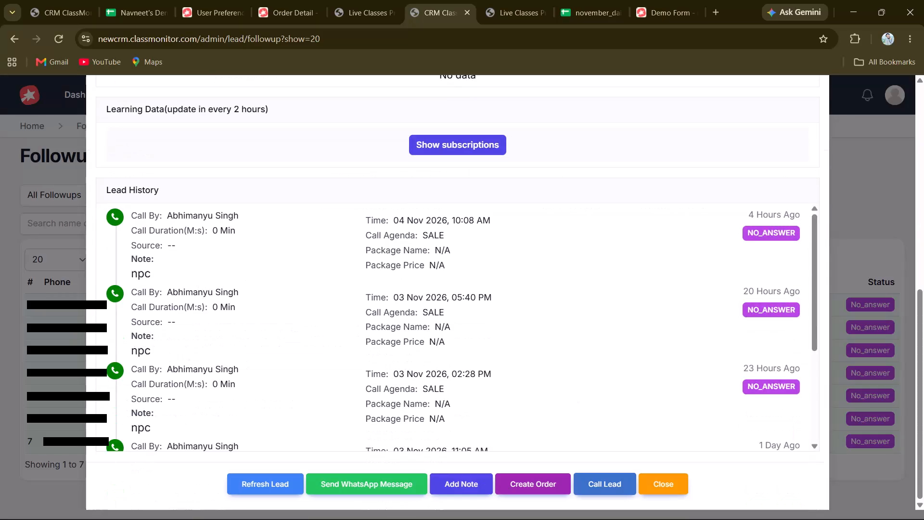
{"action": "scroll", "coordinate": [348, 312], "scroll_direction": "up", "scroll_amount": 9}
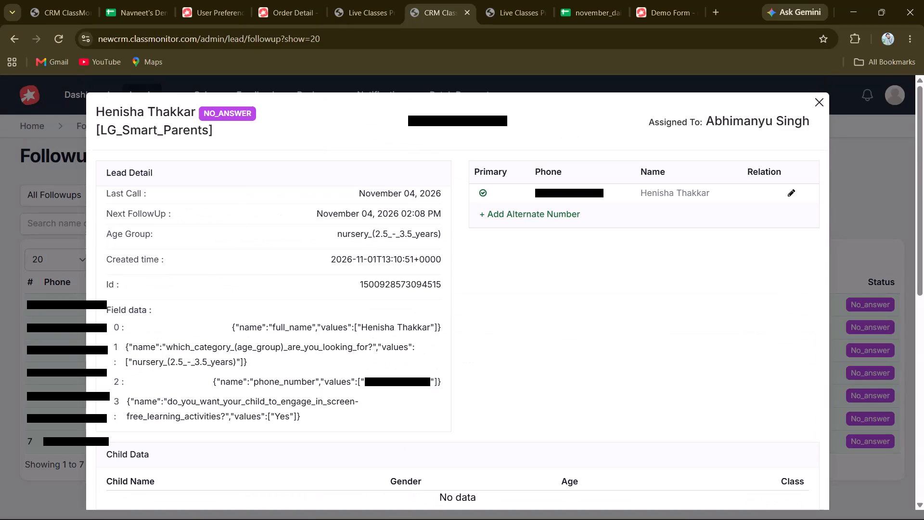
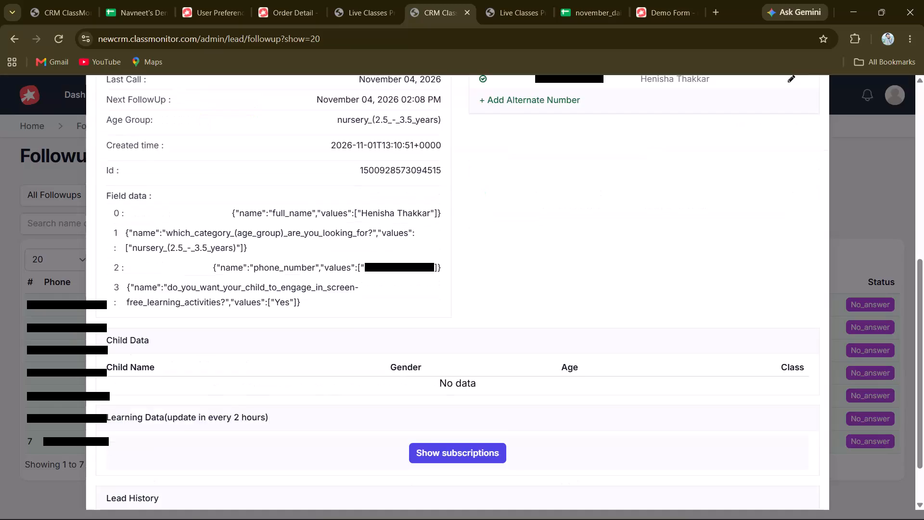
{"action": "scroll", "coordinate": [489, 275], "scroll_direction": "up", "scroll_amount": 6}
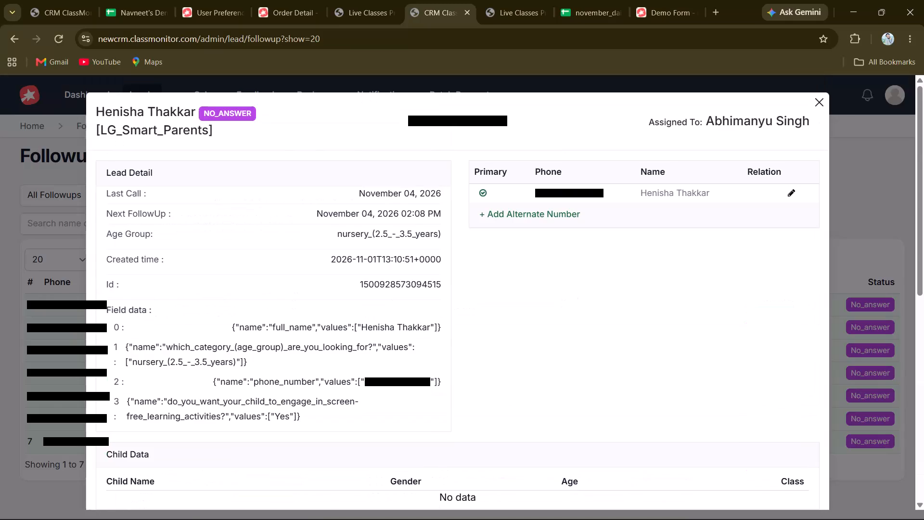
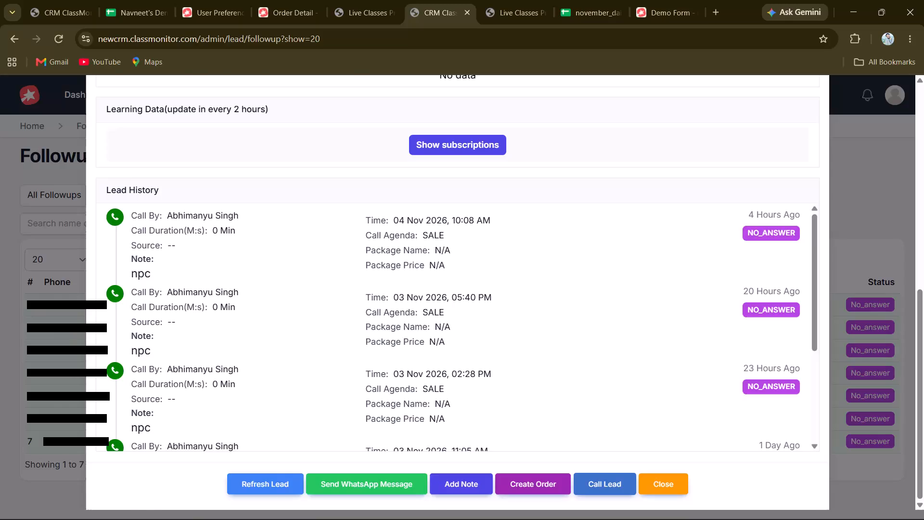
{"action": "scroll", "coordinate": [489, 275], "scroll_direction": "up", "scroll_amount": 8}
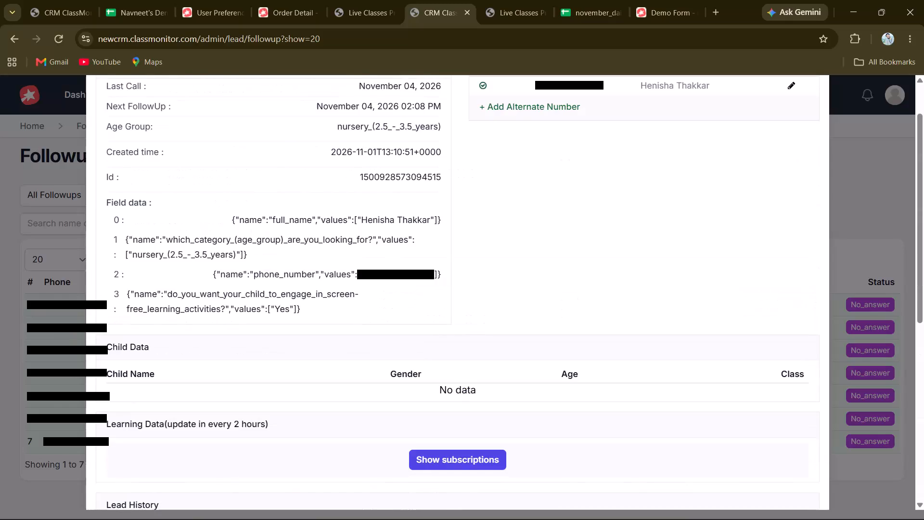
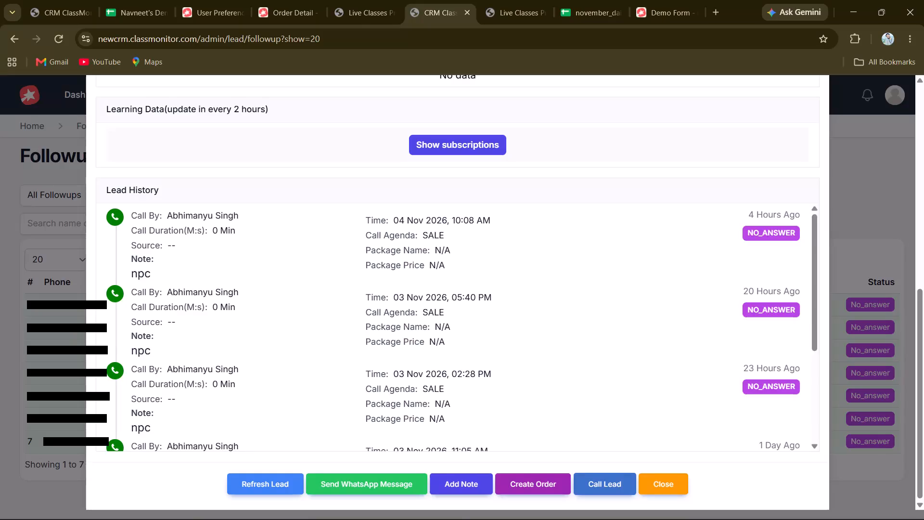
Call the open lead and save the call log with status NO_ANSWER, next follow-up In 4 Hour and note "npc", closing the lead.
{"action": "left_click", "coordinate": [608, 483]}
{"action": "scroll", "coordinate": [608, 483], "scroll_direction": "down", "scroll_amount": 4}
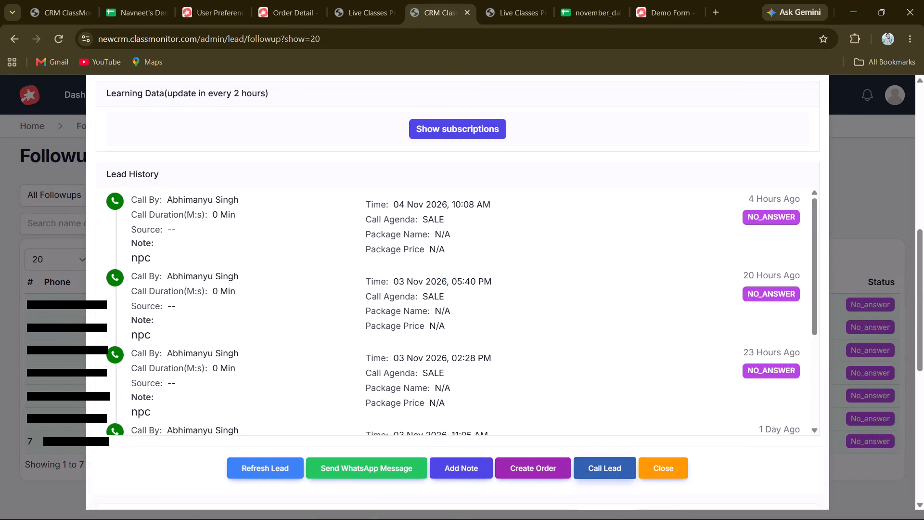
{"action": "scroll", "coordinate": [608, 483], "scroll_direction": "down", "scroll_amount": 4}
{"action": "left_click", "coordinate": [315, 248]}
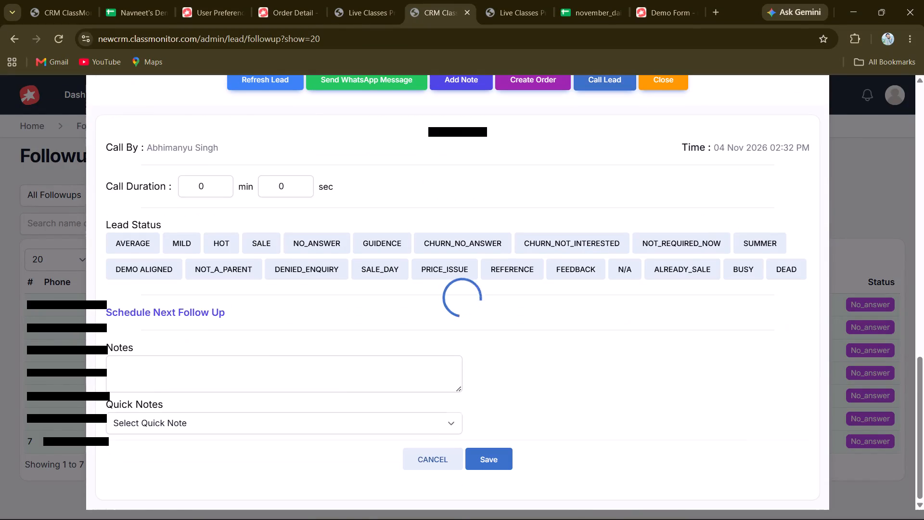
{"action": "left_click", "coordinate": [281, 387]}
{"action": "left_click", "coordinate": [208, 455]}
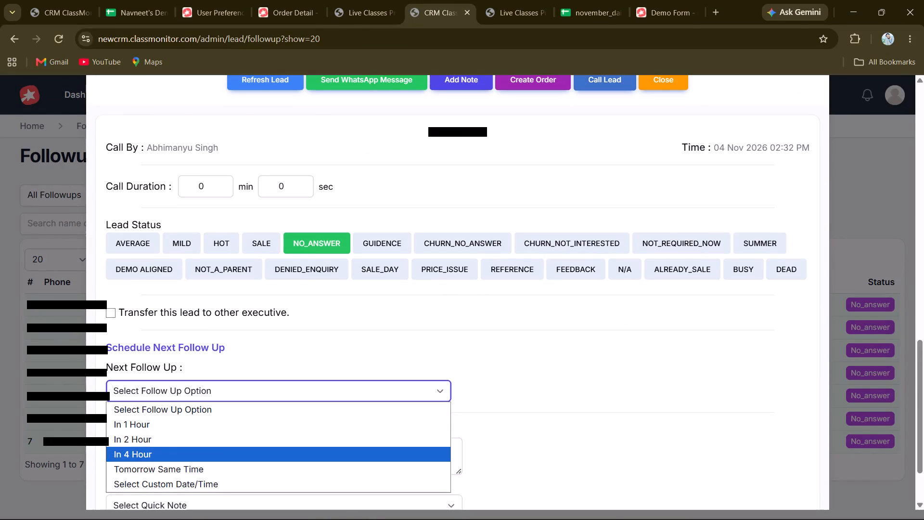
{"action": "left_click", "coordinate": [215, 461]}
{"action": "type", "text": "npc"}
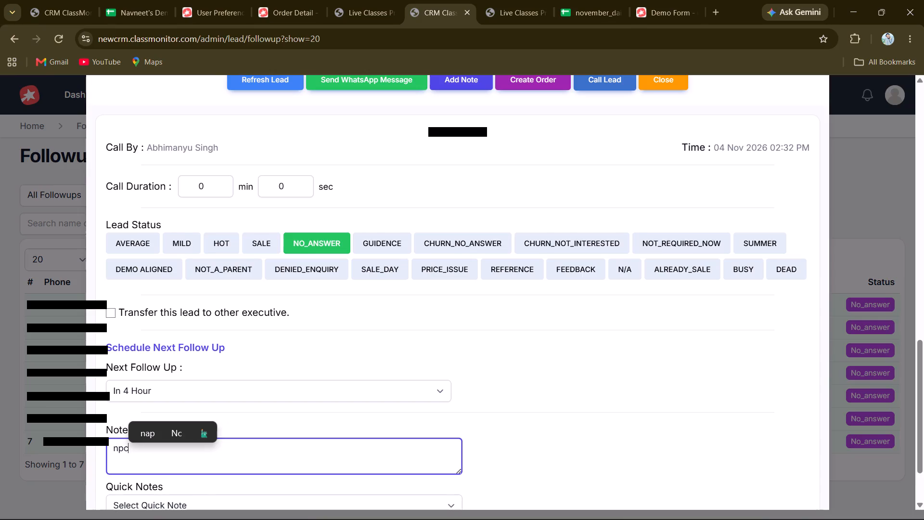
{"action": "scroll", "coordinate": [333, 439], "scroll_direction": "down", "scroll_amount": 5}
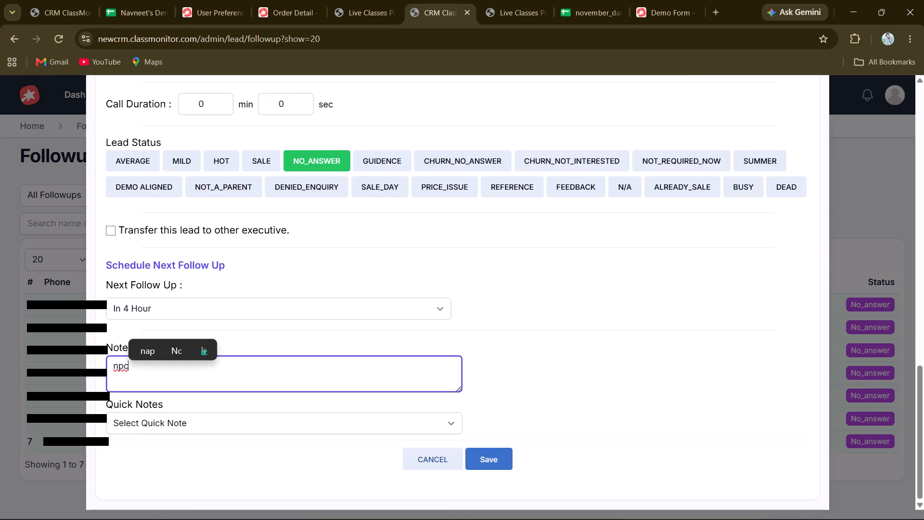
{"action": "left_click", "coordinate": [498, 467]}
{"action": "left_click", "coordinate": [687, 426]}
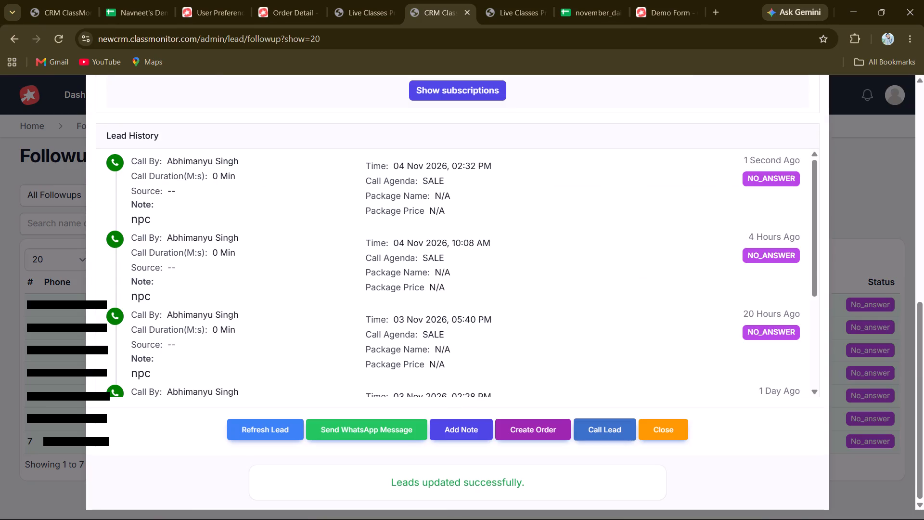
Open the first lead in the follow-up list.
{"action": "left_click", "coordinate": [334, 305]}
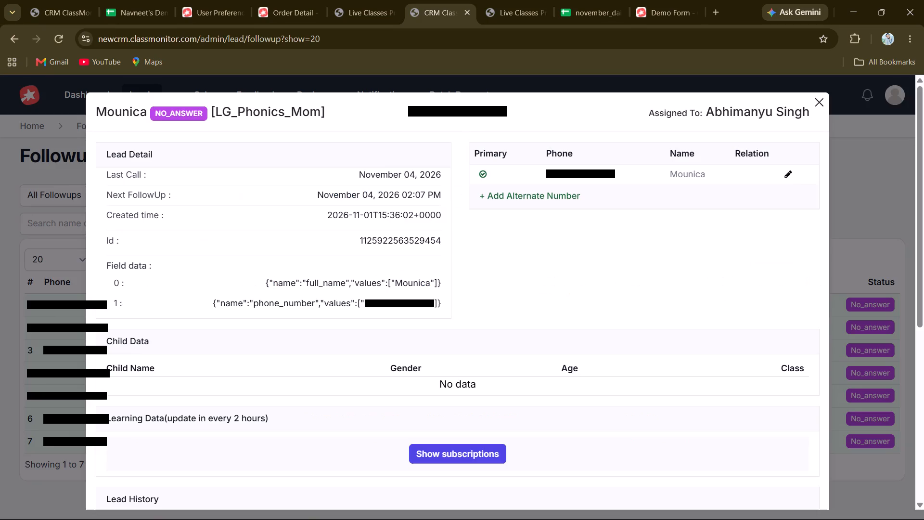
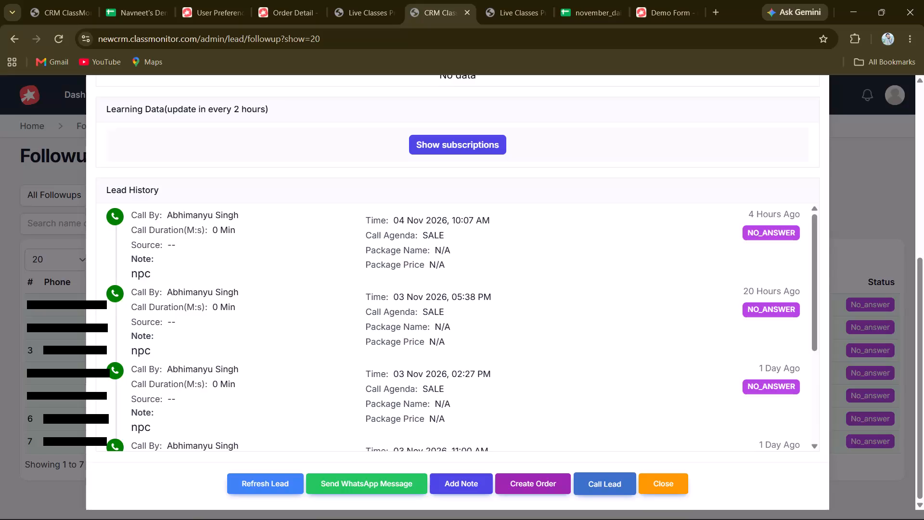
Call the open lead and save the call log with status NO_ANSWER, next follow-up In 4 Hour and note "npc", closing the lead.
{"action": "left_click", "coordinate": [589, 490]}
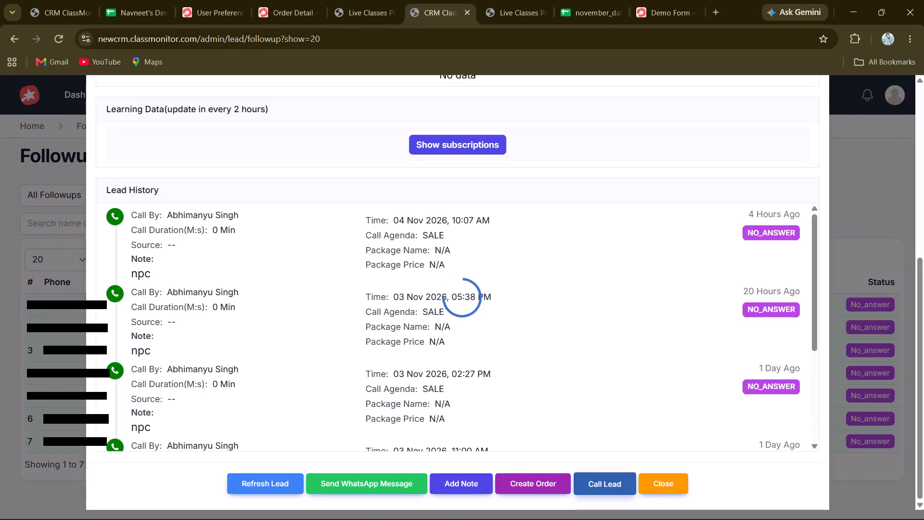
{"action": "scroll", "coordinate": [589, 490], "scroll_direction": "down", "scroll_amount": 8}
{"action": "left_click", "coordinate": [309, 243]}
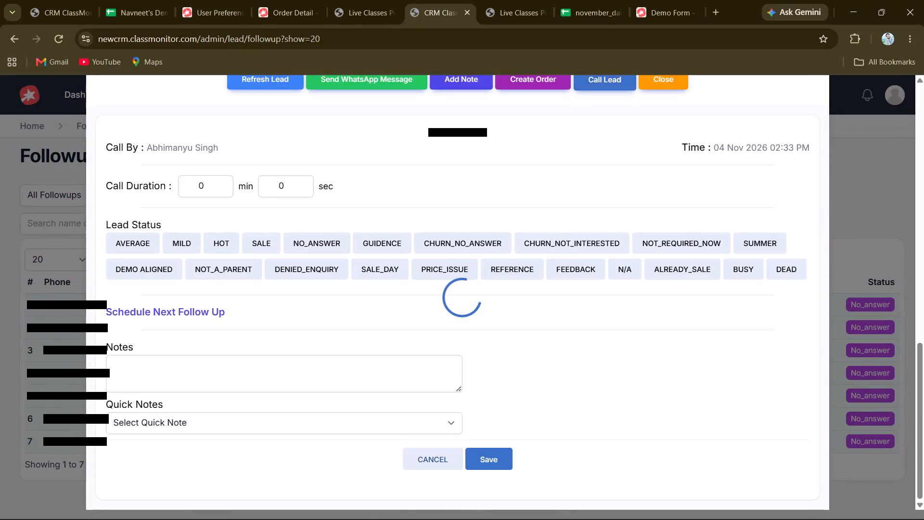
{"action": "left_click", "coordinate": [234, 381]}
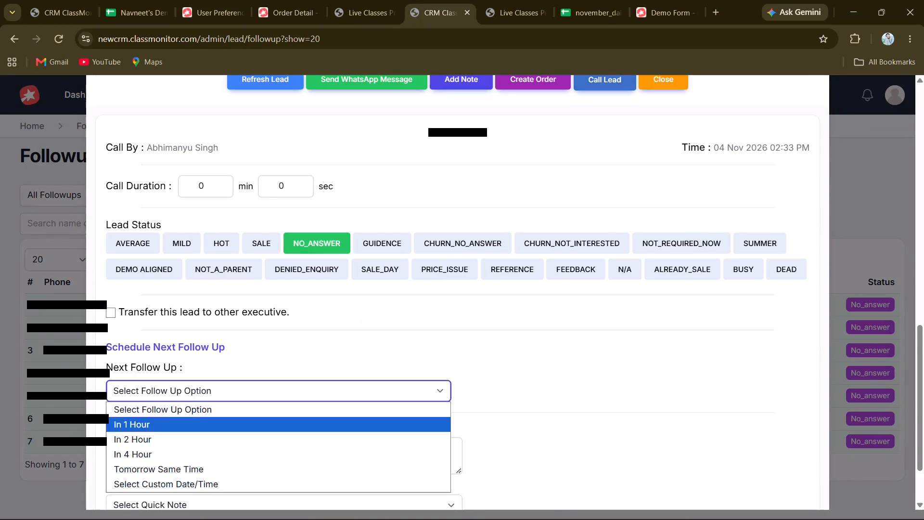
{"action": "left_click", "coordinate": [191, 448]}
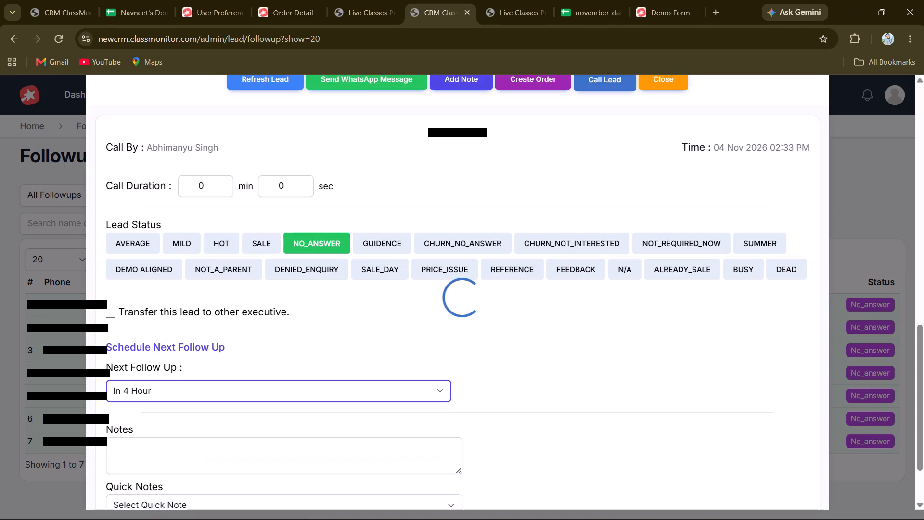
{"action": "left_click", "coordinate": [203, 458]}
{"action": "type", "text": "npc"}
{"action": "scroll", "coordinate": [298, 359], "scroll_direction": "up", "scroll_amount": 10}
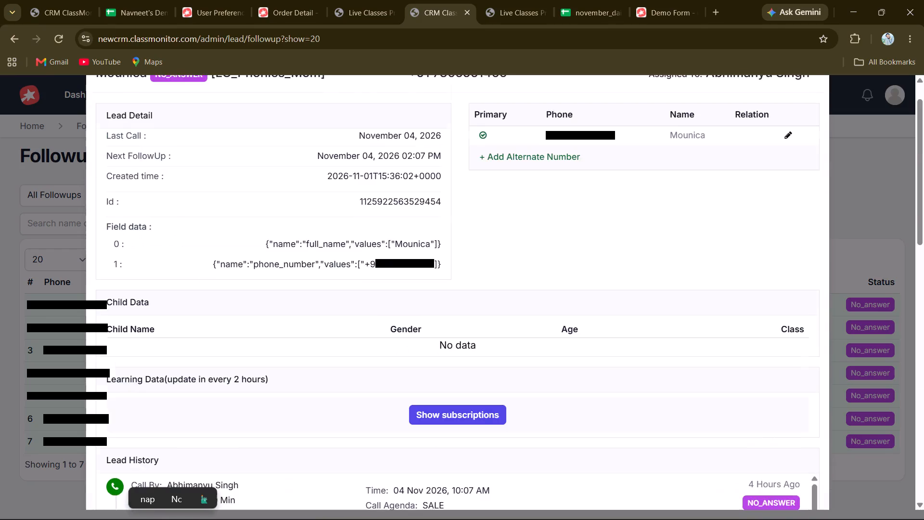
{"action": "scroll", "coordinate": [298, 359], "scroll_direction": "down", "scroll_amount": 10}
{"action": "left_click", "coordinate": [493, 468]}
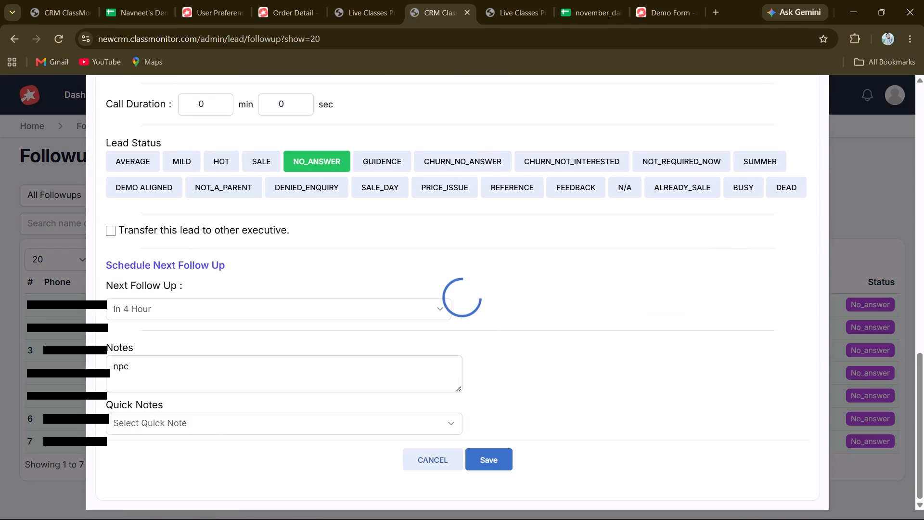
{"action": "left_click", "coordinate": [654, 432]}
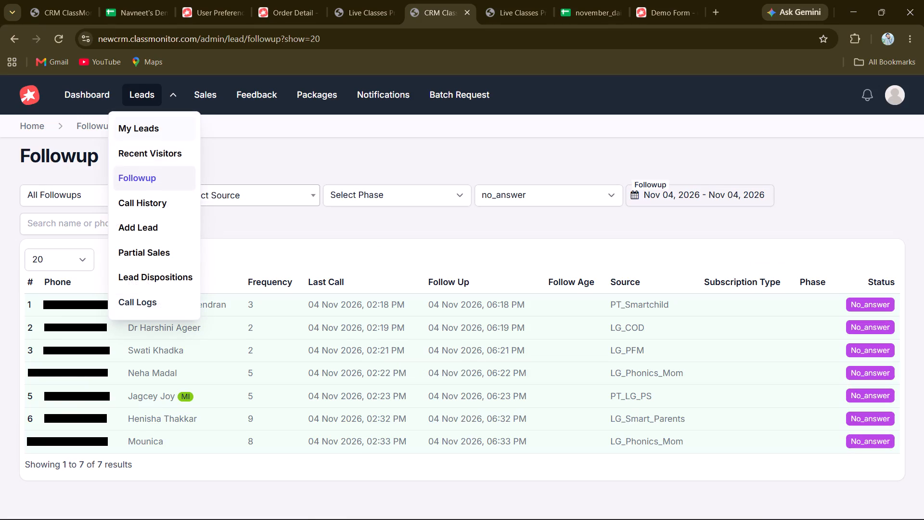
Reload the Followup list without the no_answer status filter.
{"action": "left_click", "coordinate": [134, 172]}
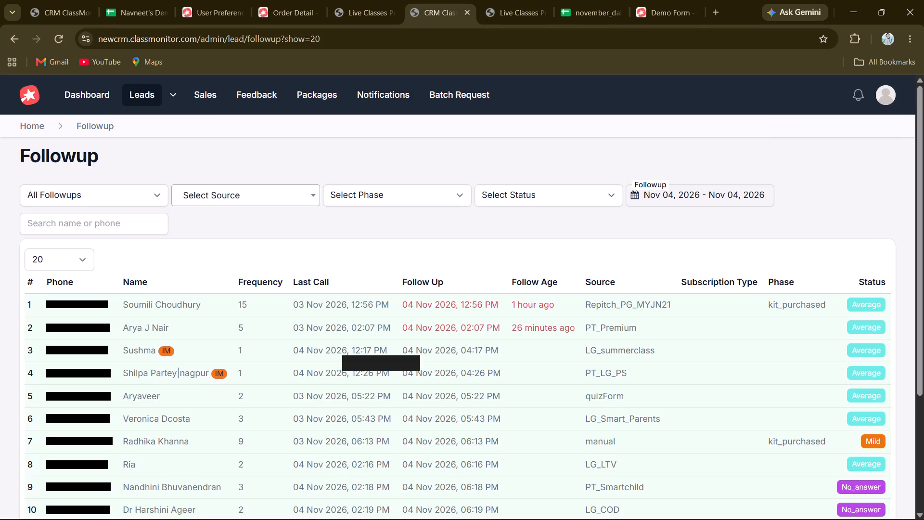
Open the second lead in the follow-up list and examine its lead details and call history.
{"action": "left_click", "coordinate": [319, 327]}
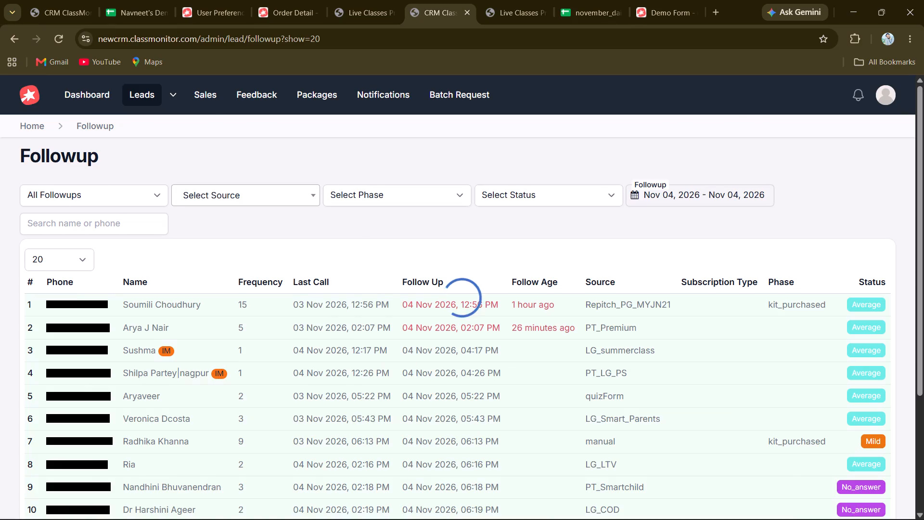
{"action": "scroll", "coordinate": [319, 327], "scroll_direction": "down", "scroll_amount": 8}
{"action": "scroll", "coordinate": [357, 354], "scroll_direction": "down", "scroll_amount": 8}
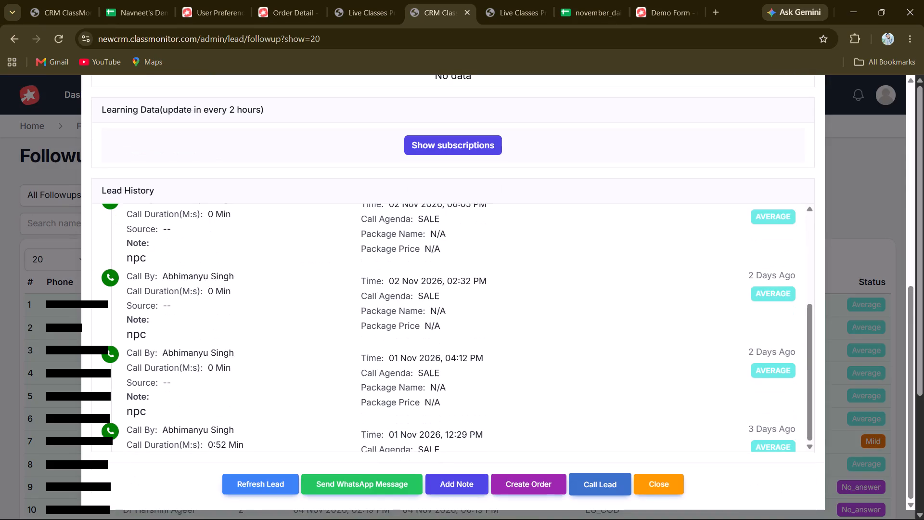
{"action": "scroll", "coordinate": [357, 354], "scroll_direction": "down", "scroll_amount": 7}
{"action": "scroll", "coordinate": [357, 354], "scroll_direction": "up", "scroll_amount": 19}
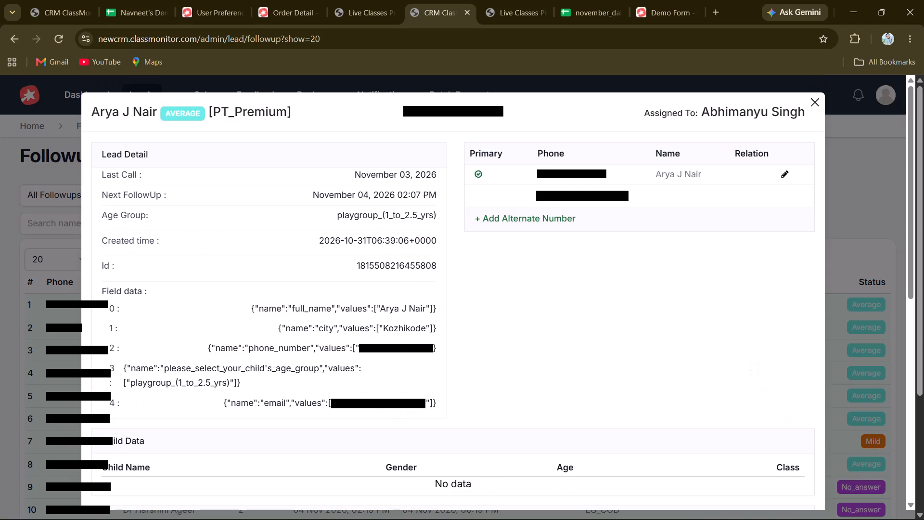
{"action": "scroll", "coordinate": [357, 354], "scroll_direction": "down", "scroll_amount": 10}
{"action": "scroll", "coordinate": [357, 354], "scroll_direction": "down", "scroll_amount": 12}
{"action": "scroll", "coordinate": [357, 354], "scroll_direction": "up", "scroll_amount": 10}
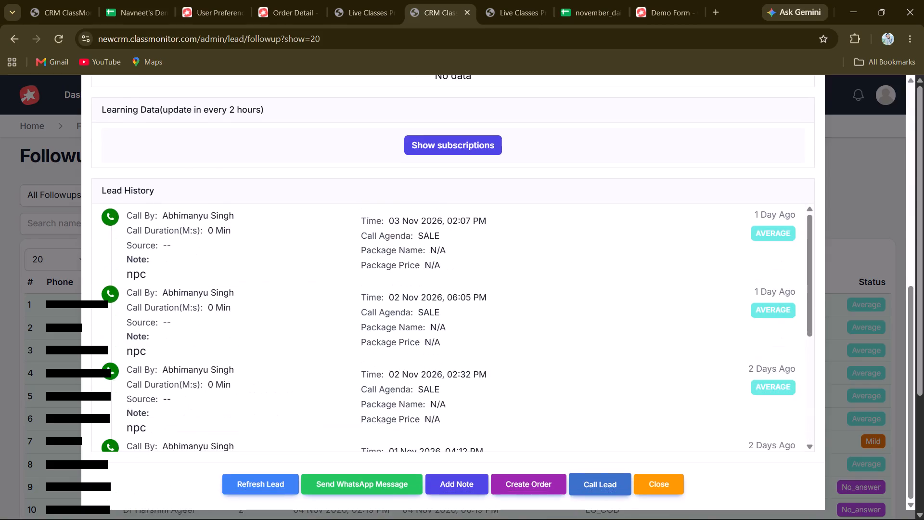
{"action": "scroll", "coordinate": [357, 354], "scroll_direction": "up", "scroll_amount": 10}
{"action": "scroll", "coordinate": [357, 354], "scroll_direction": "down", "scroll_amount": 7}
{"action": "scroll", "coordinate": [357, 354], "scroll_direction": "up", "scroll_amount": 4}
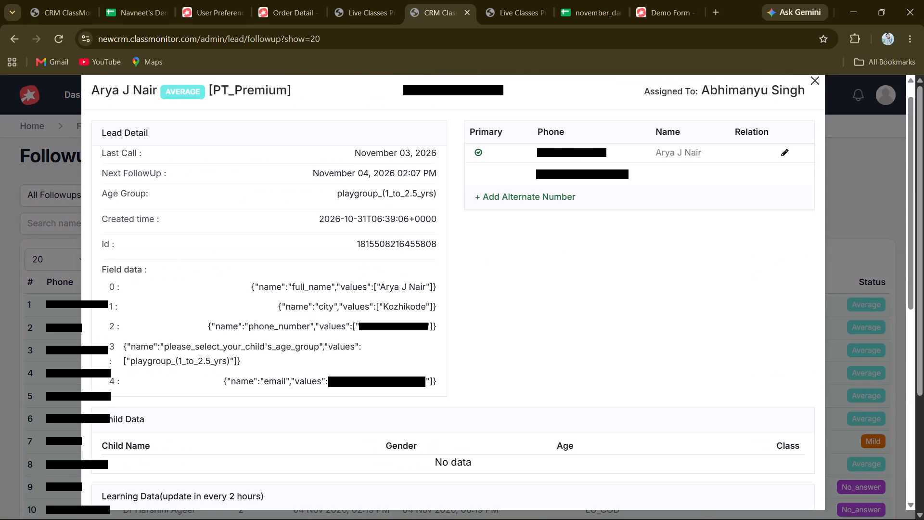
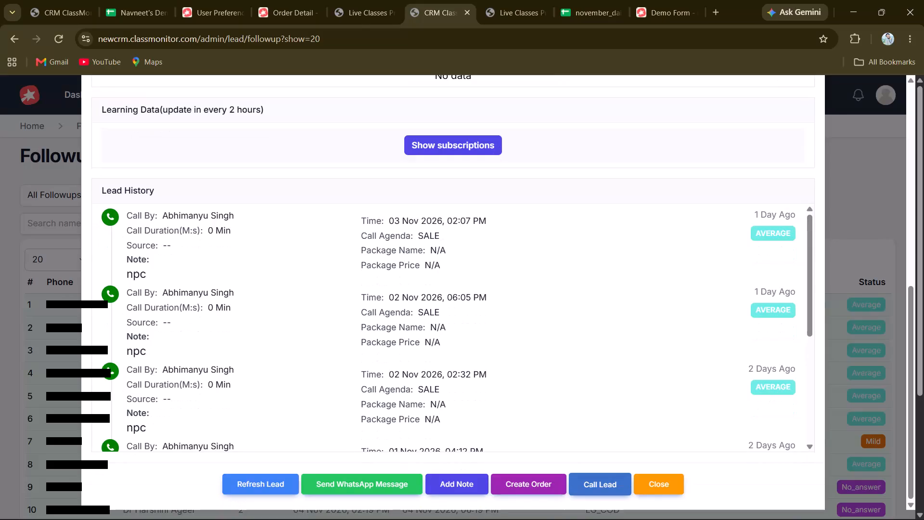
Call the open lead and save the call log with status CHURN_NO_ANSWER and note "npc", closing the lead.
{"action": "left_click", "coordinate": [597, 477]}
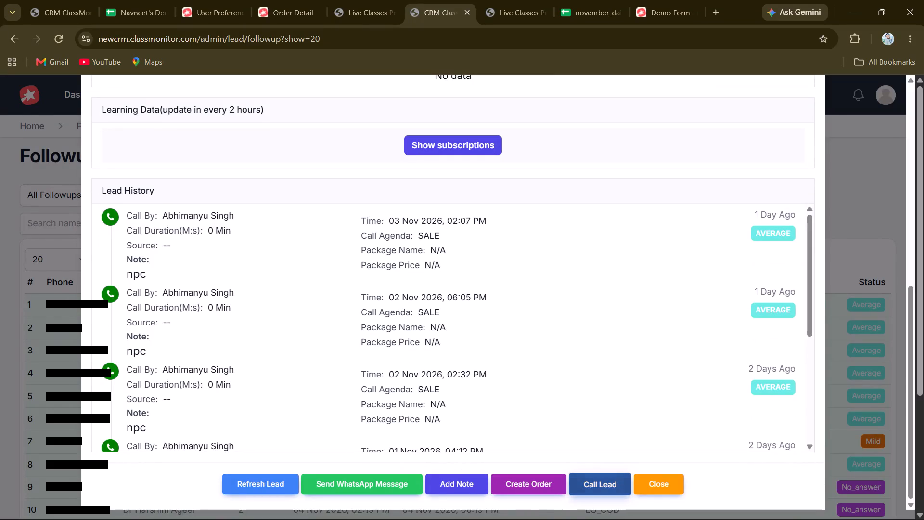
{"action": "scroll", "coordinate": [597, 477], "scroll_direction": "down", "scroll_amount": 11}
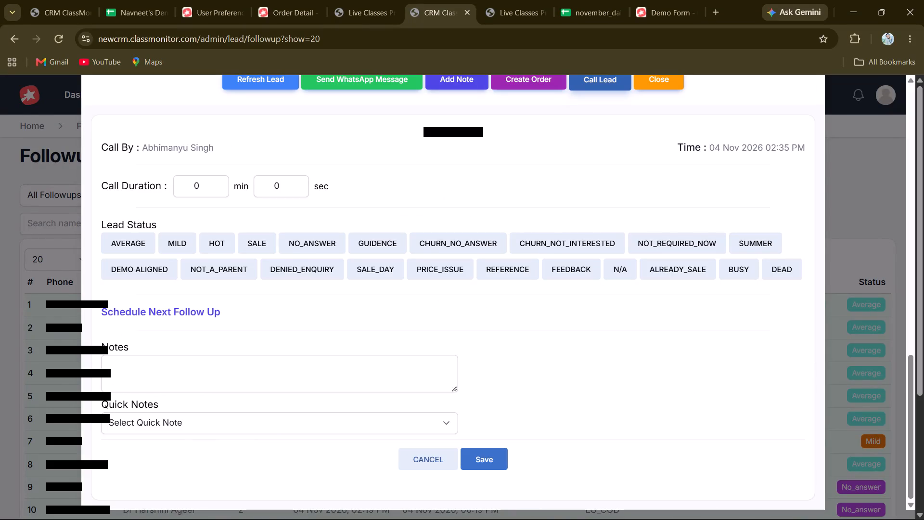
{"action": "left_click", "coordinate": [467, 246]}
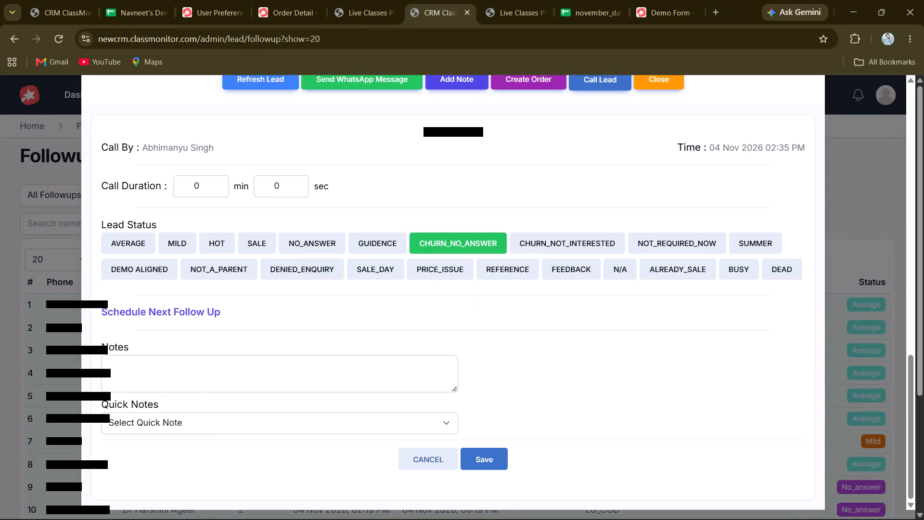
{"action": "left_click", "coordinate": [279, 385]}
{"action": "type", "text": "npc"}
{"action": "key", "text": "space"}
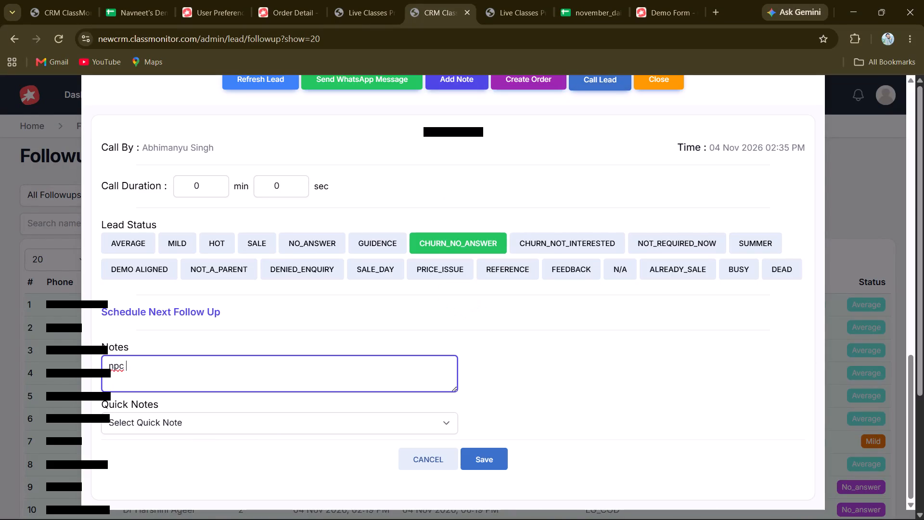
{"action": "scroll", "coordinate": [369, 330], "scroll_direction": "down", "scroll_amount": 8}
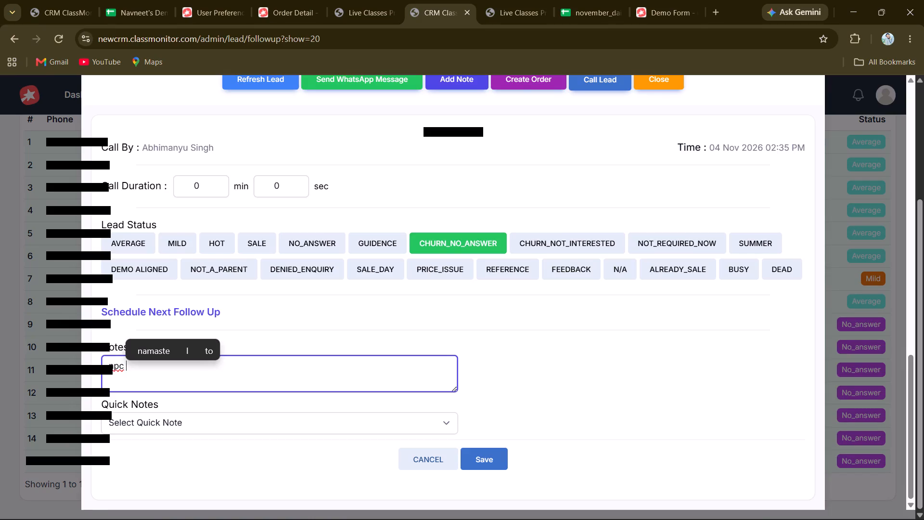
{"action": "left_click", "coordinate": [485, 457]}
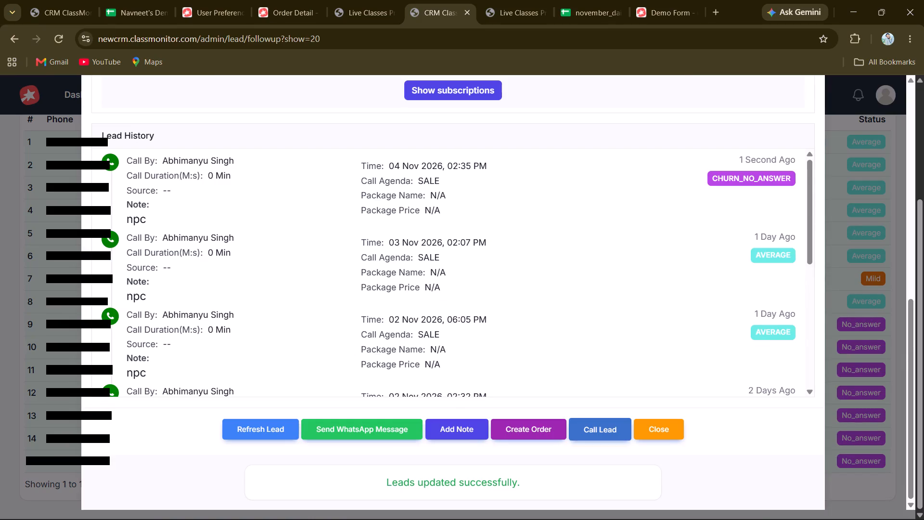
{"action": "left_click", "coordinate": [654, 430]}
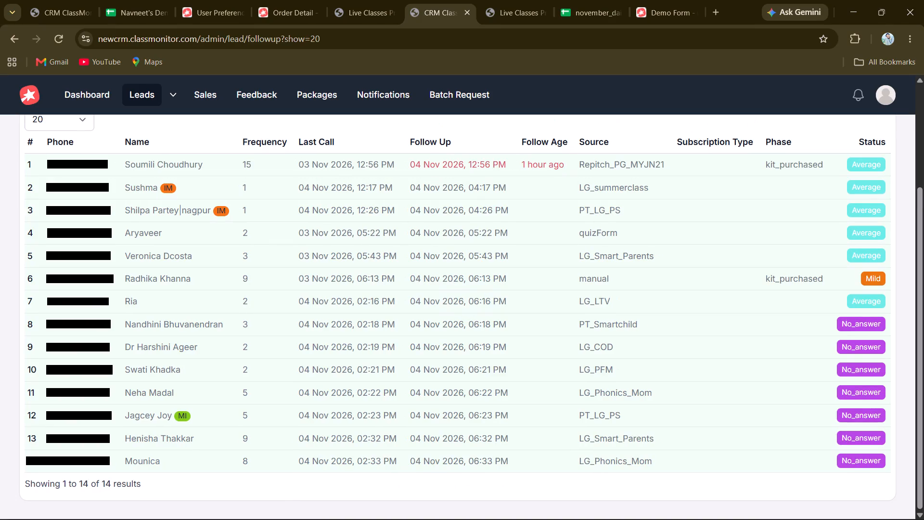
Open the first lead in the follow-up list, from source Repitch_PG_MYJN21, and examine its lead details and call history.
{"action": "left_click", "coordinate": [326, 164]}
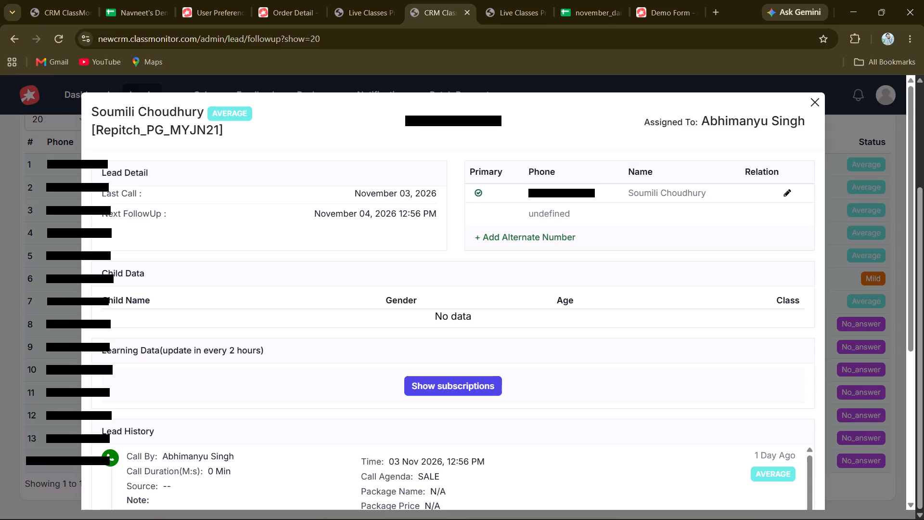
{"action": "scroll", "coordinate": [326, 164], "scroll_direction": "down", "scroll_amount": 11}
{"action": "scroll", "coordinate": [326, 164], "scroll_direction": "up", "scroll_amount": 9}
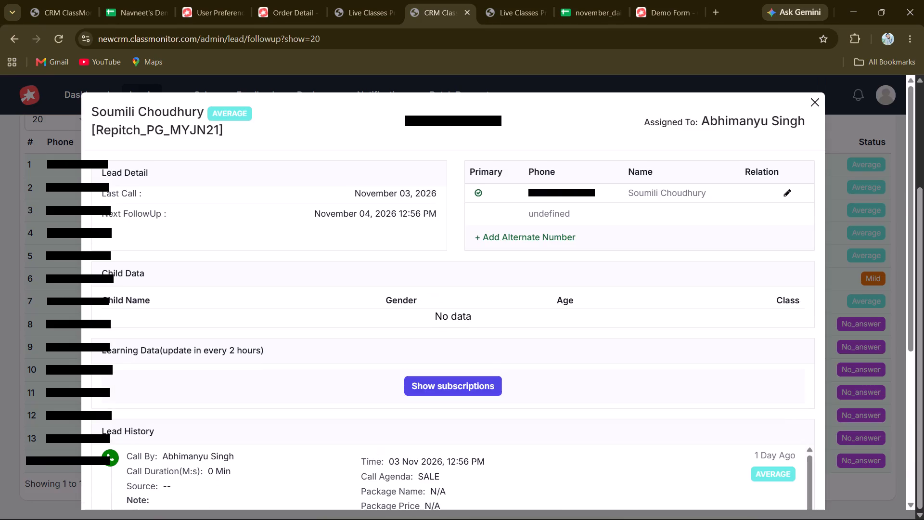
{"action": "scroll", "coordinate": [326, 164], "scroll_direction": "down", "scroll_amount": 5}
{"action": "scroll", "coordinate": [326, 164], "scroll_direction": "up", "scroll_amount": 9}
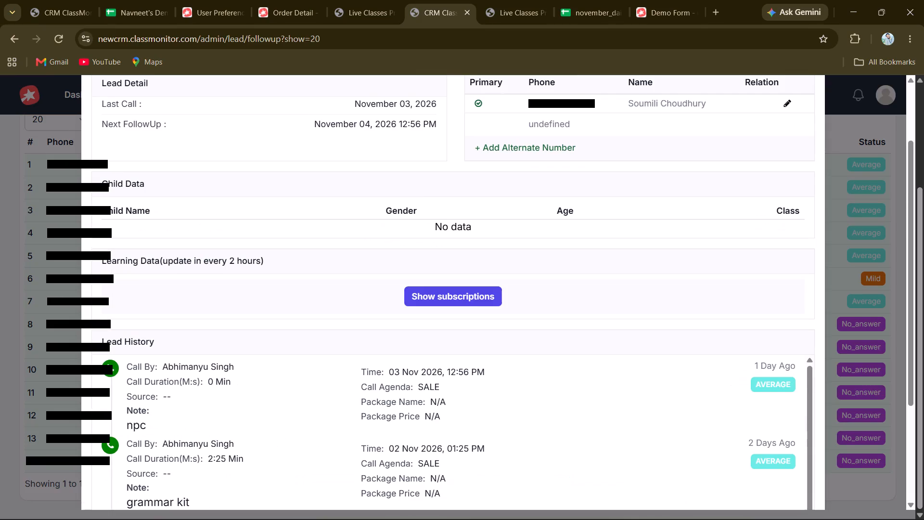
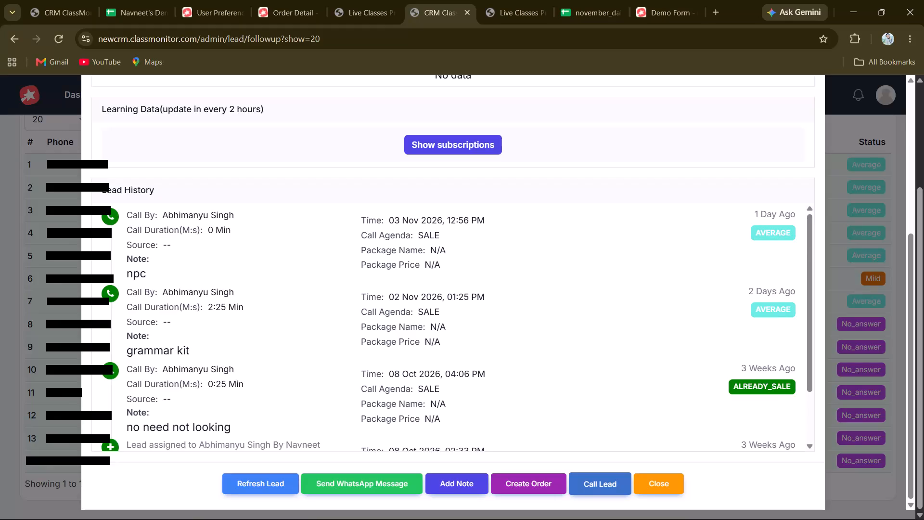
Call the open lead and set the call log's status to AVERAGE and its duration to 1 min 52 sec.
{"action": "scroll", "coordinate": [395, 286], "scroll_direction": "down", "scroll_amount": 10}
{"action": "scroll", "coordinate": [395, 286], "scroll_direction": "up", "scroll_amount": 12}
{"action": "scroll", "coordinate": [395, 286], "scroll_direction": "down", "scroll_amount": 11}
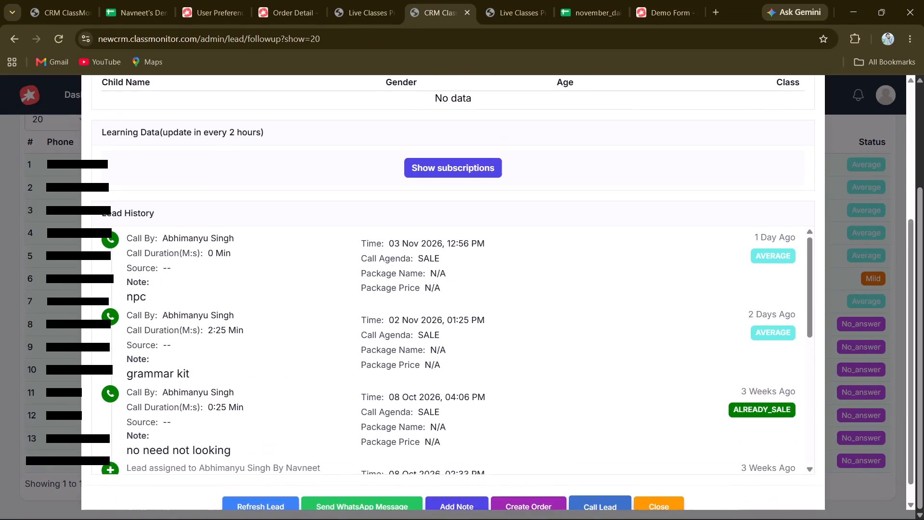
{"action": "left_click", "coordinate": [595, 479]}
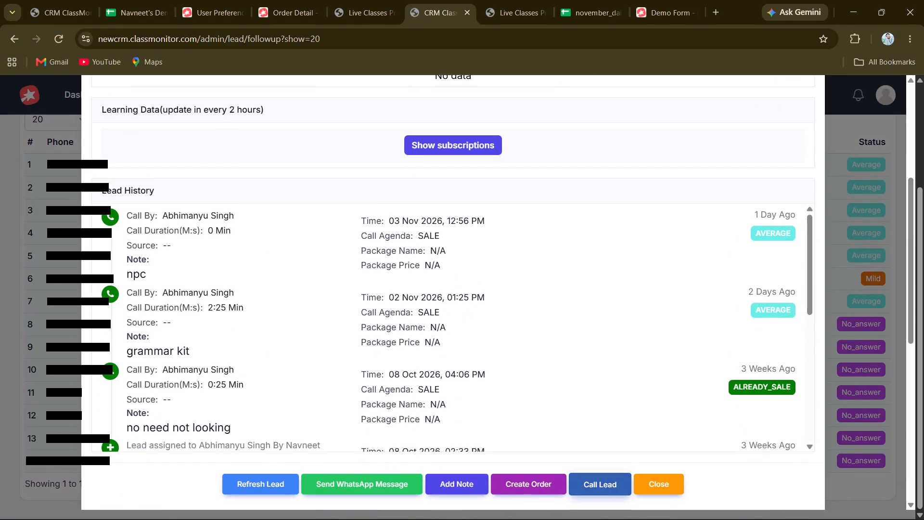
{"action": "scroll", "coordinate": [595, 479], "scroll_direction": "down", "scroll_amount": 9}
{"action": "left_click", "coordinate": [120, 243]}
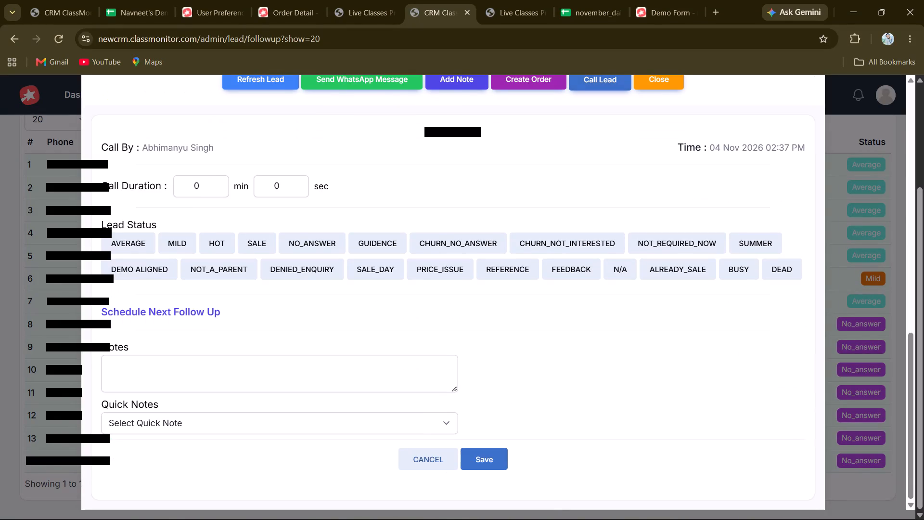
{"action": "left_click", "coordinate": [282, 182]}
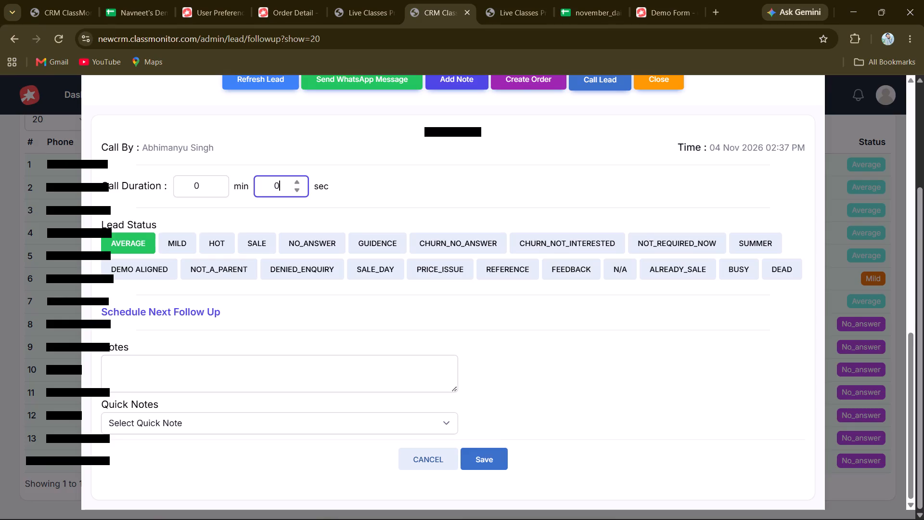
{"action": "key", "text": "BackSpace"}
{"action": "type", "text": "52"}
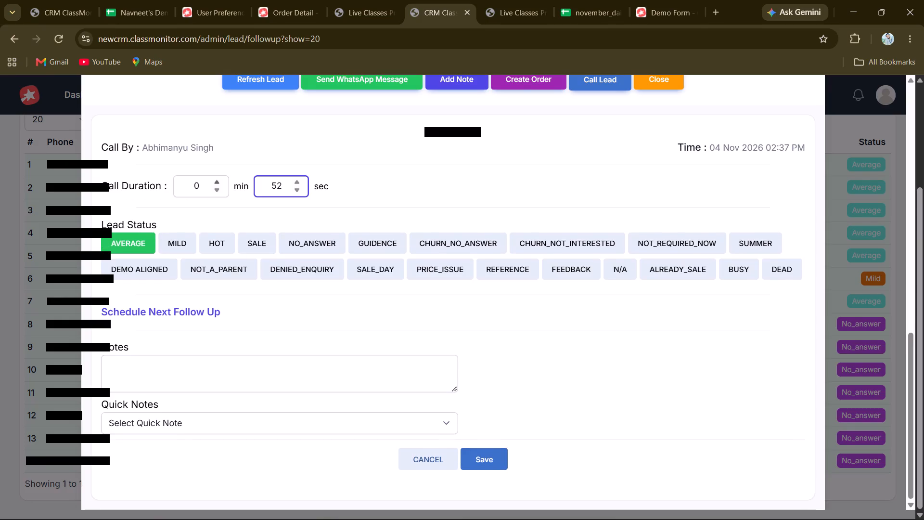
{"action": "left_click", "coordinate": [204, 186]}
{"action": "key", "text": "1"}
Enter the call note "connect on black friday sale".
{"action": "left_click", "coordinate": [196, 378]}
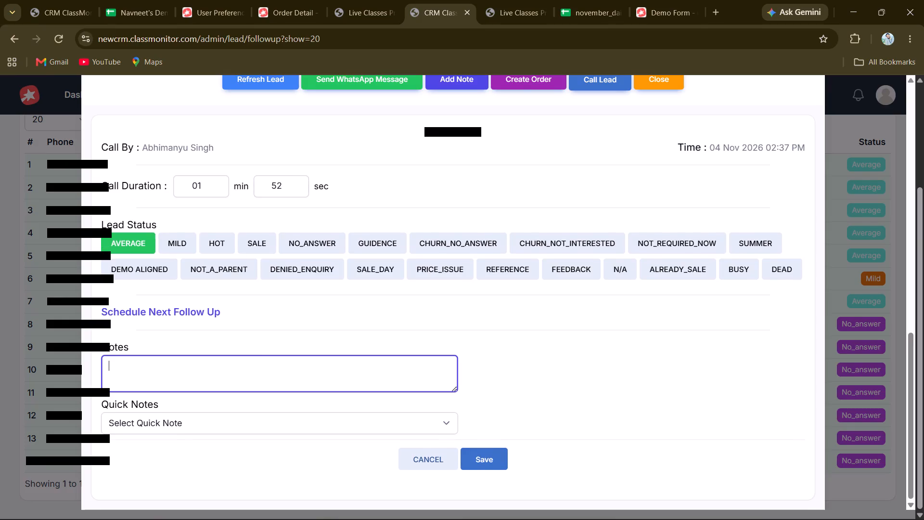
{"action": "type", "text": "connect on black friday sake"}
{"action": "key", "text": "space"}
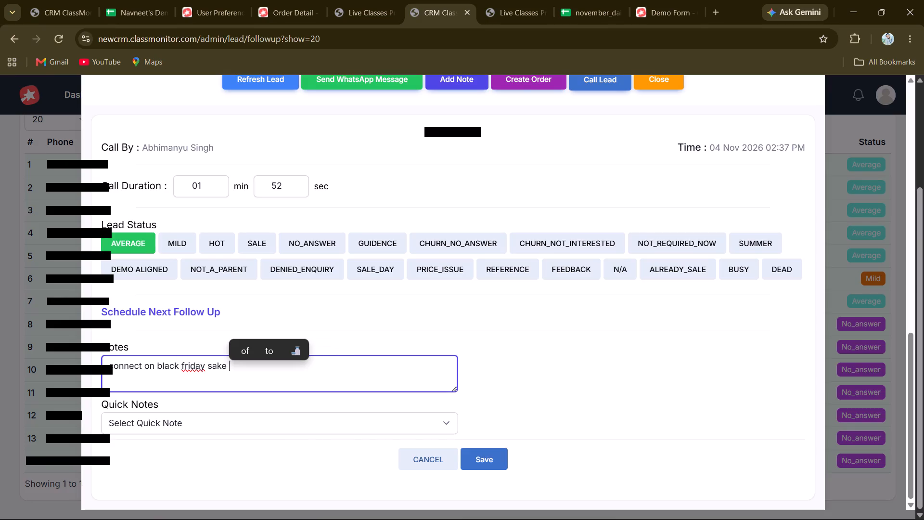
{"action": "type", "text": "--"}
{"action": "key", "text": "BackSpace"}
{"action": "key", "text": "BackSpace"}
{"action": "key", "text": "BackSpace"}
{"action": "key", "text": "BackSpace"}
{"action": "key", "text": "BackSpace"}
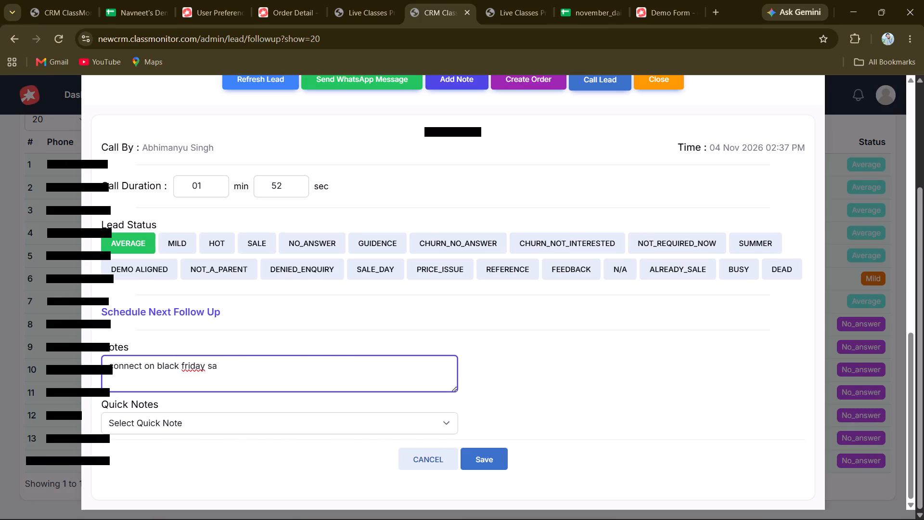
{"action": "type", "text": "lre"}
{"action": "key", "text": "space"}
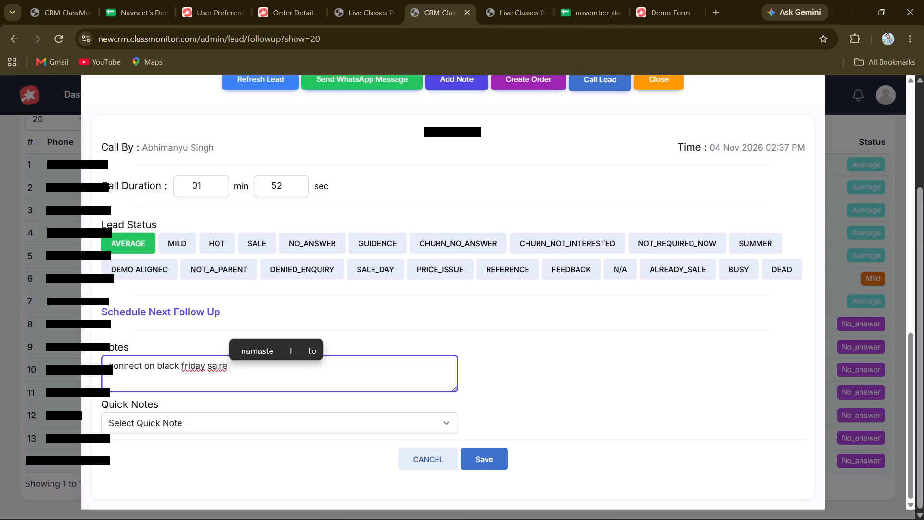
{"action": "key", "text": "BackSpace"}
{"action": "key", "text": "BackSpace"}
{"action": "key", "text": "BackSpace"}
{"action": "key", "text": "BackSpace"}
{"action": "type", "text": "le"}
{"action": "key", "text": "space"}
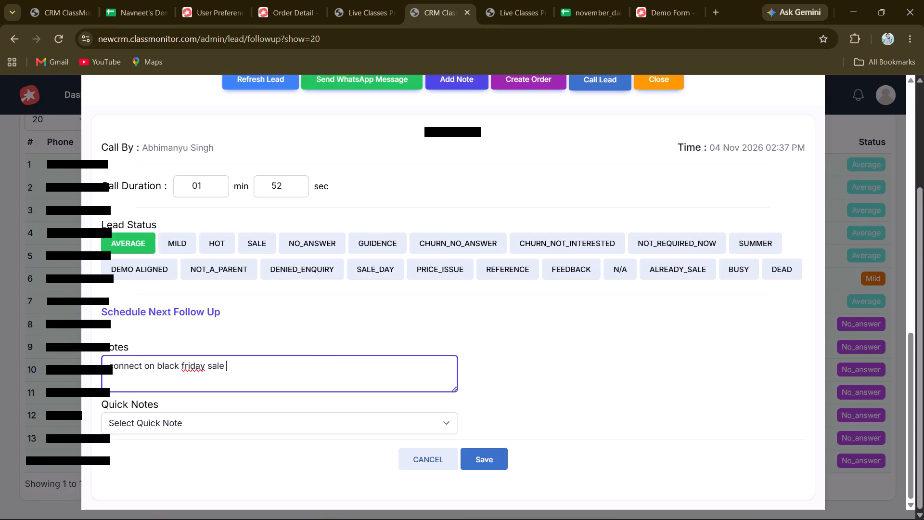
{"action": "left_click", "coordinate": [179, 311]}
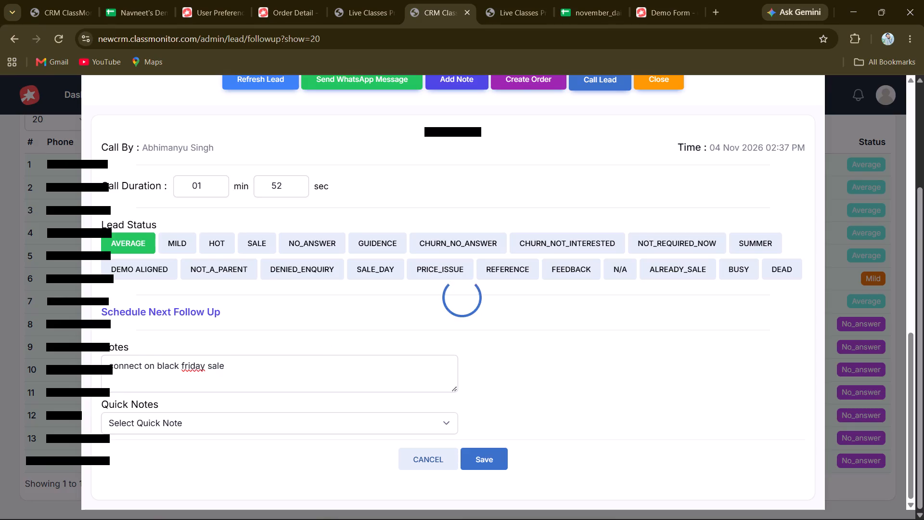
{"action": "left_click", "coordinate": [363, 348]}
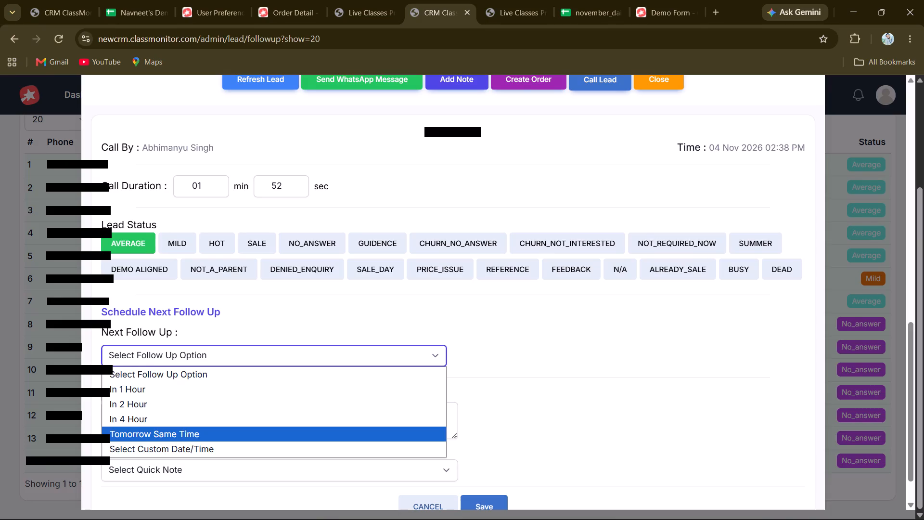
{"action": "left_click", "coordinate": [238, 450]}
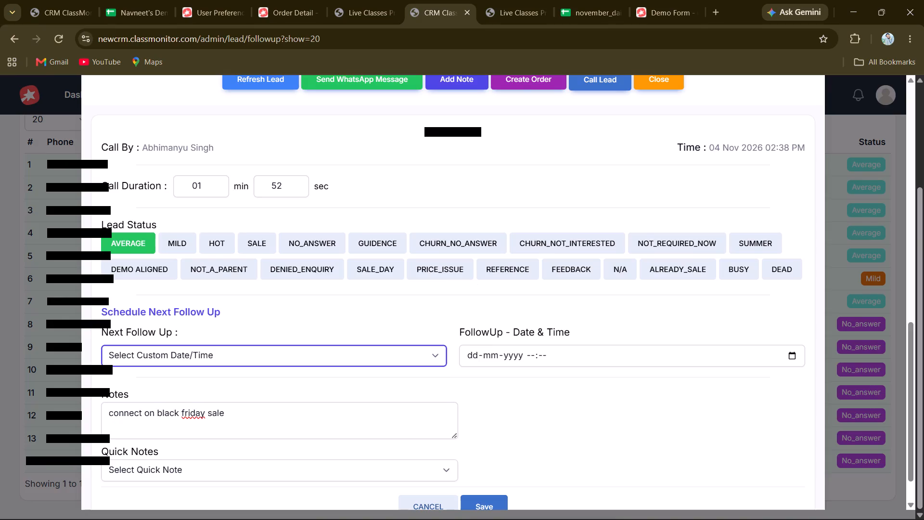
{"action": "left_click", "coordinate": [792, 356]}
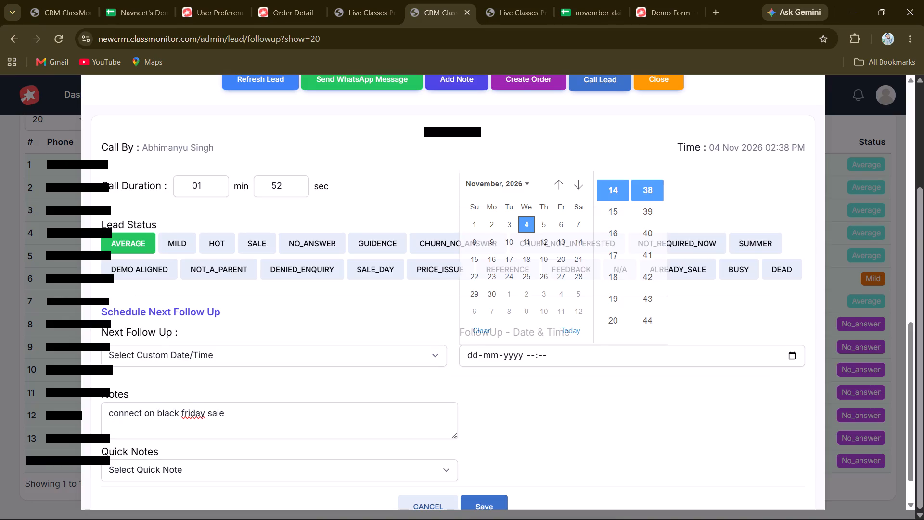
{"action": "left_click", "coordinate": [553, 258]}
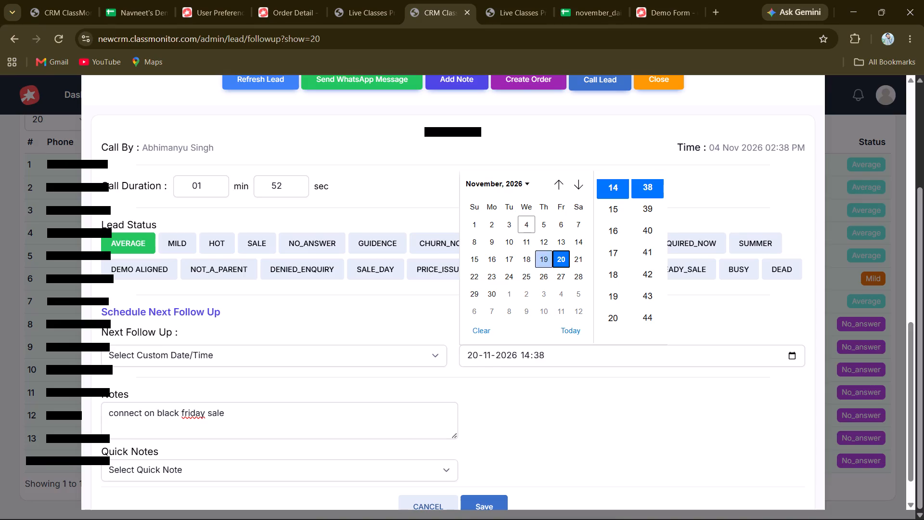
{"action": "left_click", "coordinate": [351, 398]}
{"action": "scroll", "coordinate": [351, 398], "scroll_direction": "down", "scroll_amount": 4}
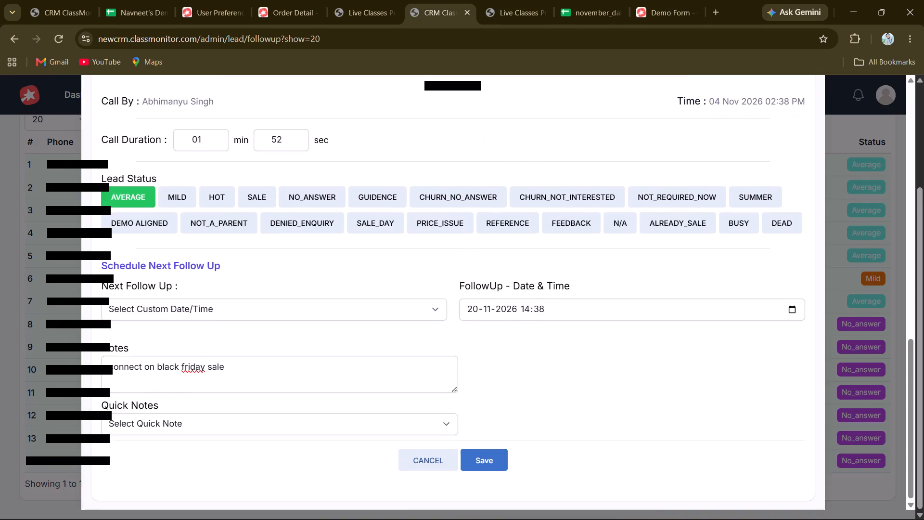
{"action": "left_click", "coordinate": [472, 450]}
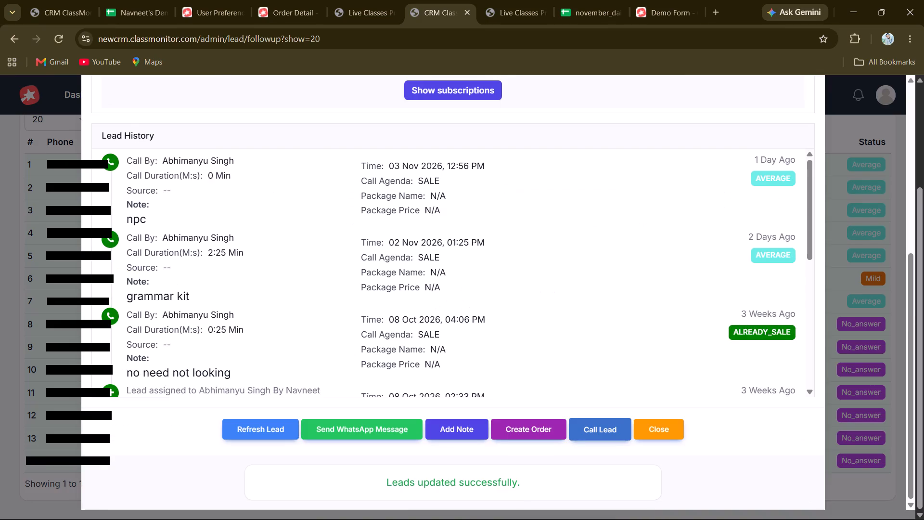
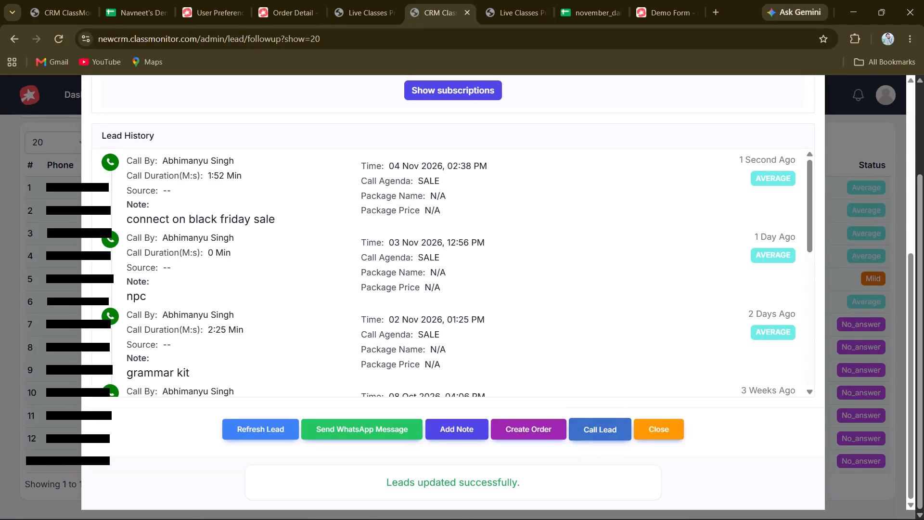
Close the updated lead and open the details of the third follow-up lead, whose source is quizForm.
{"action": "left_click", "coordinate": [647, 432]}
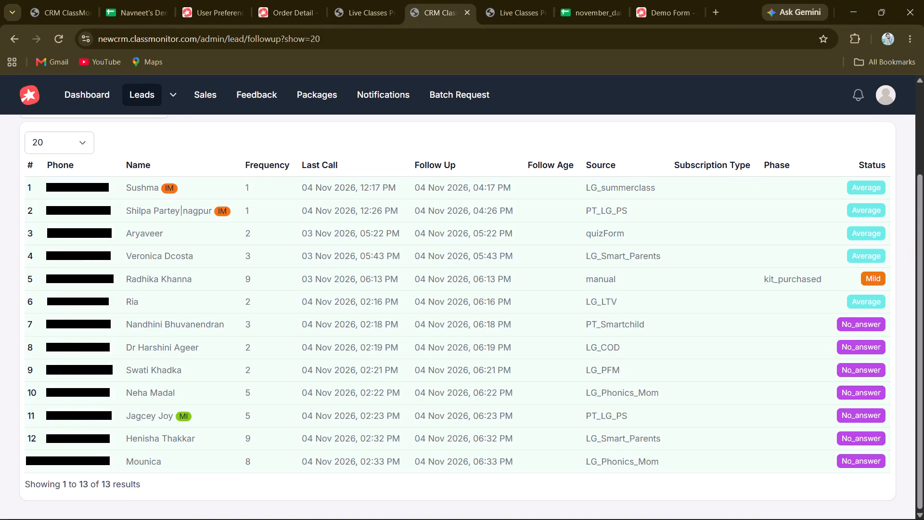
{"action": "left_click", "coordinate": [333, 234]}
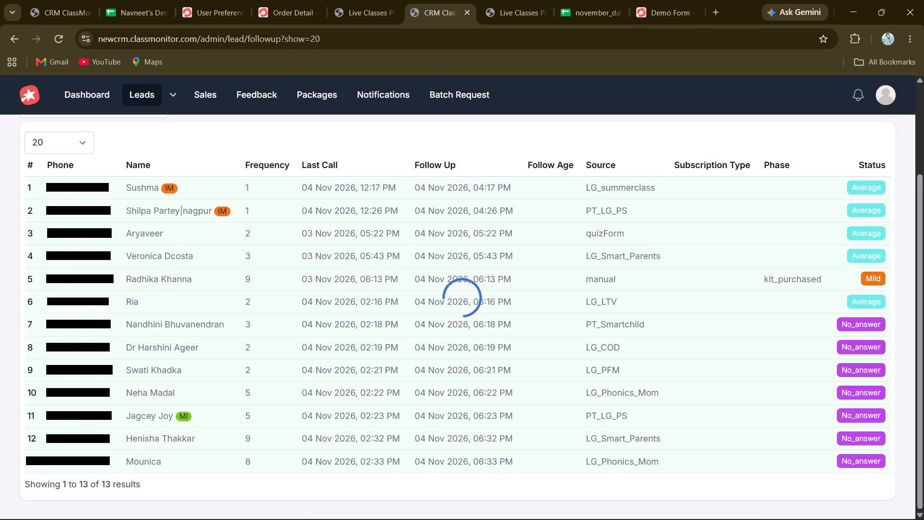
{"action": "scroll", "coordinate": [333, 234], "scroll_direction": "down", "scroll_amount": 8}
{"action": "scroll", "coordinate": [333, 234], "scroll_direction": "up", "scroll_amount": 9}
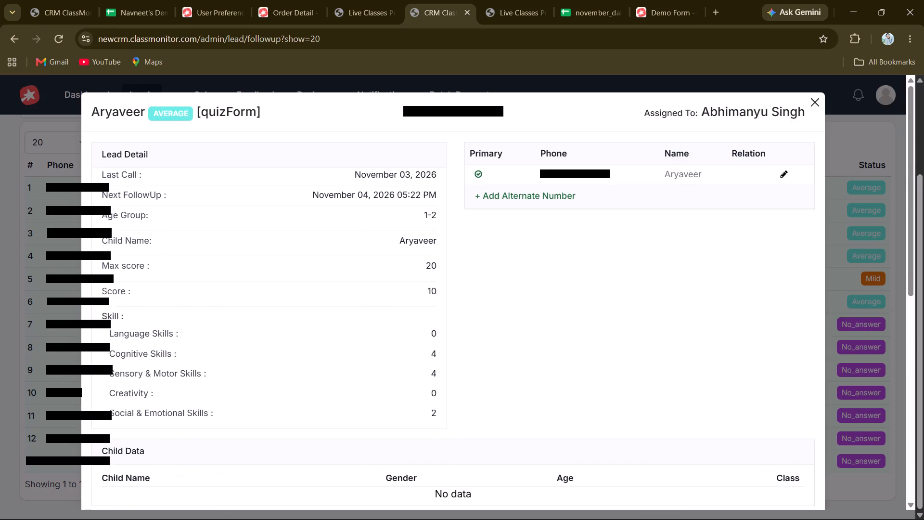
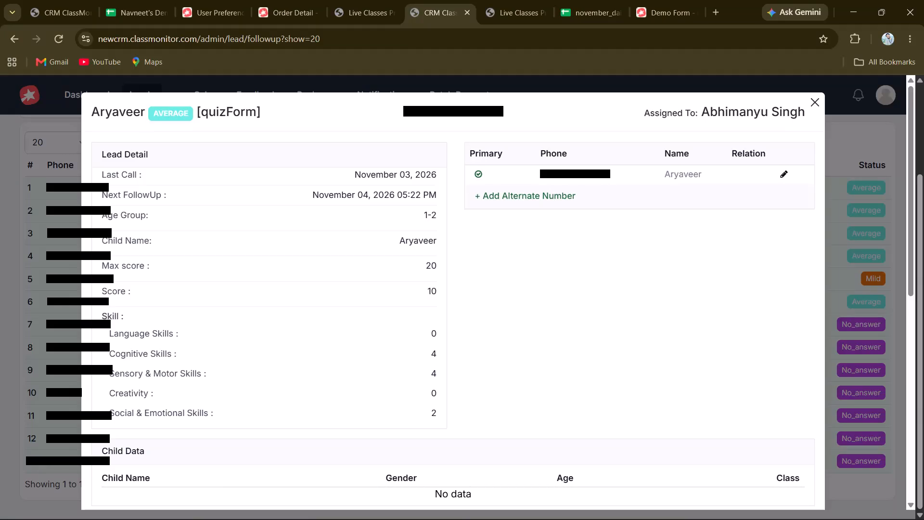
Log a call for the quizForm lead with status AVERAGE, next follow-up In 4 Hour and the note "npc", and save it.
{"action": "scroll", "coordinate": [574, 407], "scroll_direction": "down", "scroll_amount": 8}
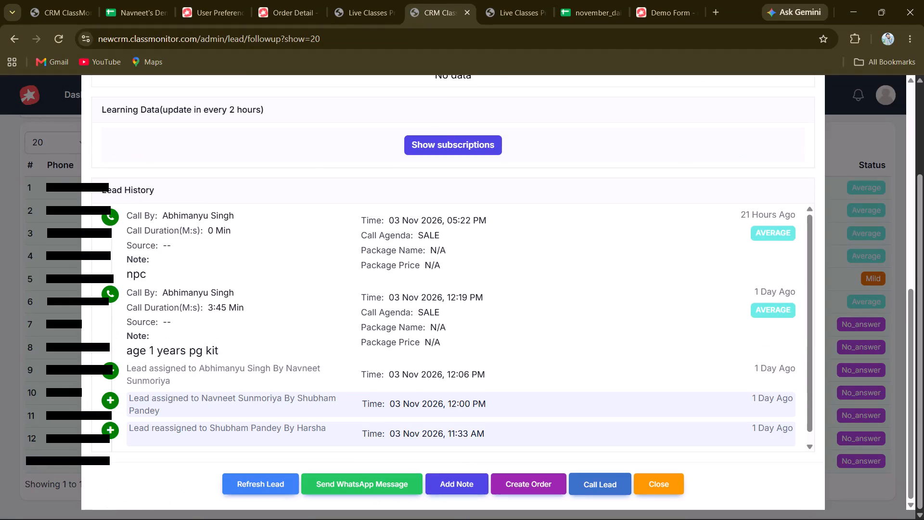
{"action": "left_click", "coordinate": [585, 477]}
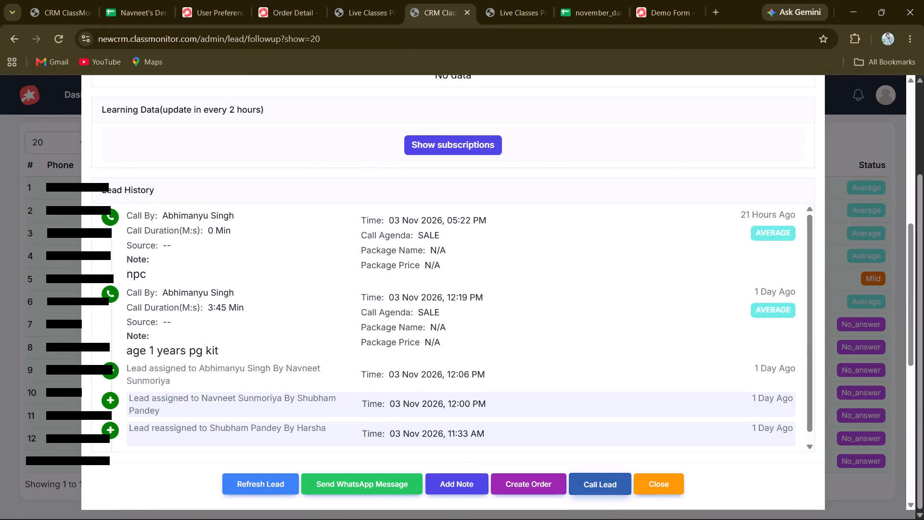
{"action": "scroll", "coordinate": [585, 477], "scroll_direction": "down", "scroll_amount": 3}
{"action": "left_click", "coordinate": [112, 379]}
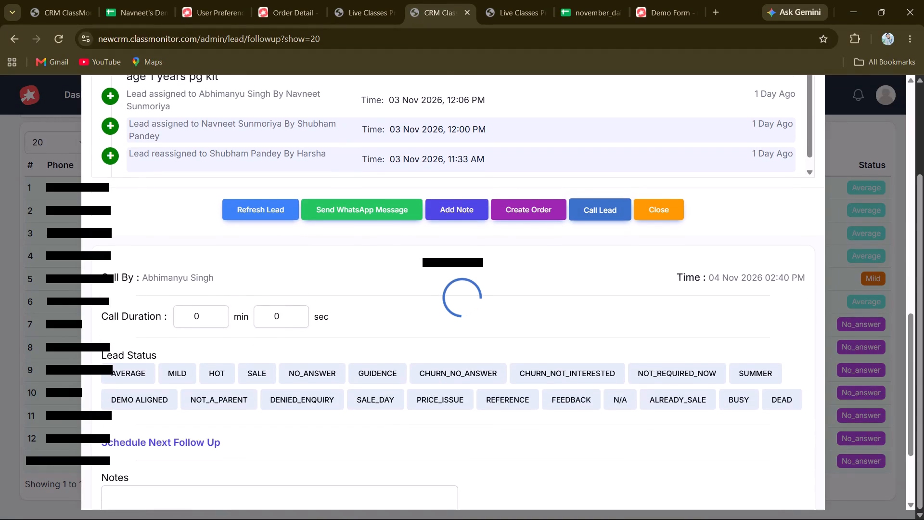
{"action": "left_click", "coordinate": [169, 437]}
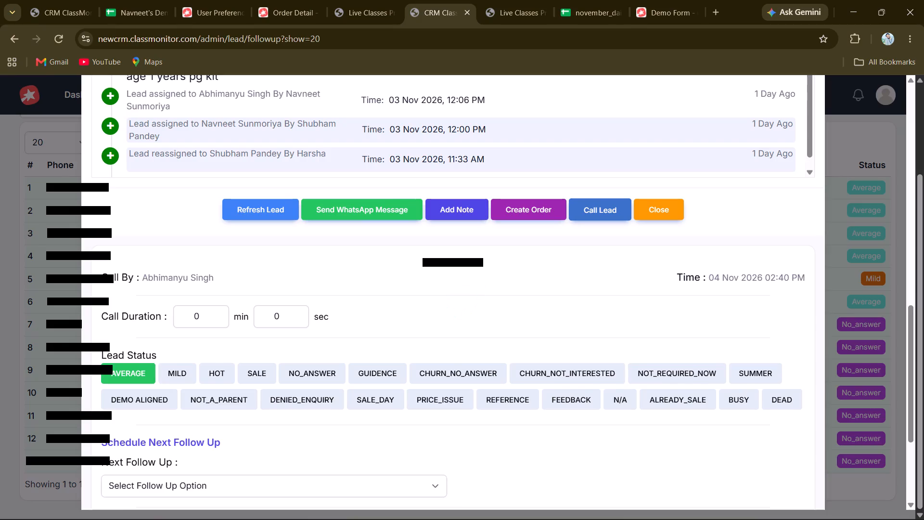
{"action": "scroll", "coordinate": [240, 462], "scroll_direction": "down", "scroll_amount": 6}
{"action": "left_click", "coordinate": [271, 313]}
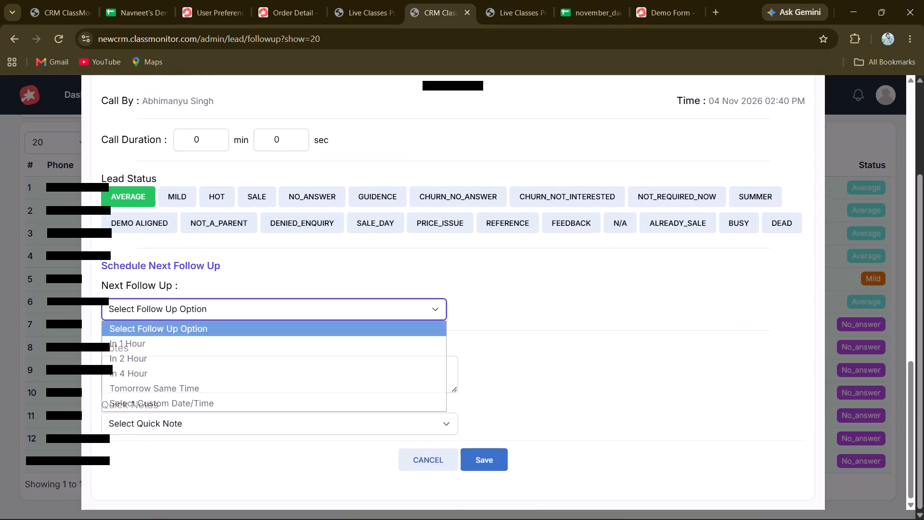
{"action": "left_click", "coordinate": [231, 377]}
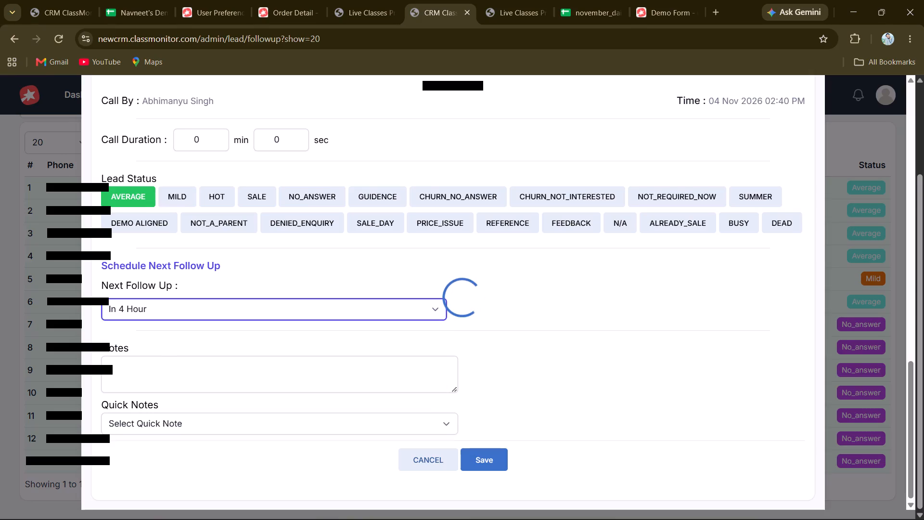
{"action": "left_click", "coordinate": [228, 380]}
{"action": "type", "text": "npc"}
{"action": "key", "text": "space"}
{"action": "scroll", "coordinate": [325, 362], "scroll_direction": "down", "scroll_amount": 7}
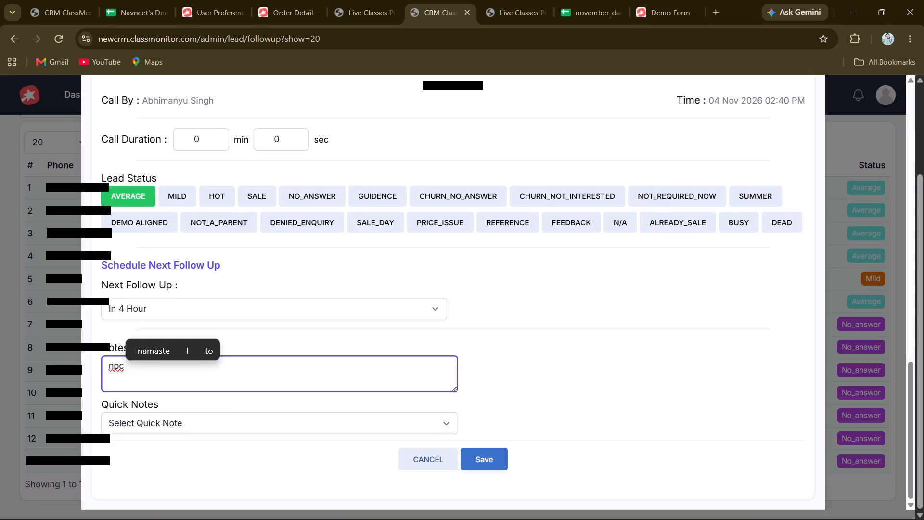
{"action": "left_click", "coordinate": [495, 458]}
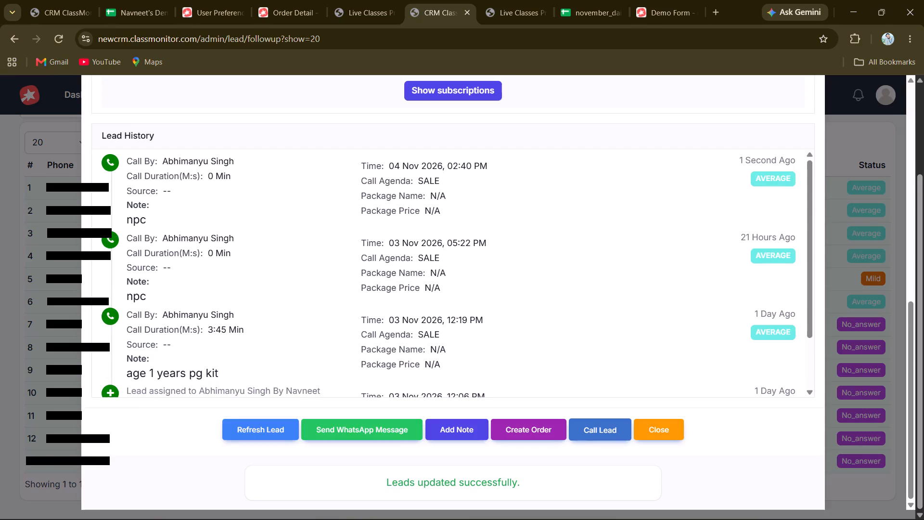
Close the updated lead and open the third follow-up lead, source LG_Smart_Parents, to review its details and call history.
{"action": "left_click", "coordinate": [648, 436]}
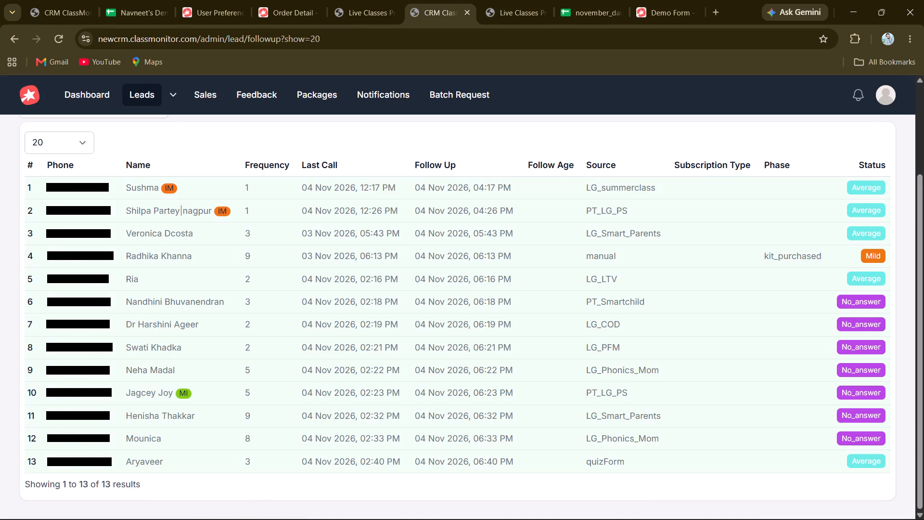
{"action": "left_click", "coordinate": [357, 237]}
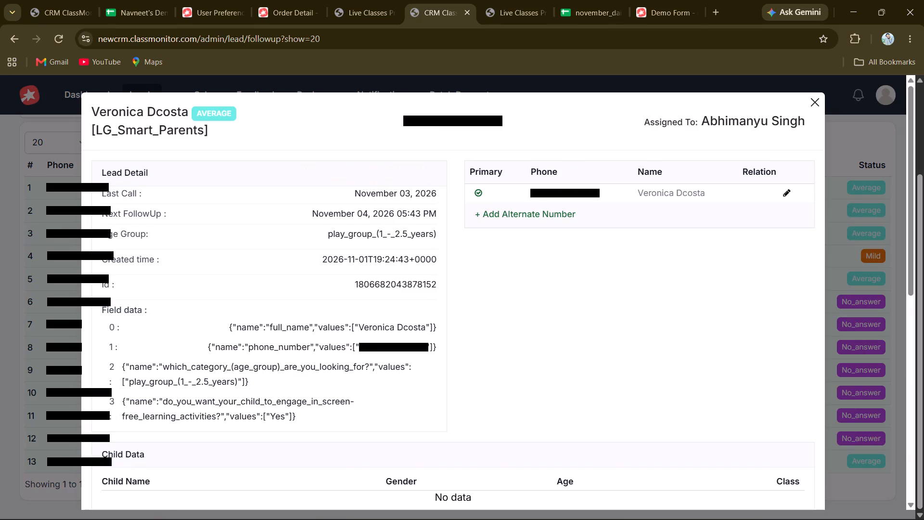
{"action": "scroll", "coordinate": [379, 246], "scroll_direction": "down", "scroll_amount": 9}
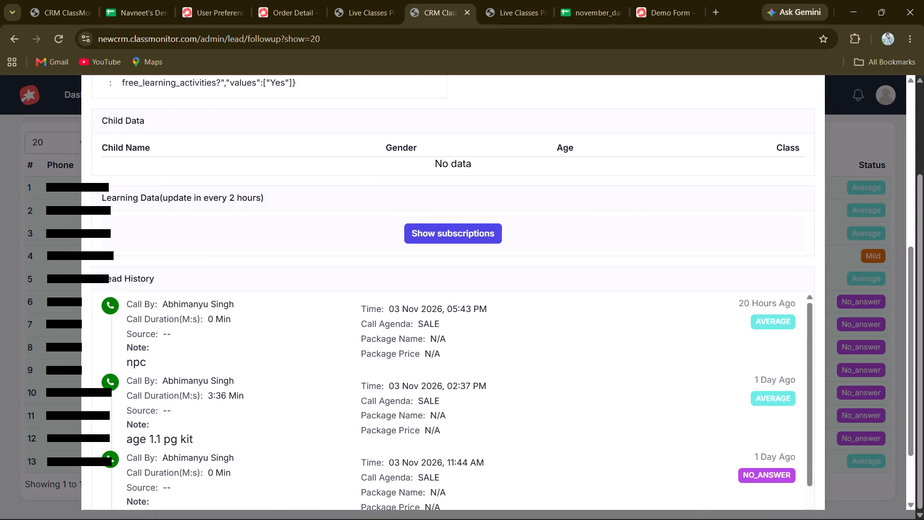
{"action": "scroll", "coordinate": [379, 246], "scroll_direction": "up", "scroll_amount": 8}
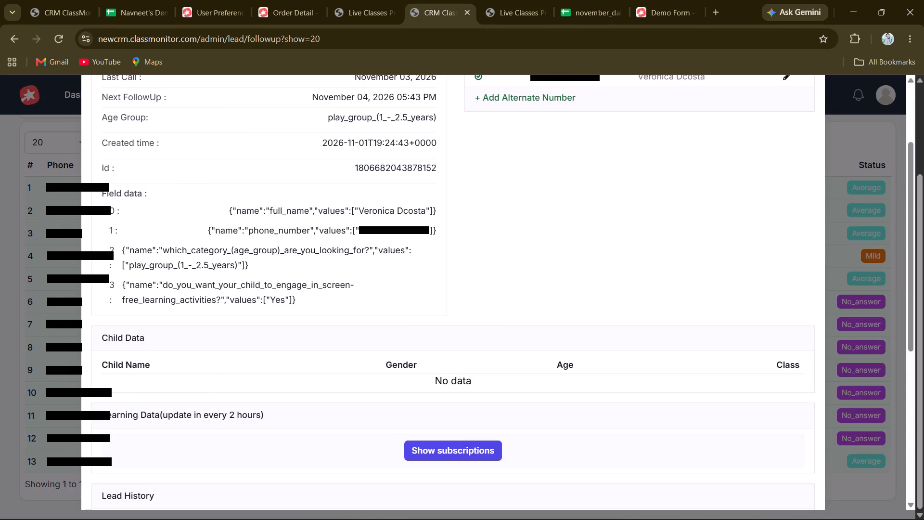
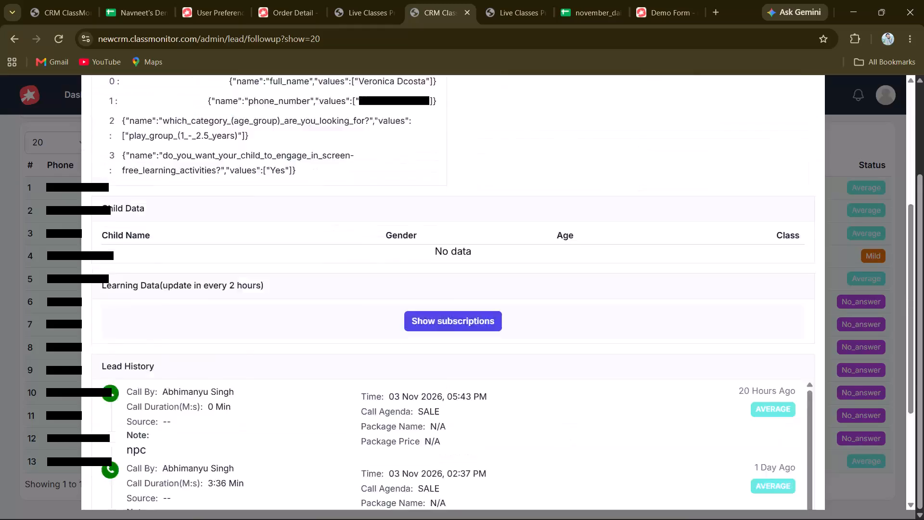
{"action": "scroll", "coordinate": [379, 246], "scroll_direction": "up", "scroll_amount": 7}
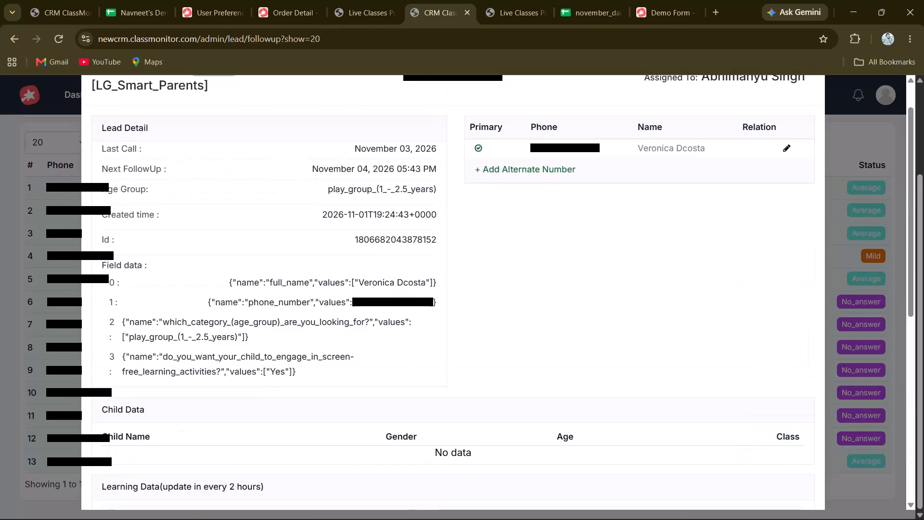
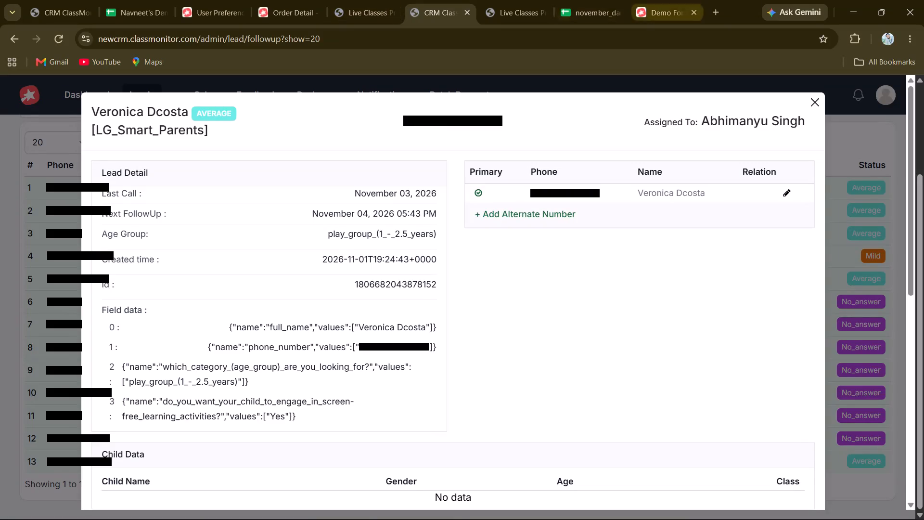
Switch to the november_daily_revenue_sheet spreadsheet and enter 5000 as Muskan's revenue for 4 (Wed).
{"action": "left_click", "coordinate": [586, 3]}
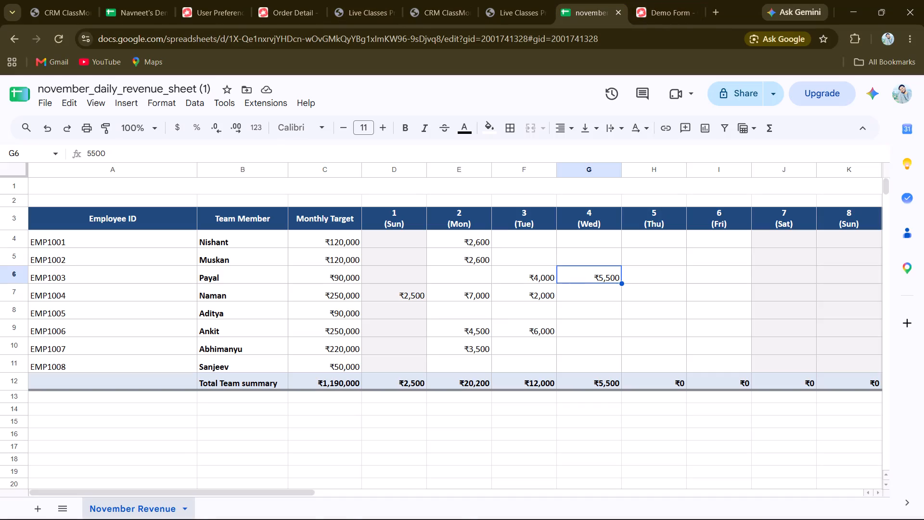
{"action": "left_click", "coordinate": [576, 295]}
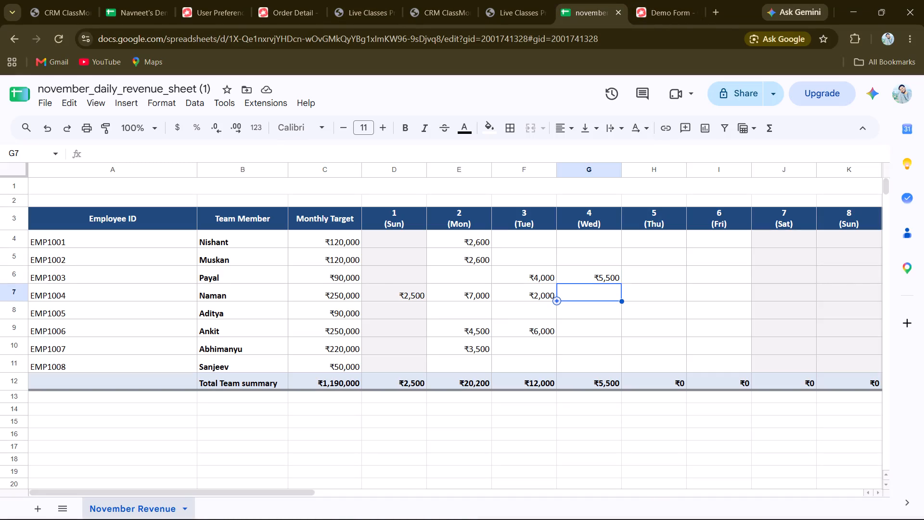
{"action": "left_click", "coordinate": [605, 255]}
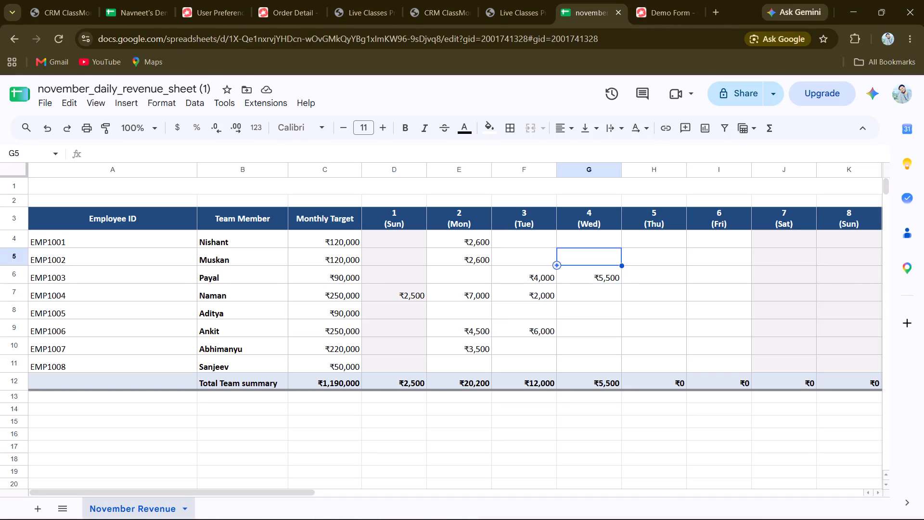
{"action": "type", "text": "5000"}
{"action": "key", "text": "Return"}
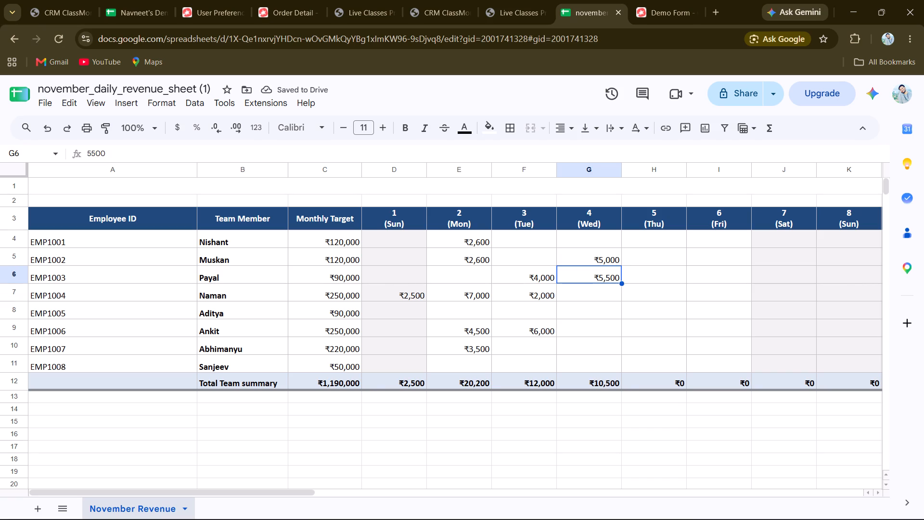
Review the lead details, lead history and call log form of the open Repitch_Nursery_Aug_2022 lead in the CRM call history.
{"action": "left_click", "coordinate": [59, 1]}
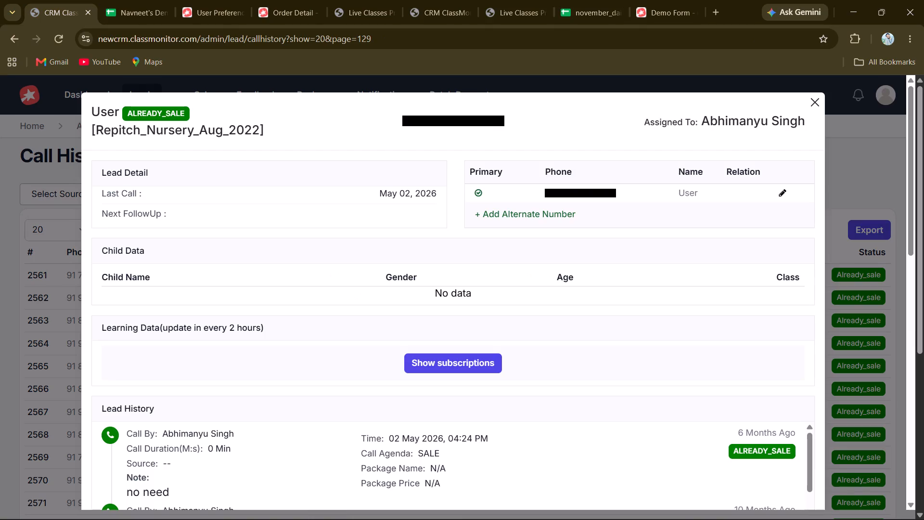
{"action": "left_click", "coordinate": [574, 0]}
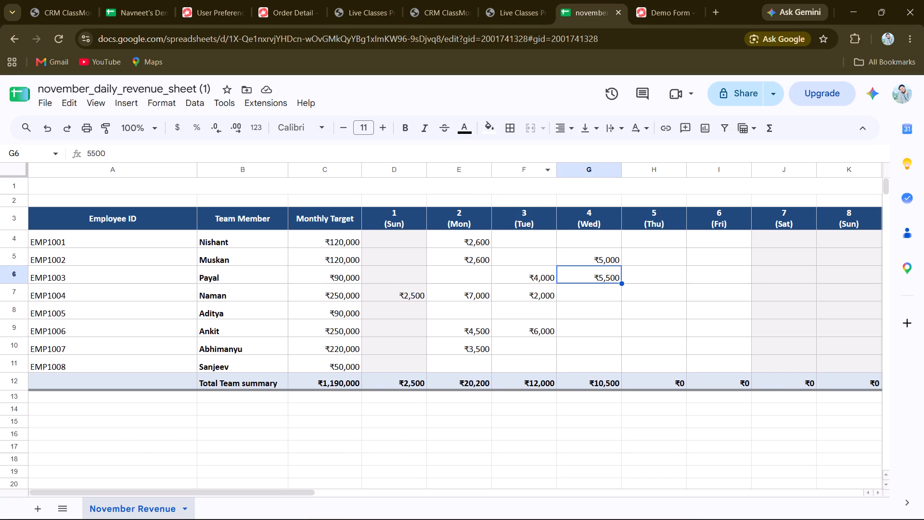
{"action": "left_click", "coordinate": [54, 0]}
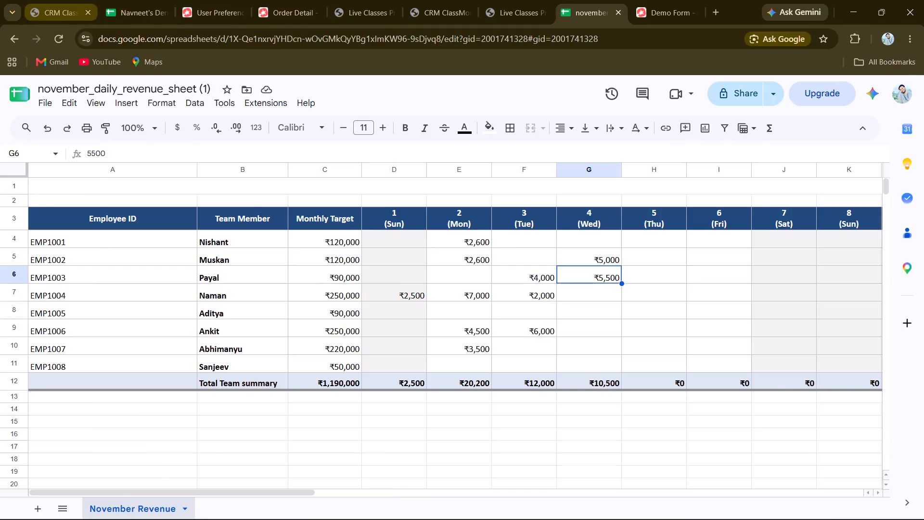
{"action": "scroll", "coordinate": [479, 237], "scroll_direction": "down", "scroll_amount": 12}
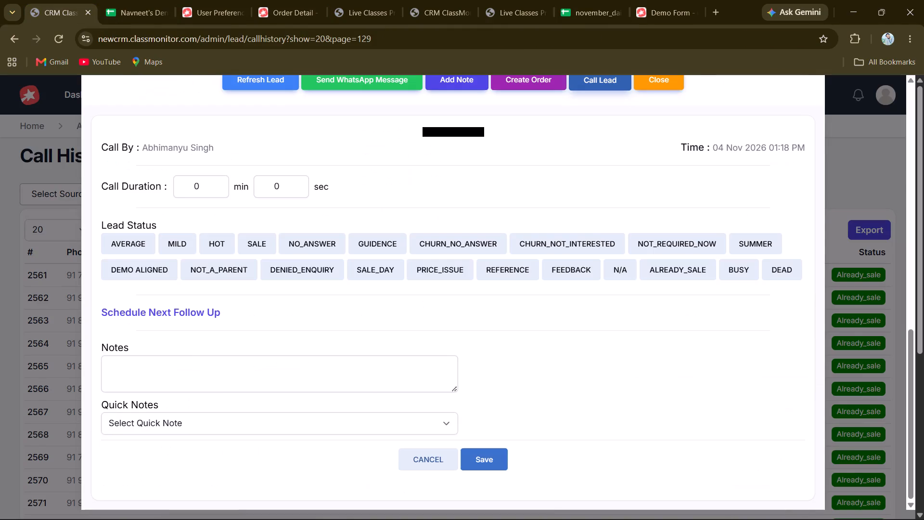
{"action": "scroll", "coordinate": [479, 237], "scroll_direction": "up", "scroll_amount": 9}
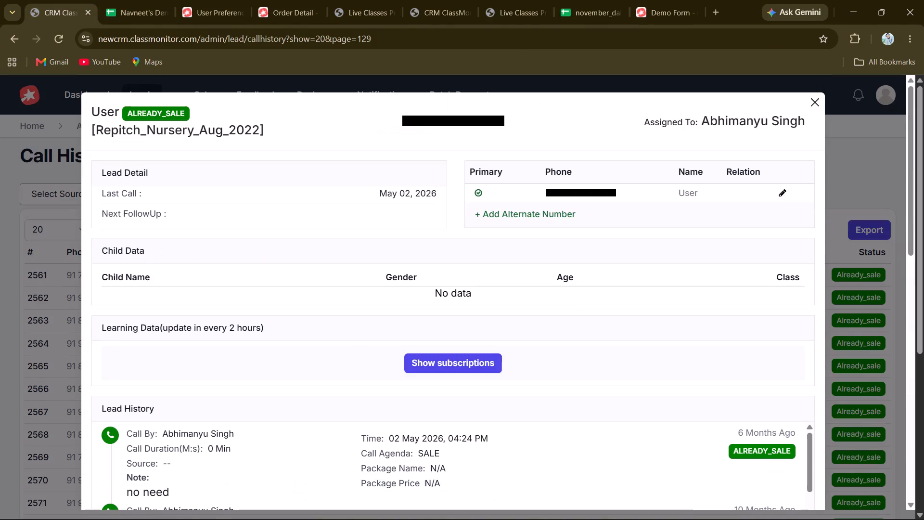
{"action": "scroll", "coordinate": [479, 237], "scroll_direction": "down", "scroll_amount": 10}
{"action": "scroll", "coordinate": [479, 237], "scroll_direction": "up", "scroll_amount": 8}
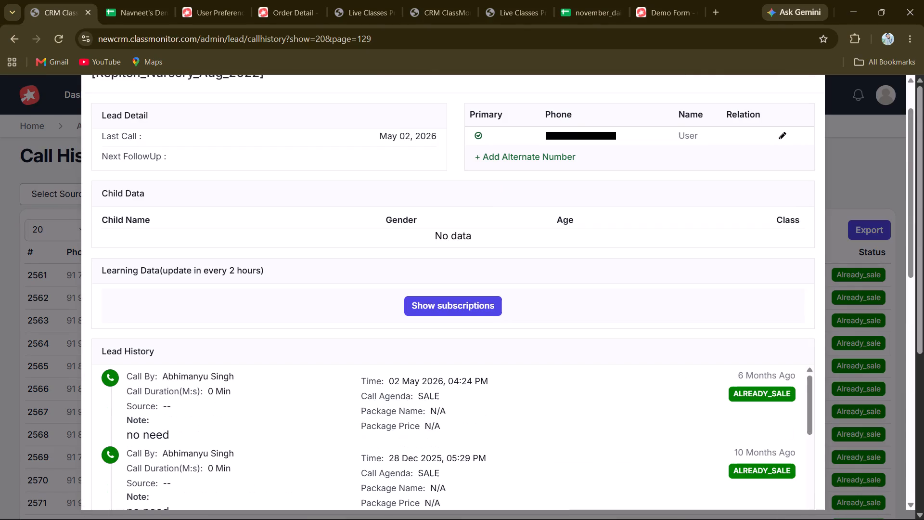
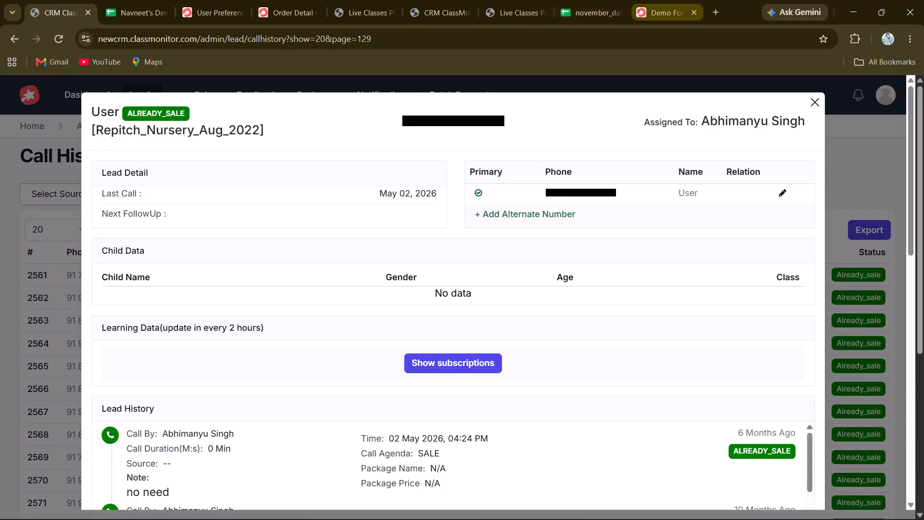
Switch to the open LG_Smart_Parents follow-up lead and start a call log with status AVERAGE and next follow-up In 4 Hour.
{"action": "left_click", "coordinate": [497, 0]}
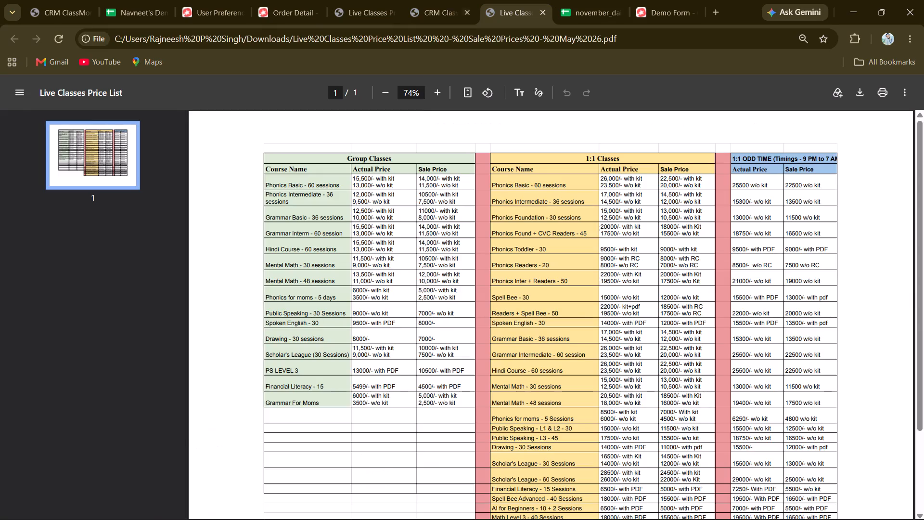
{"action": "left_click", "coordinate": [451, 0]}
{"action": "scroll", "coordinate": [373, 247], "scroll_direction": "down", "scroll_amount": 7}
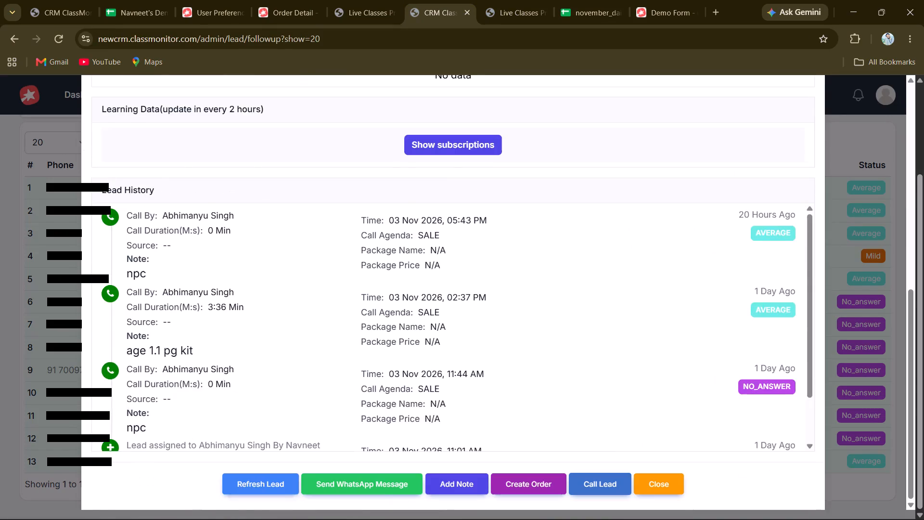
{"action": "scroll", "coordinate": [373, 247], "scroll_direction": "up", "scroll_amount": 5}
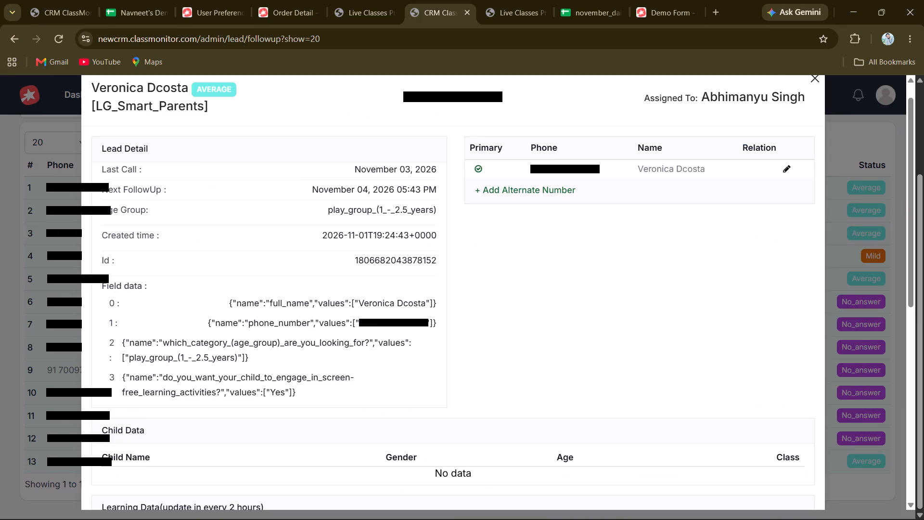
{"action": "scroll", "coordinate": [373, 247], "scroll_direction": "down", "scroll_amount": 10}
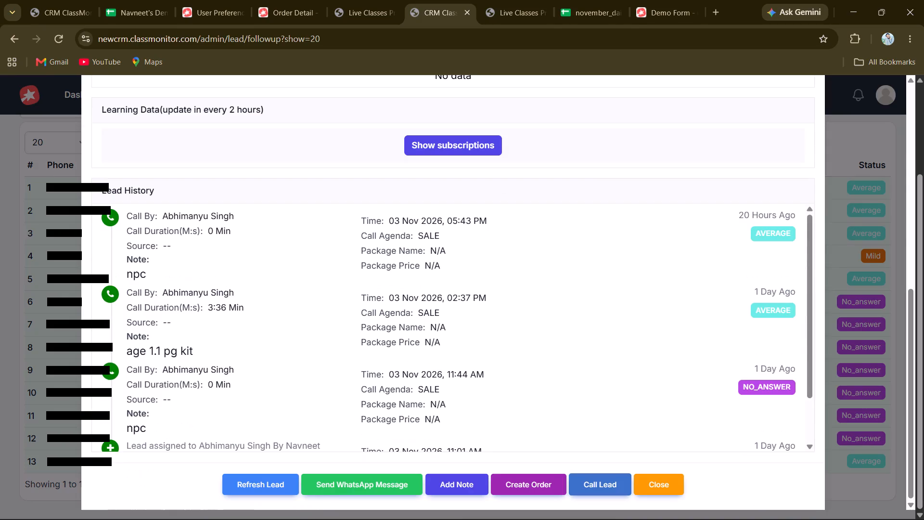
{"action": "left_click", "coordinate": [592, 480]}
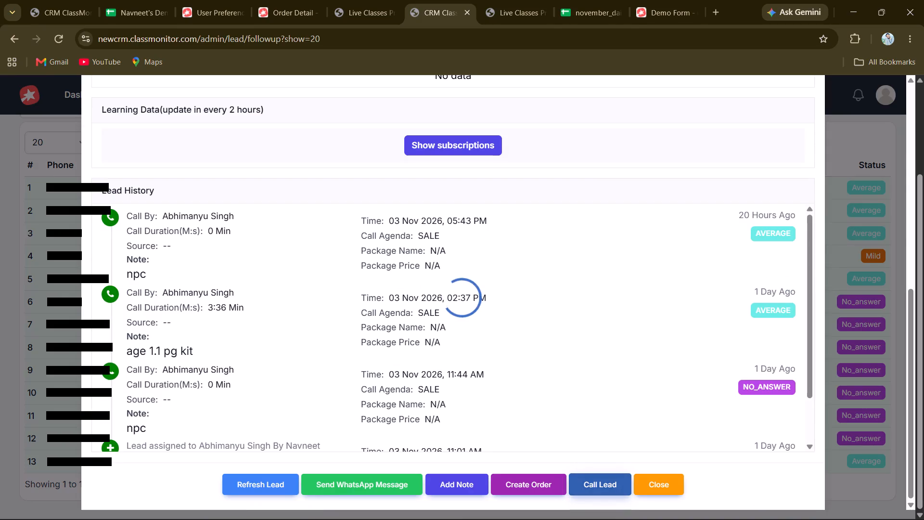
{"action": "scroll", "coordinate": [592, 480], "scroll_direction": "down", "scroll_amount": 9}
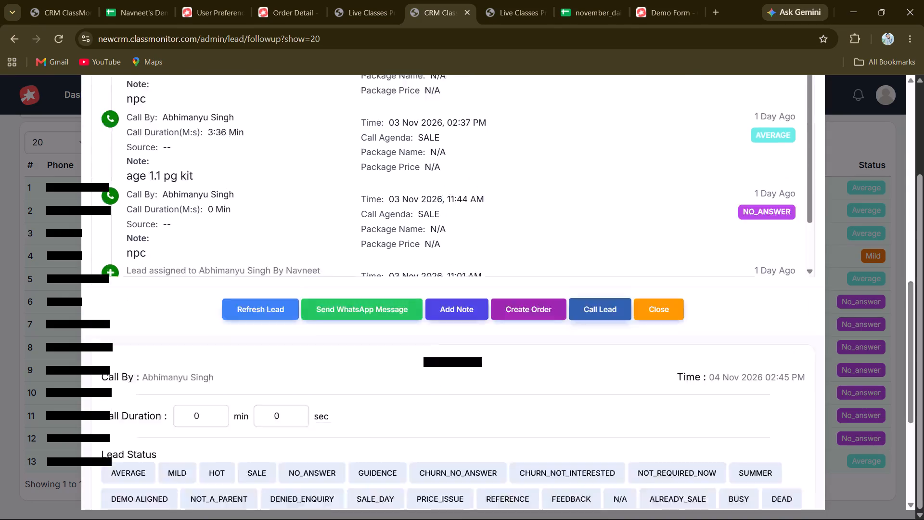
{"action": "scroll", "coordinate": [592, 480], "scroll_direction": "down", "scroll_amount": 3}
{"action": "left_click", "coordinate": [125, 243]}
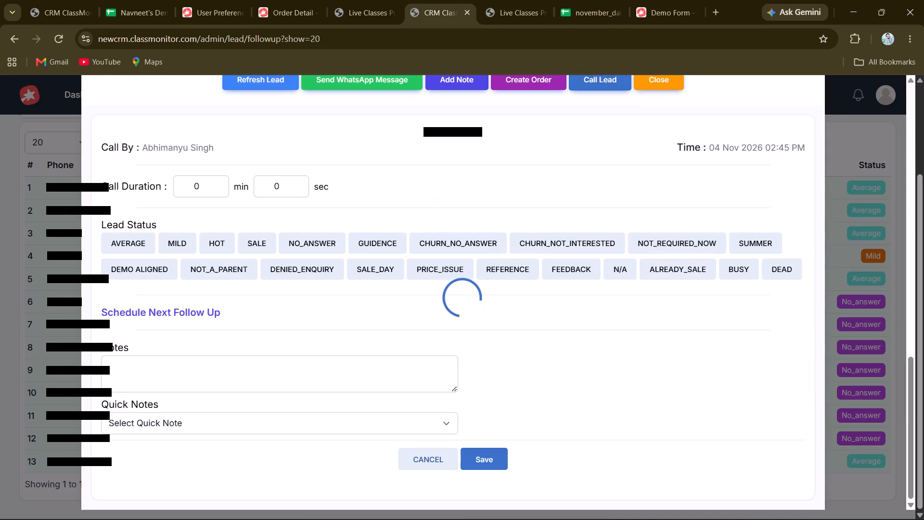
{"action": "left_click", "coordinate": [162, 316]}
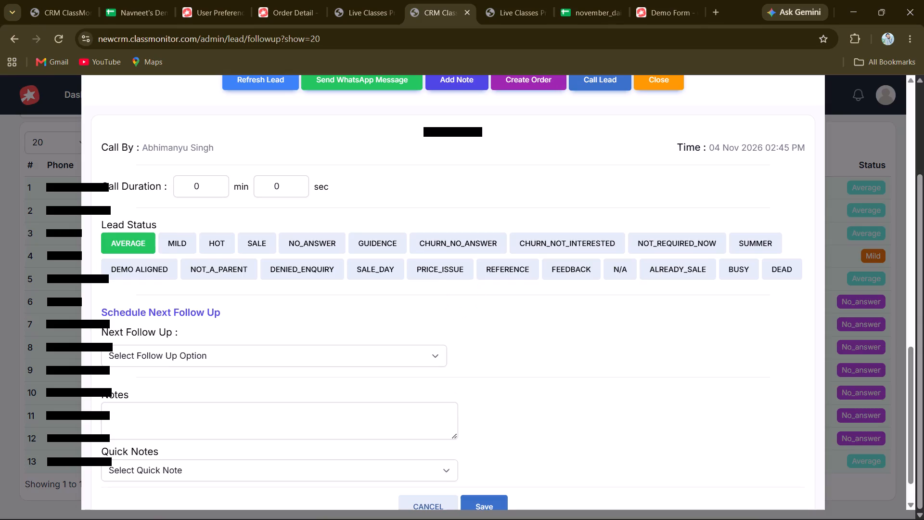
{"action": "left_click", "coordinate": [175, 348]}
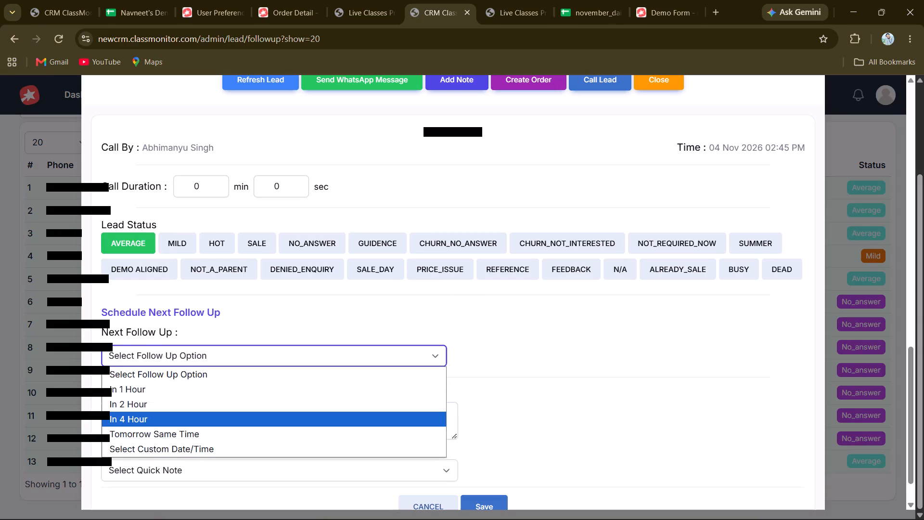
{"action": "left_click", "coordinate": [167, 419]}
Add the note "npc" to the call log, save it and close the lead.
{"action": "left_click", "coordinate": [168, 419]}
{"action": "left_click", "coordinate": [168, 419]}
{"action": "type", "text": "npc"}
{"action": "scroll", "coordinate": [233, 420], "scroll_direction": "down", "scroll_amount": 7}
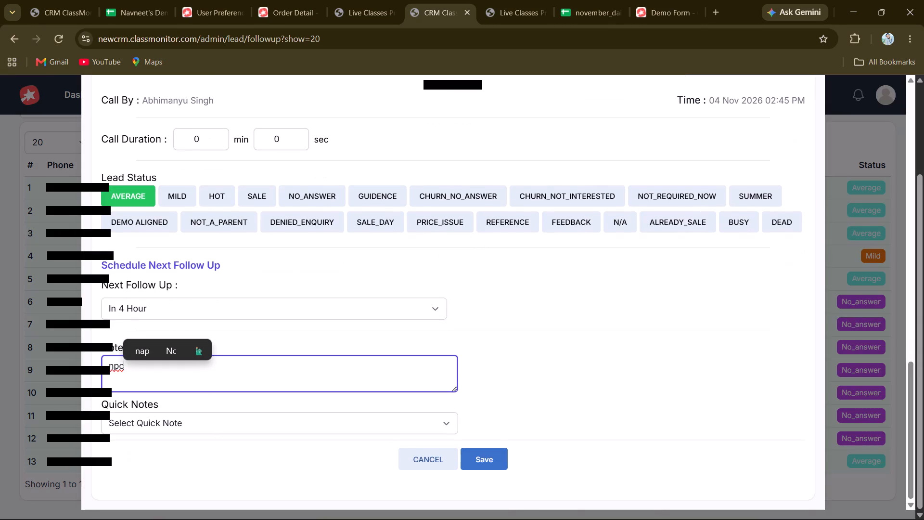
{"action": "left_click", "coordinate": [488, 463]}
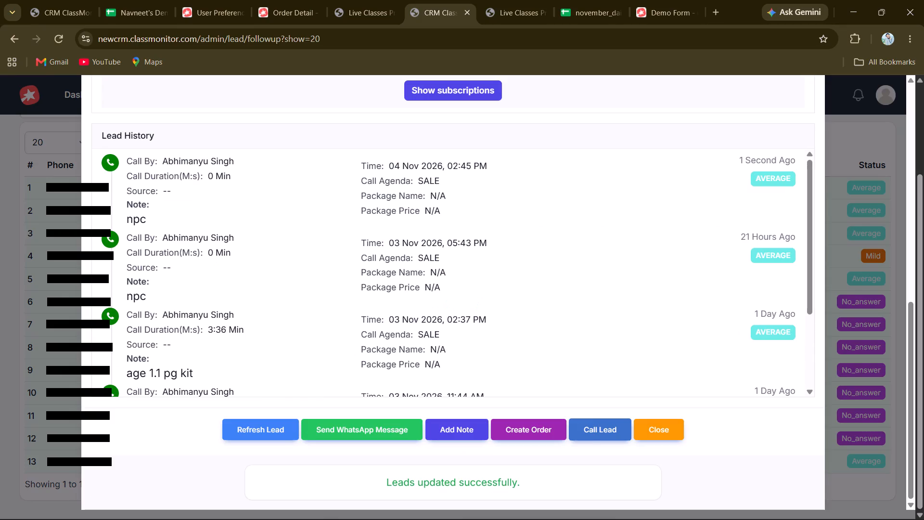
{"action": "left_click", "coordinate": [657, 435]}
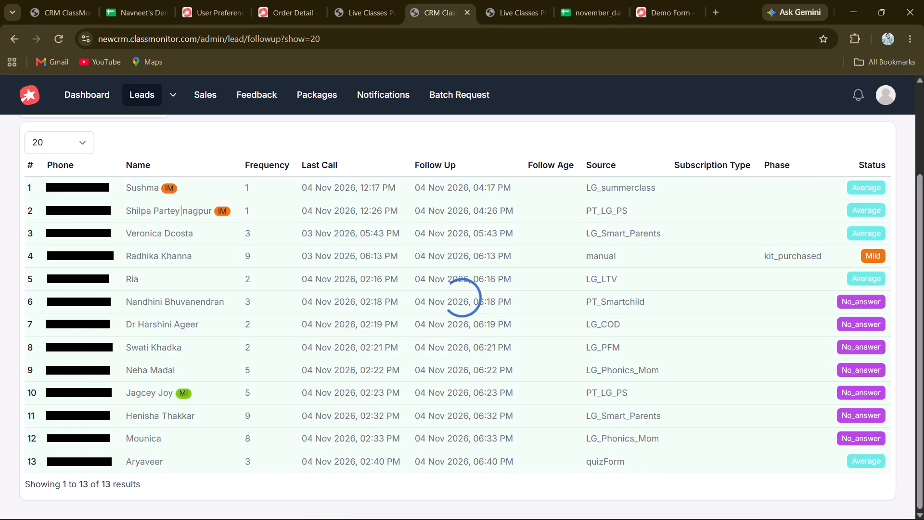
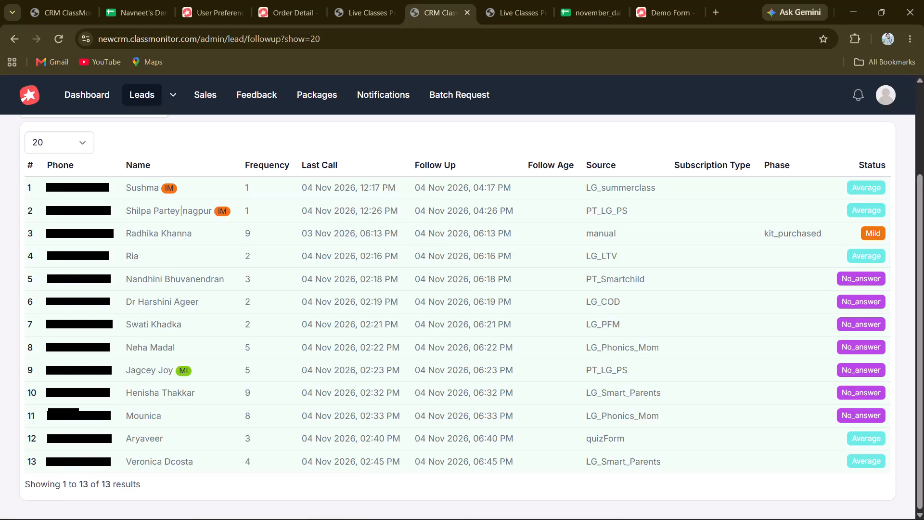
Start a call log for the manual-source Mild lead with status MILD, note "she take in black friday sale" and duration 45 sec.
{"action": "left_click", "coordinate": [340, 234]}
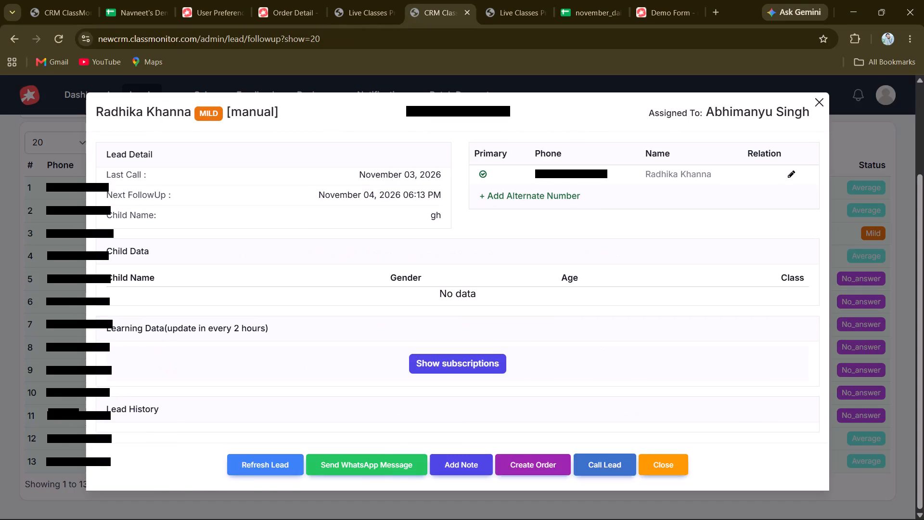
{"action": "scroll", "coordinate": [431, 270], "scroll_direction": "down", "scroll_amount": 7}
{"action": "left_click", "coordinate": [607, 485]}
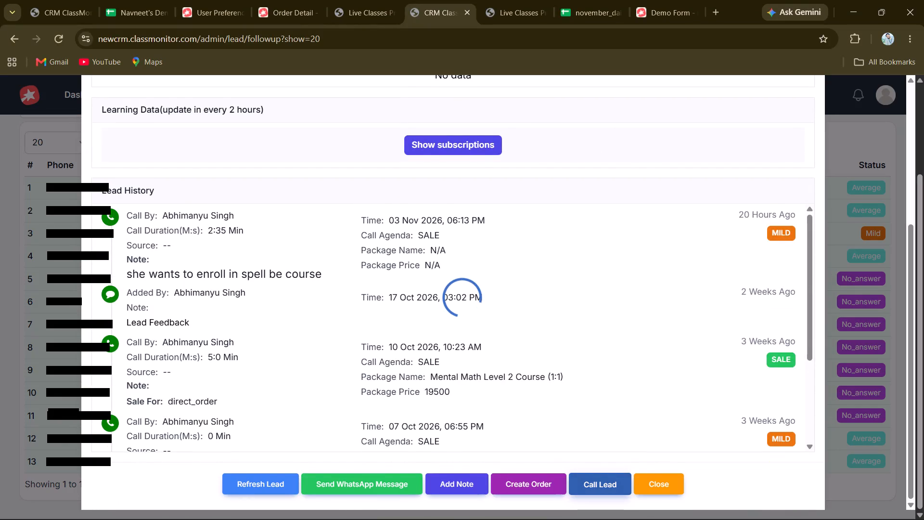
{"action": "scroll", "coordinate": [607, 485], "scroll_direction": "down", "scroll_amount": 9}
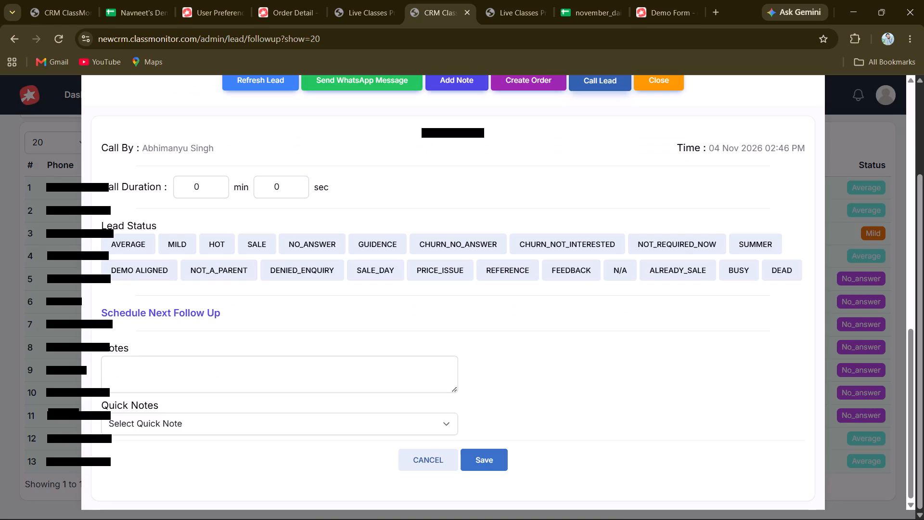
{"action": "left_click", "coordinate": [166, 249]}
{"action": "left_click", "coordinate": [185, 390]}
{"action": "type", "text": "she take in"}
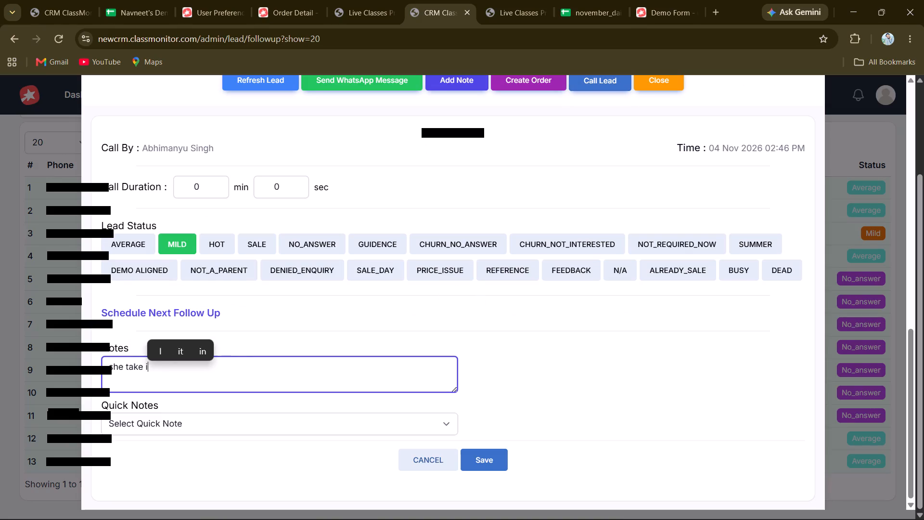
{"action": "key", "text": "space"}
{"action": "type", "text": "black friday sale"}
{"action": "key", "text": "space"}
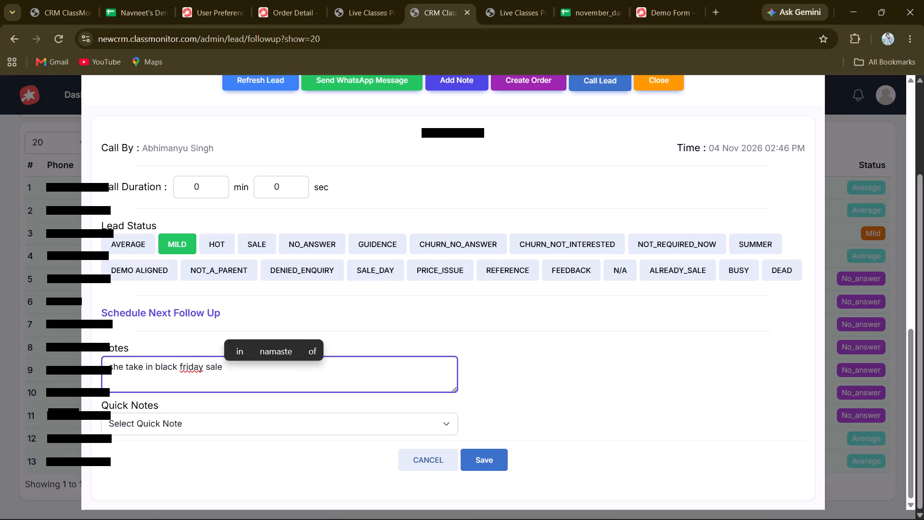
{"action": "left_click", "coordinate": [278, 191]}
{"action": "key", "text": "BackSpace"}
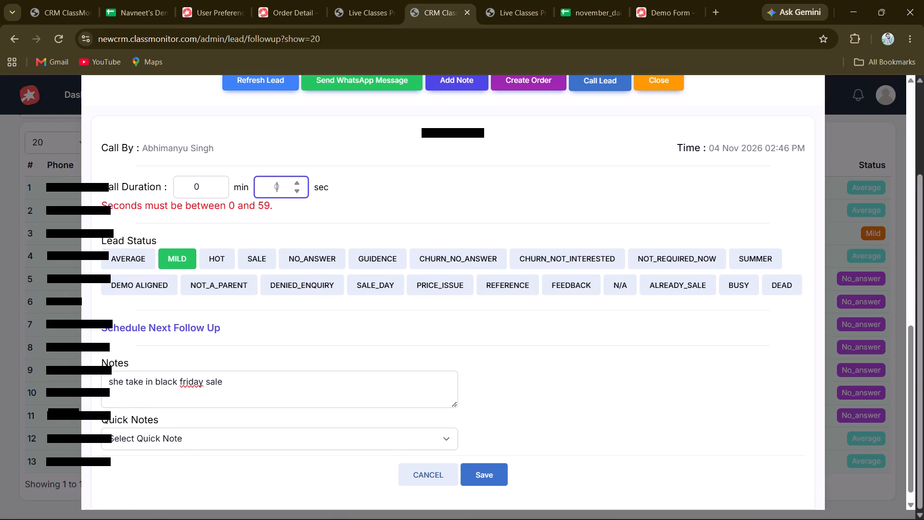
{"action": "type", "text": "45"}
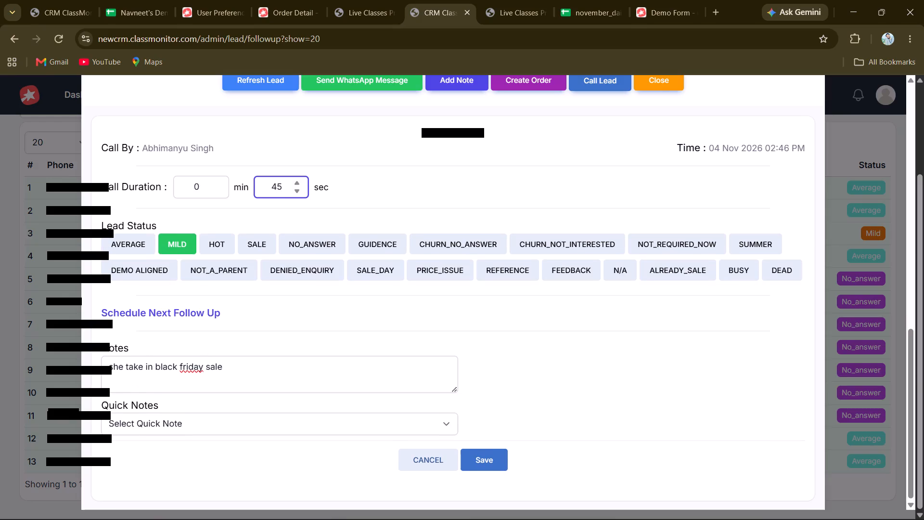
{"action": "left_click", "coordinate": [195, 306]}
{"action": "left_click", "coordinate": [193, 310]}
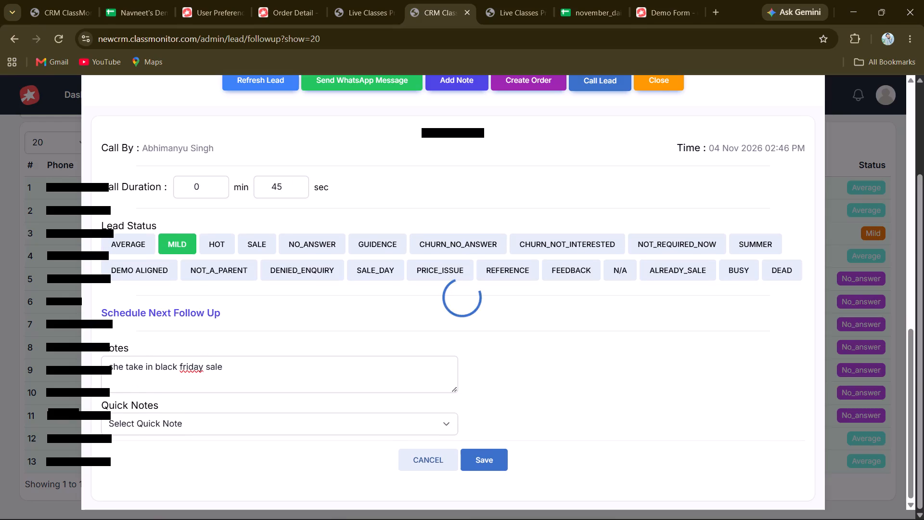
{"action": "left_click", "coordinate": [289, 350]}
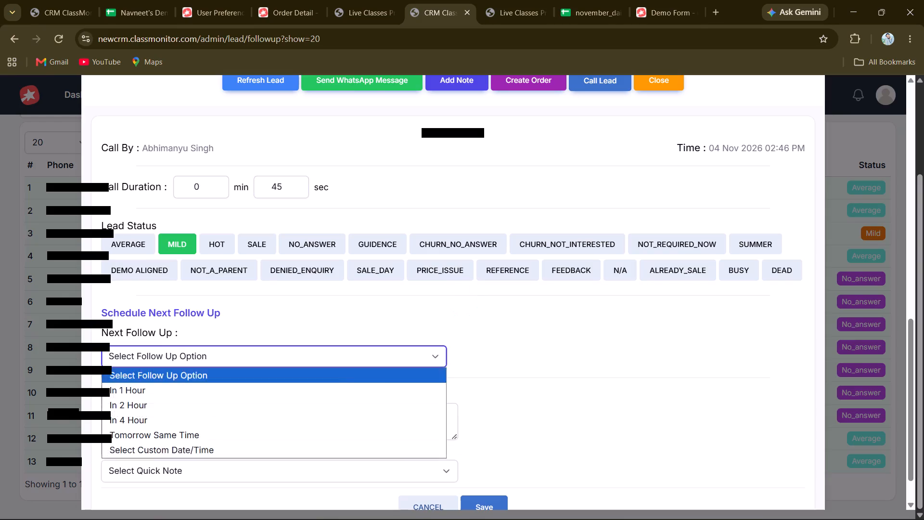
{"action": "left_click", "coordinate": [187, 451]}
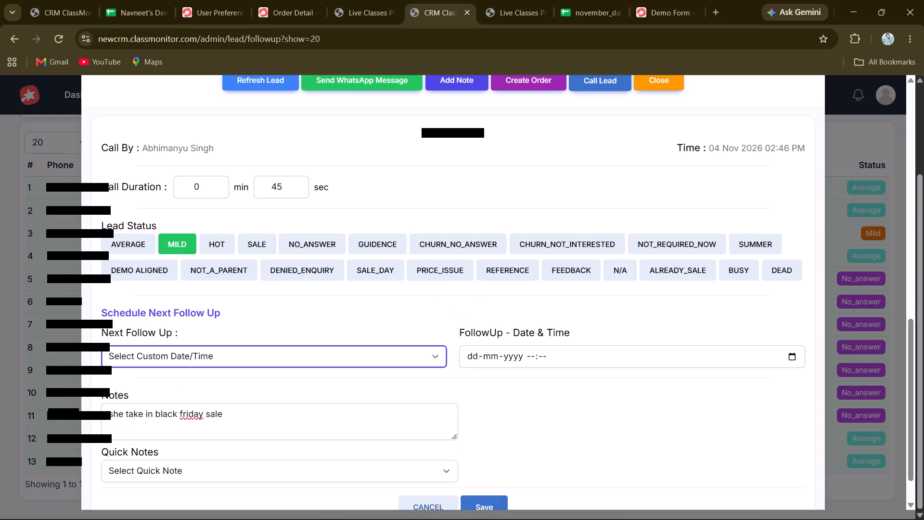
{"action": "left_click", "coordinate": [789, 355]}
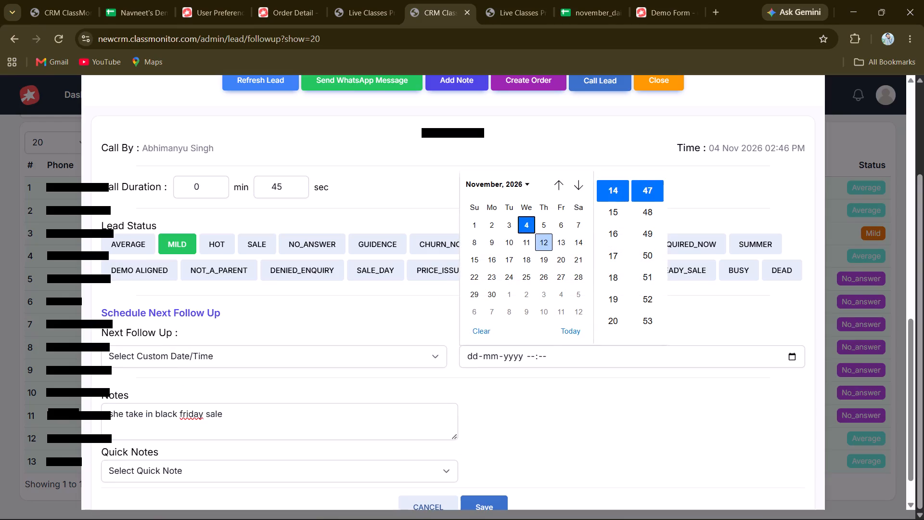
{"action": "left_click", "coordinate": [544, 248]}
{"action": "left_click_drag", "start_coordinate": [305, 432], "coordinate": [407, 427]}
{"action": "scroll", "coordinate": [407, 427], "scroll_direction": "down", "scroll_amount": 2}
{"action": "left_click", "coordinate": [486, 451]}
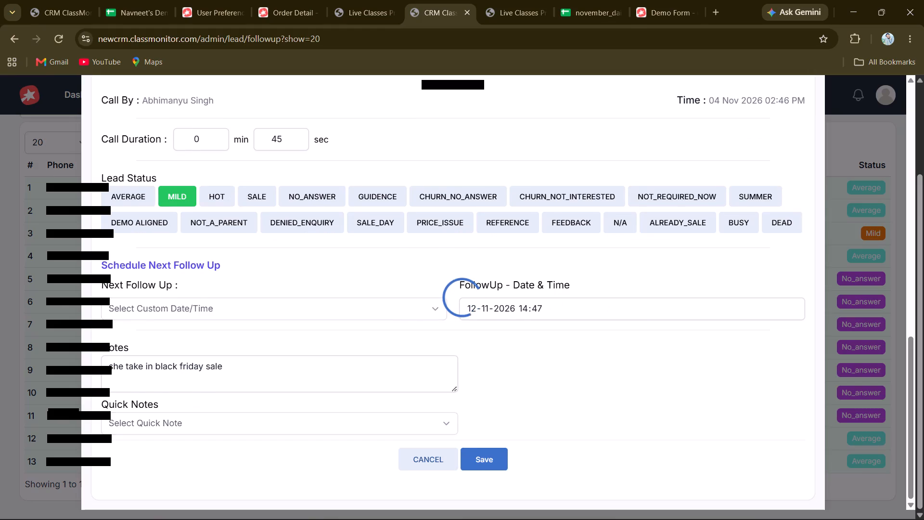
{"action": "left_click", "coordinate": [655, 429]}
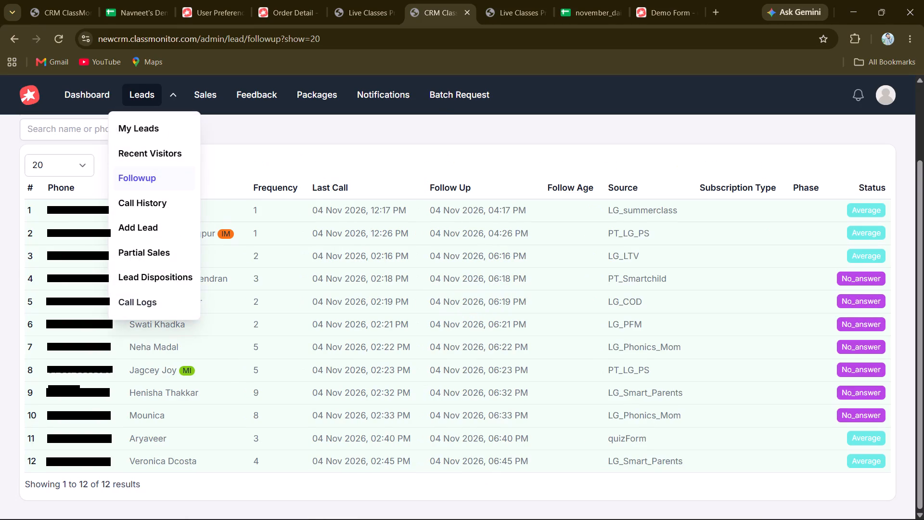
Reload the Followup list and look over the remaining leads for Nov 04, 2026.
{"action": "left_click", "coordinate": [147, 182]}
{"action": "scroll", "coordinate": [523, 369], "scroll_direction": "down", "scroll_amount": 10}
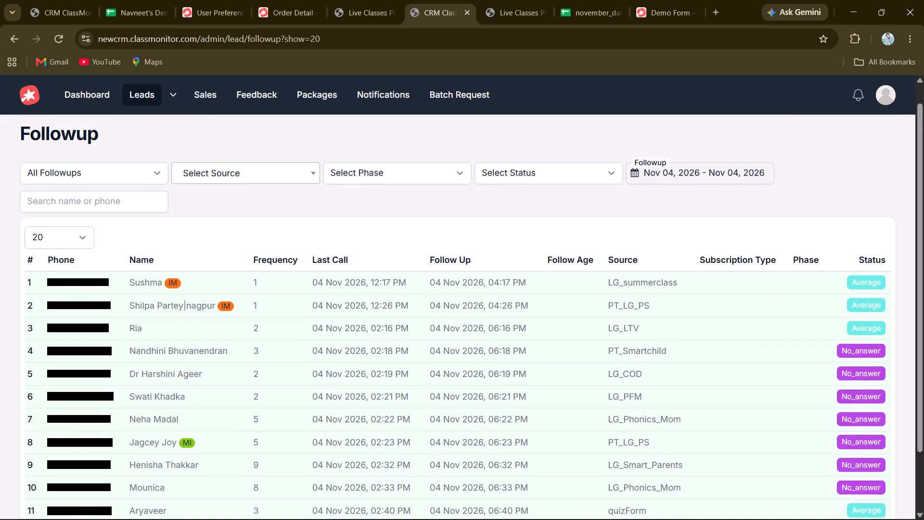
{"action": "scroll", "coordinate": [523, 369], "scroll_direction": "up", "scroll_amount": 3}
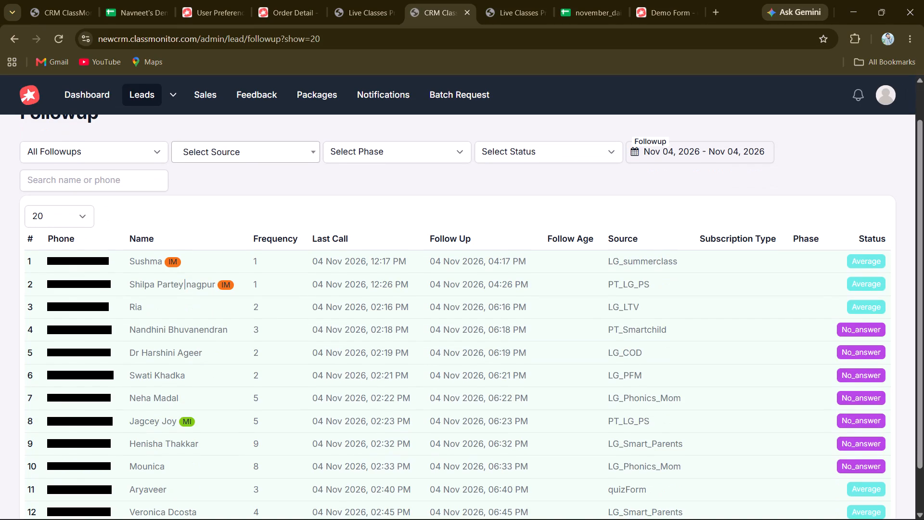
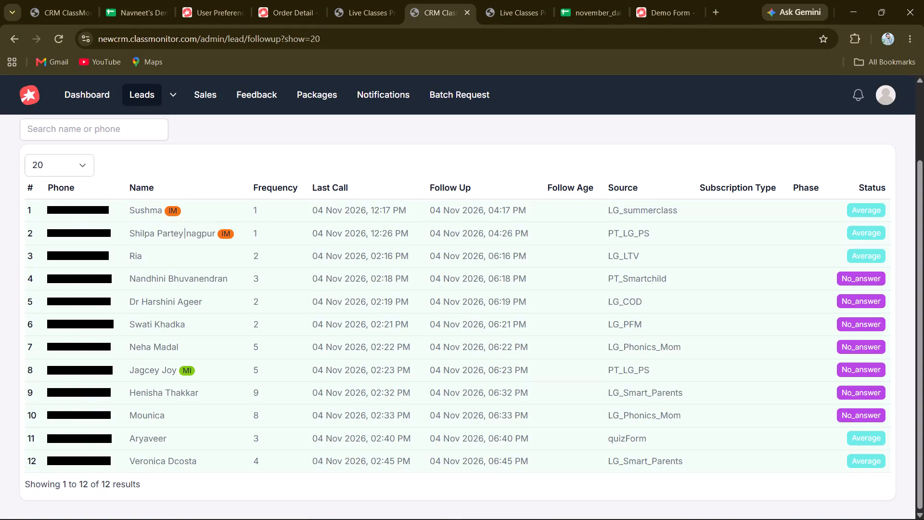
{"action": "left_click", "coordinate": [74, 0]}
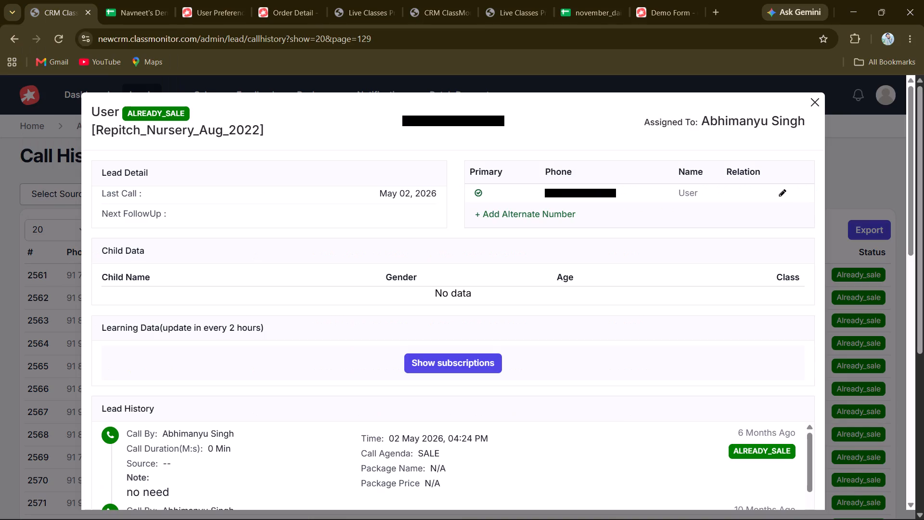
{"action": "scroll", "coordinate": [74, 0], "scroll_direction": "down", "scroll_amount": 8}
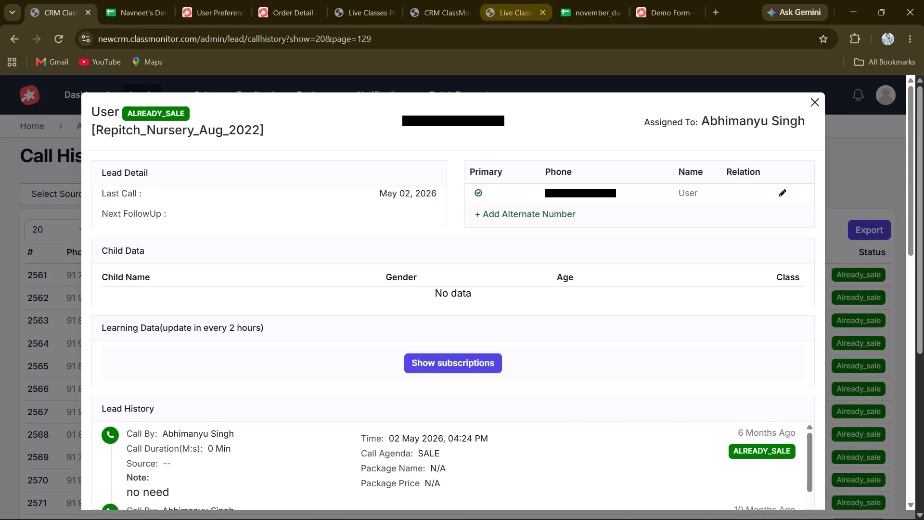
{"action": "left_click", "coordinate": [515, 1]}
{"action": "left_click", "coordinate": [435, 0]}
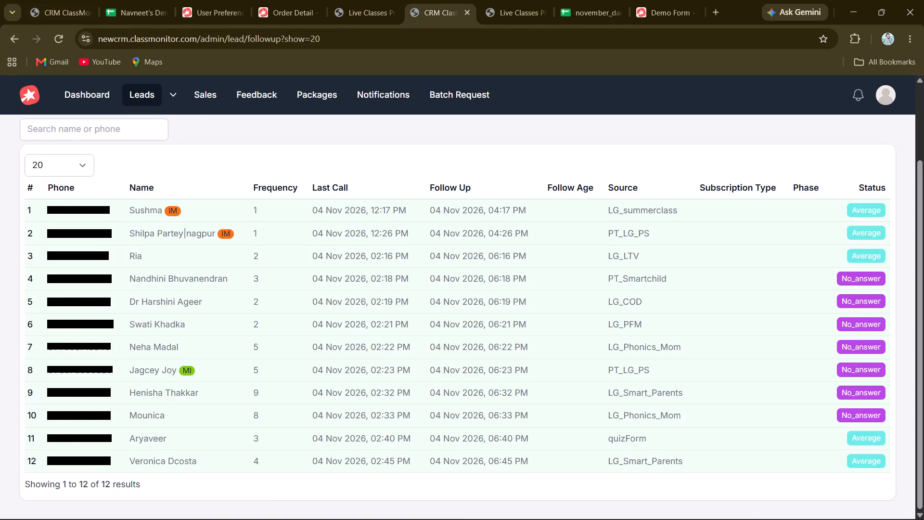
Close the Already_sale lead open in Call History and check the My Leads list for assigned leads.
{"action": "left_click", "coordinate": [53, 0]}
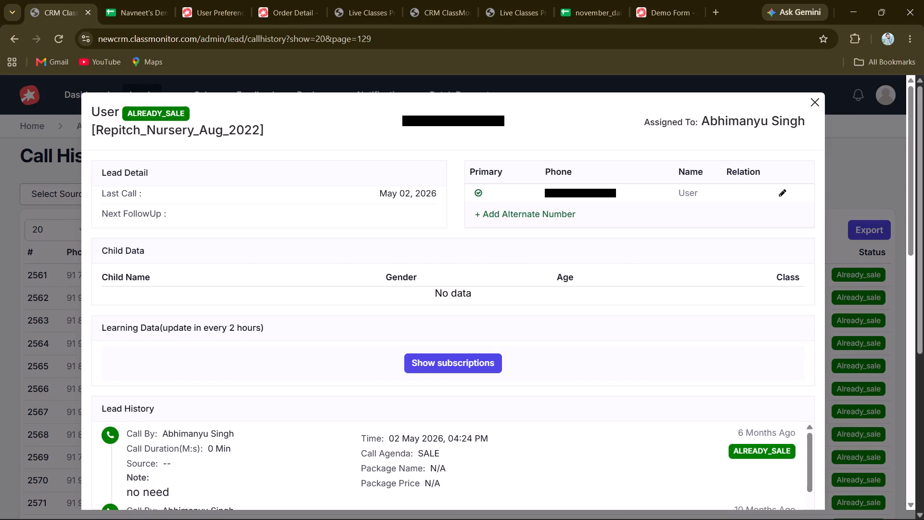
{"action": "left_click", "coordinate": [811, 102]}
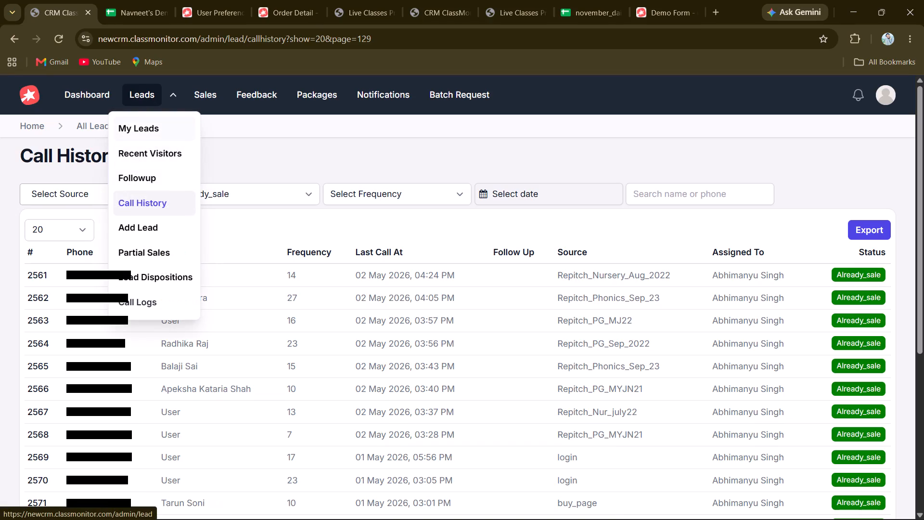
{"action": "left_click", "coordinate": [138, 135]}
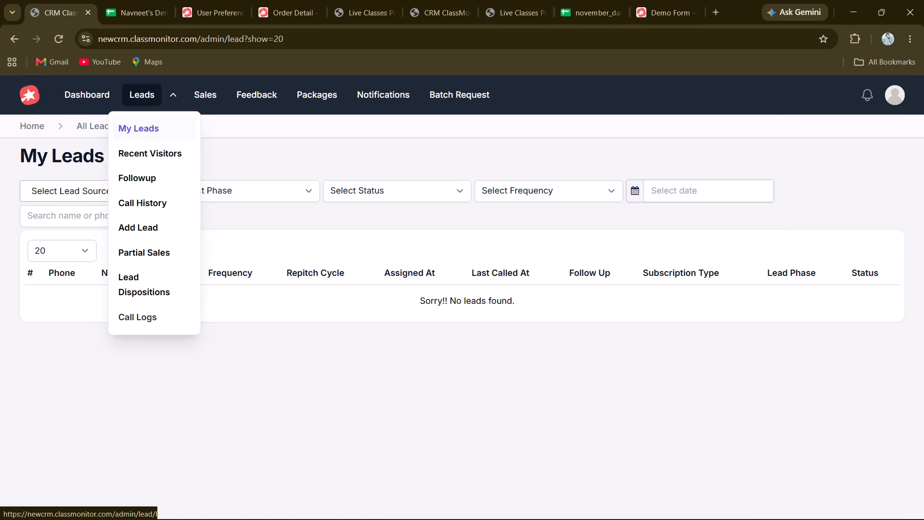
{"action": "left_click", "coordinate": [152, 132]}
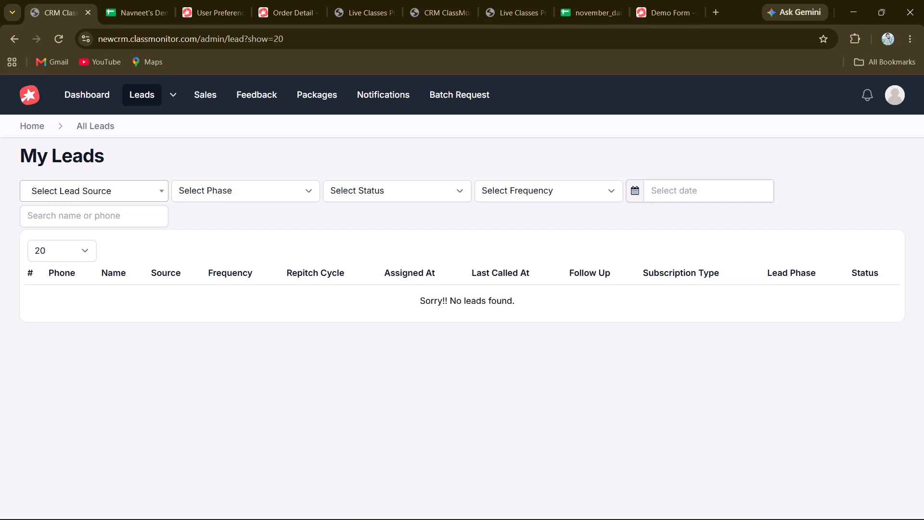
{"action": "left_click", "coordinate": [145, 130]}
{"action": "left_click", "coordinate": [146, 130]}
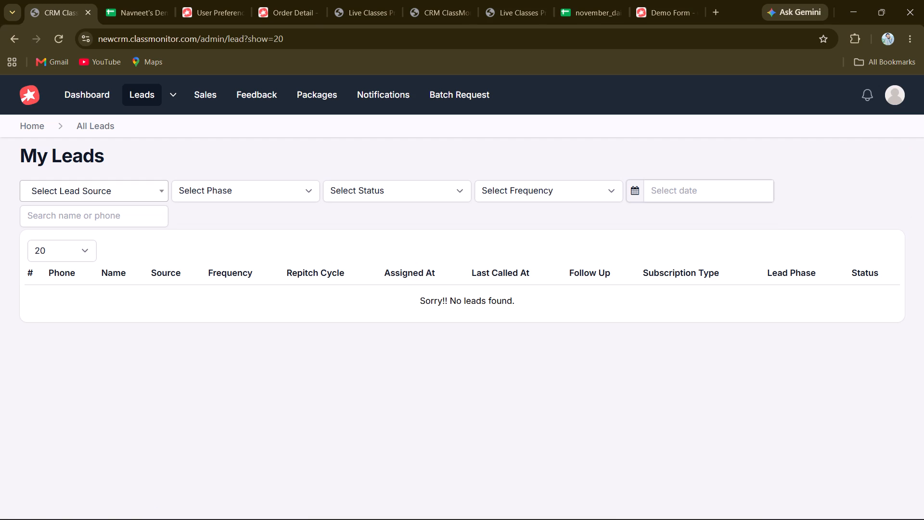
Open the CRM dashboard and calculate the Call History summary for Nov 04, 2026 to review the day's call figures and lead statuses.
{"action": "left_click", "coordinate": [392, 0]}
{"action": "left_click", "coordinate": [438, 4]}
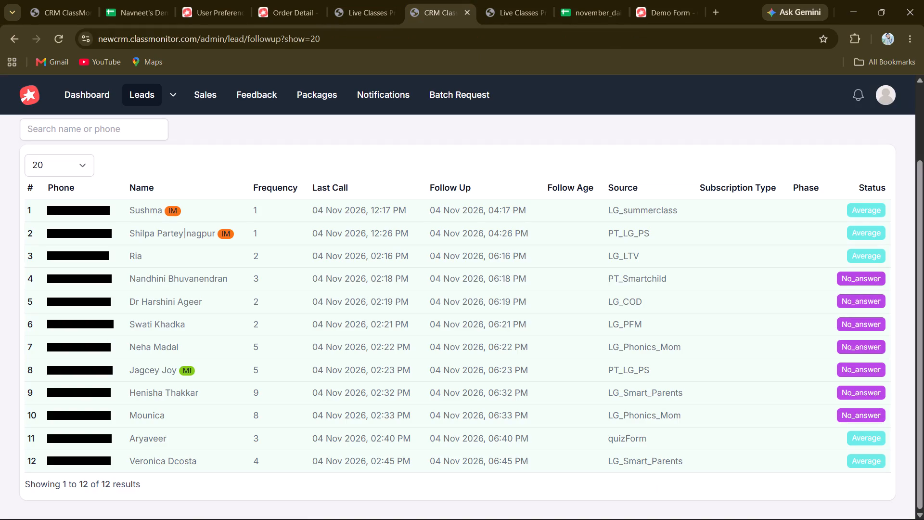
{"action": "left_click", "coordinate": [86, 90]}
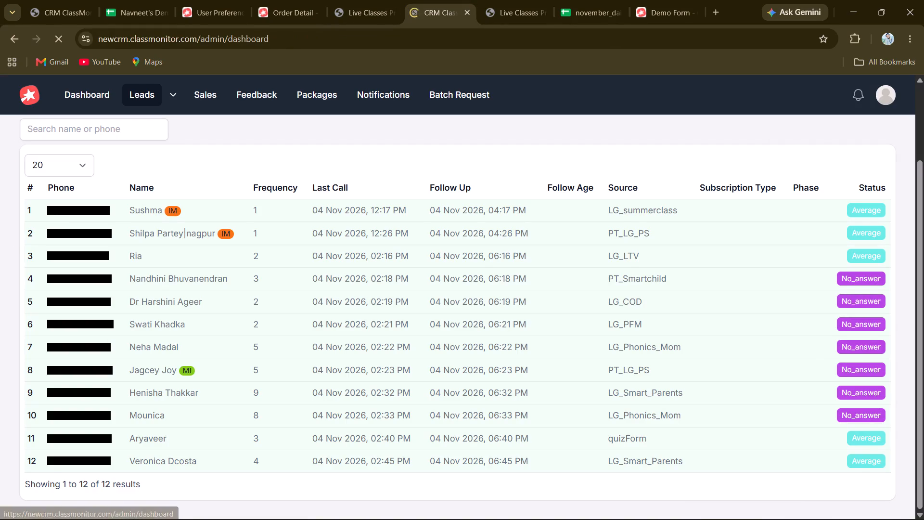
{"action": "scroll", "coordinate": [527, 307], "scroll_direction": "down", "scroll_amount": 9}
{"action": "left_click", "coordinate": [860, 457]}
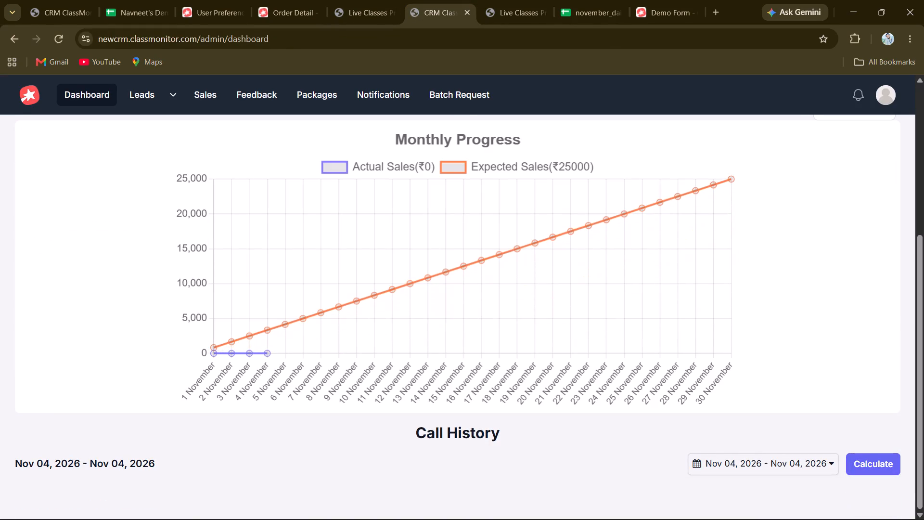
{"action": "scroll", "coordinate": [860, 457], "scroll_direction": "down", "scroll_amount": 6}
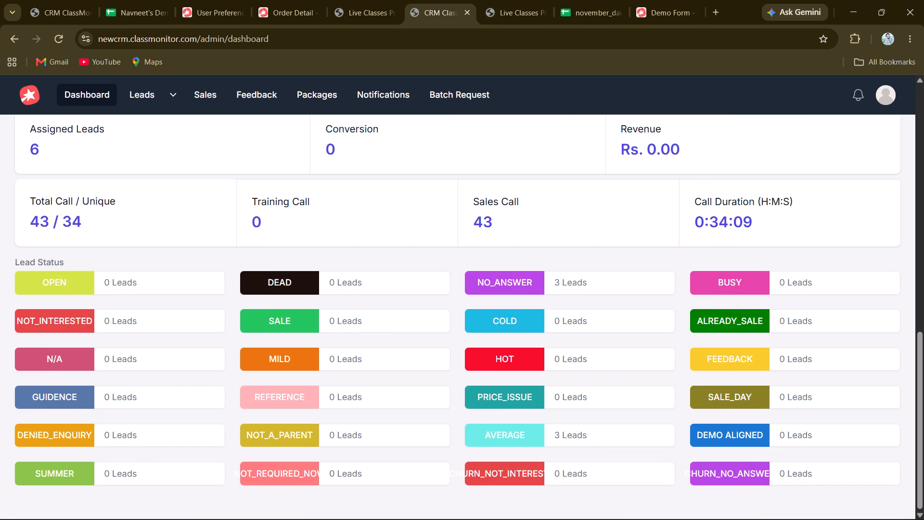
{"action": "scroll", "coordinate": [401, 193], "scroll_direction": "up", "scroll_amount": 7}
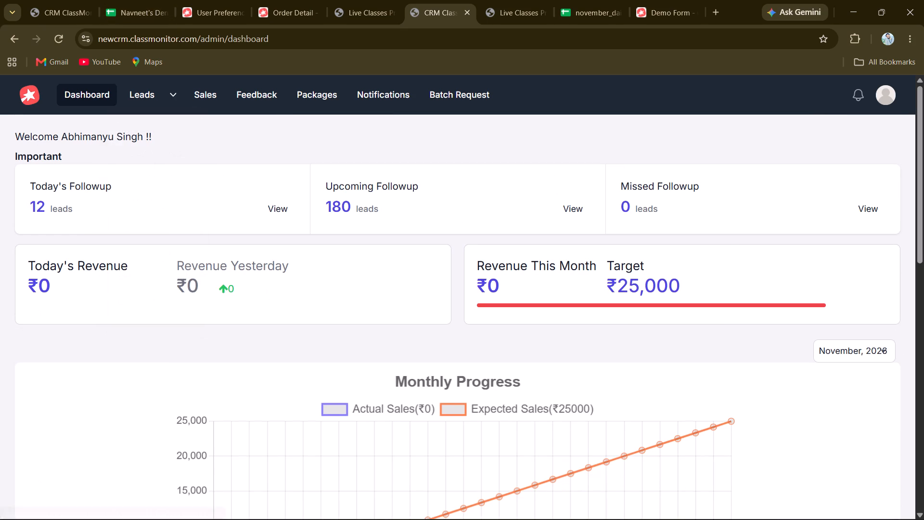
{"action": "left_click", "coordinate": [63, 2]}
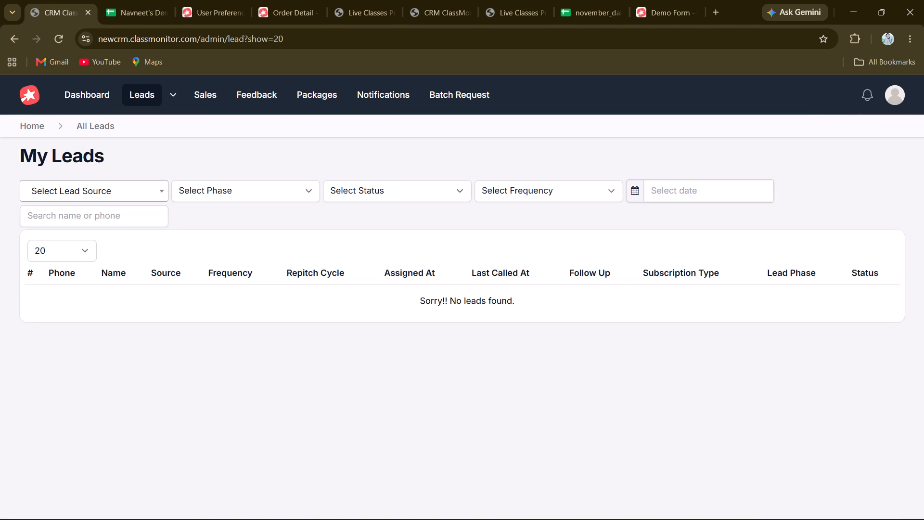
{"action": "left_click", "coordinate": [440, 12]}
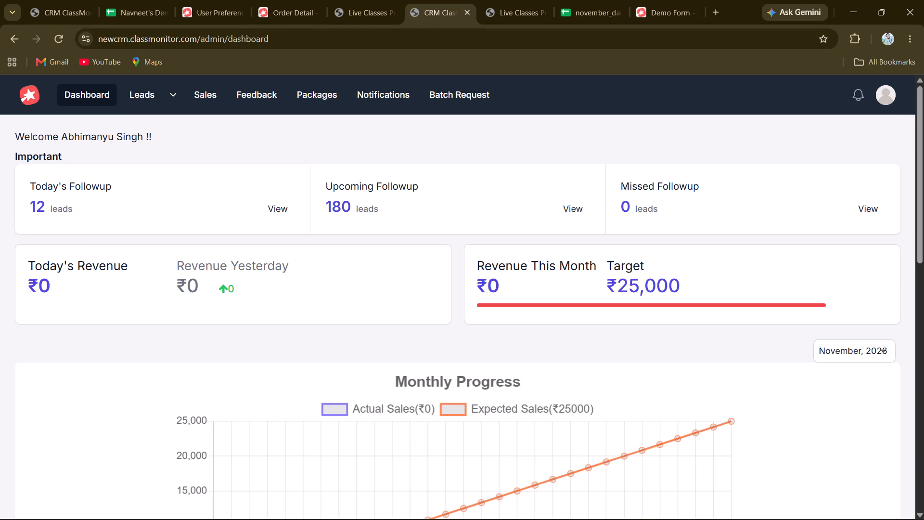
Review the dashboard's Monthly Progress sales chart month by month from December 2025 through March 2026.
{"action": "left_click", "coordinate": [874, 346]}
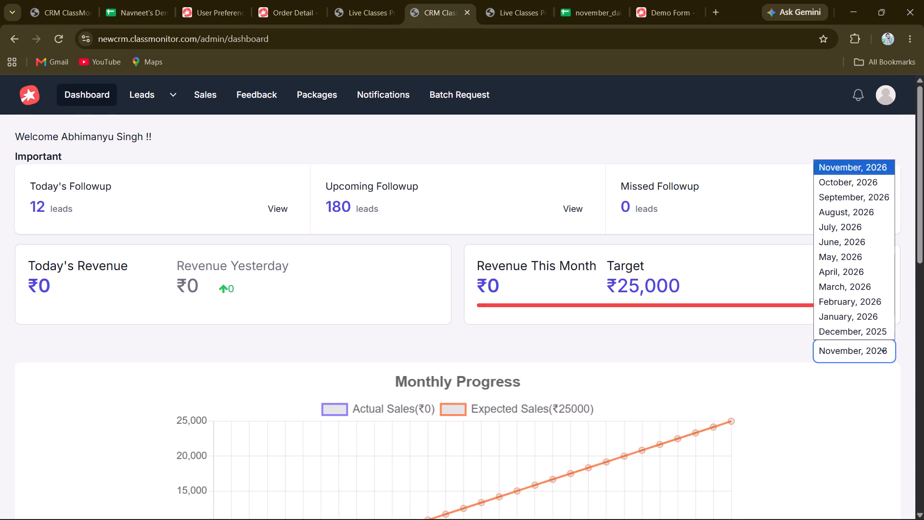
{"action": "scroll", "coordinate": [834, 281], "scroll_direction": "down", "scroll_amount": 7}
{"action": "left_click", "coordinate": [851, 332]}
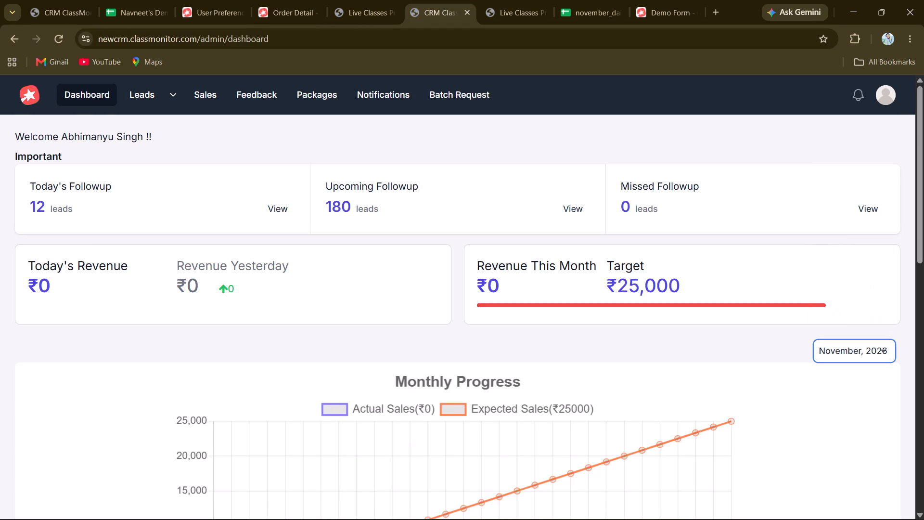
{"action": "scroll", "coordinate": [794, 405], "scroll_direction": "down", "scroll_amount": 3}
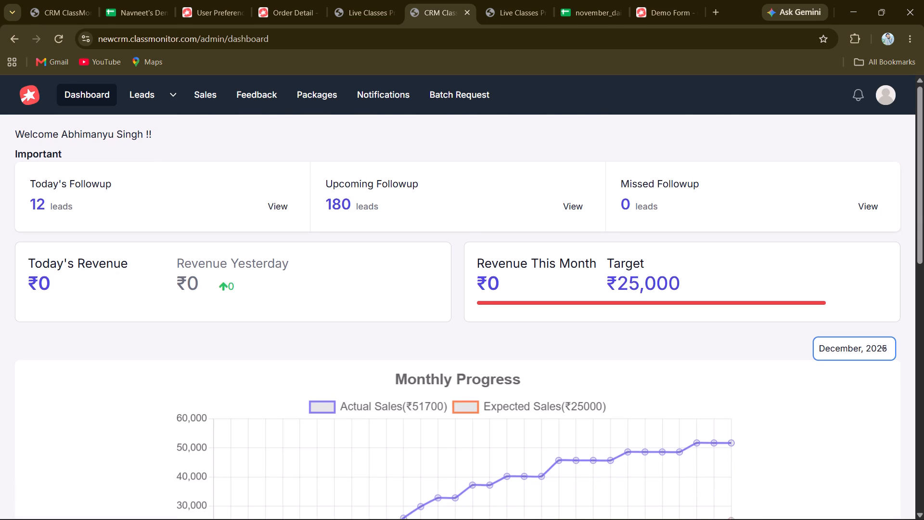
{"action": "scroll", "coordinate": [794, 405], "scroll_direction": "down", "scroll_amount": 5}
{"action": "scroll", "coordinate": [731, 342], "scroll_direction": "up", "scroll_amount": 7}
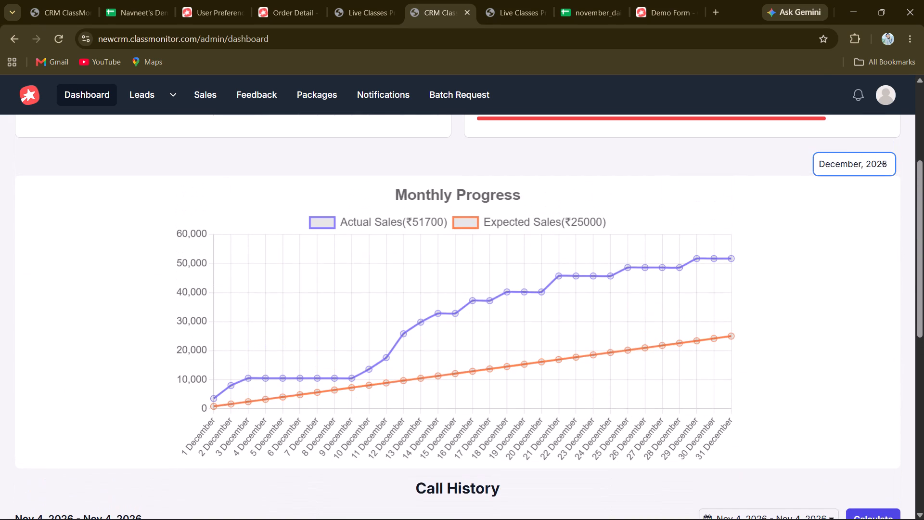
{"action": "left_click", "coordinate": [825, 169]}
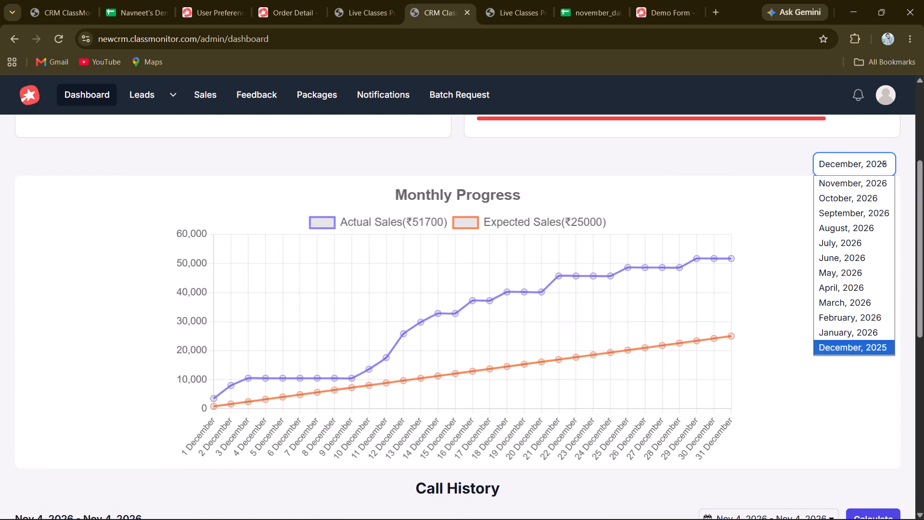
{"action": "left_click", "coordinate": [838, 327]}
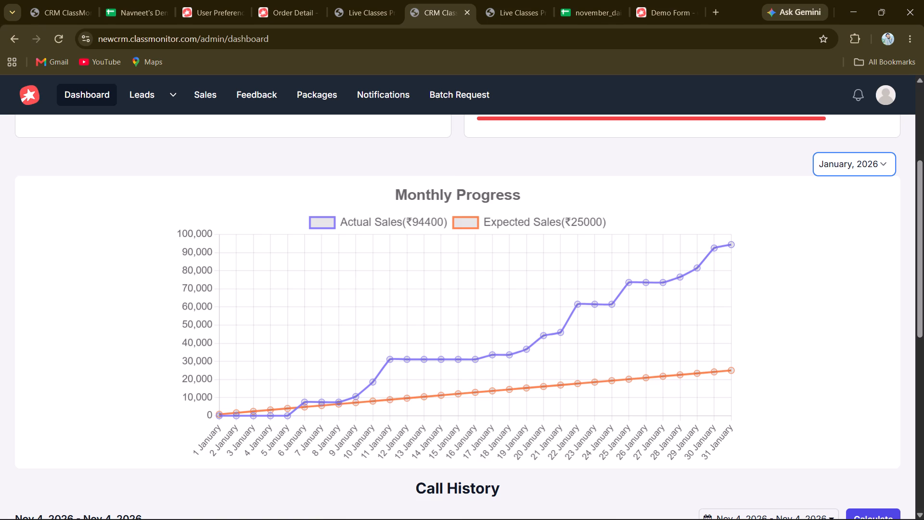
{"action": "left_click", "coordinate": [840, 170]}
{"action": "left_click", "coordinate": [825, 322]}
{"action": "left_click", "coordinate": [832, 164]}
{"action": "left_click", "coordinate": [835, 299]}
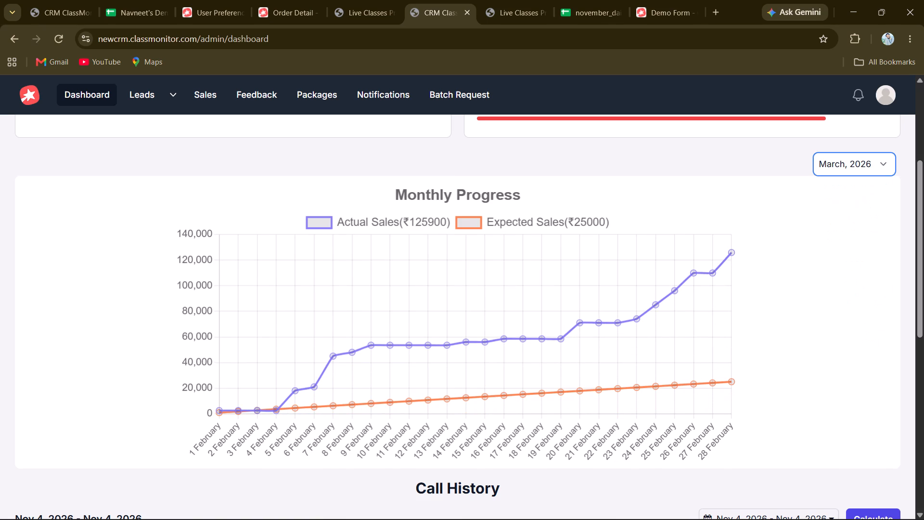
Review the Monthly Progress sales chart month by month from April through July 2026.
{"action": "left_click", "coordinate": [841, 165]}
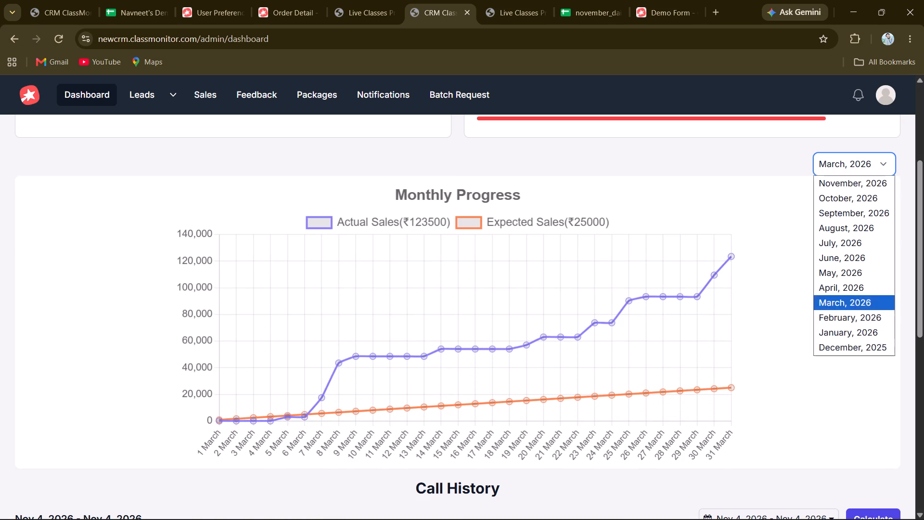
{"action": "left_click", "coordinate": [847, 281]}
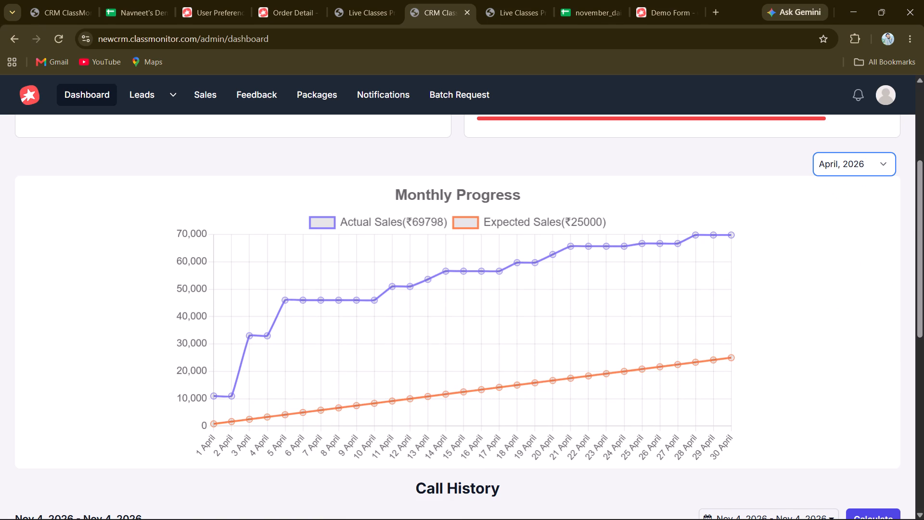
{"action": "left_click", "coordinate": [845, 171]}
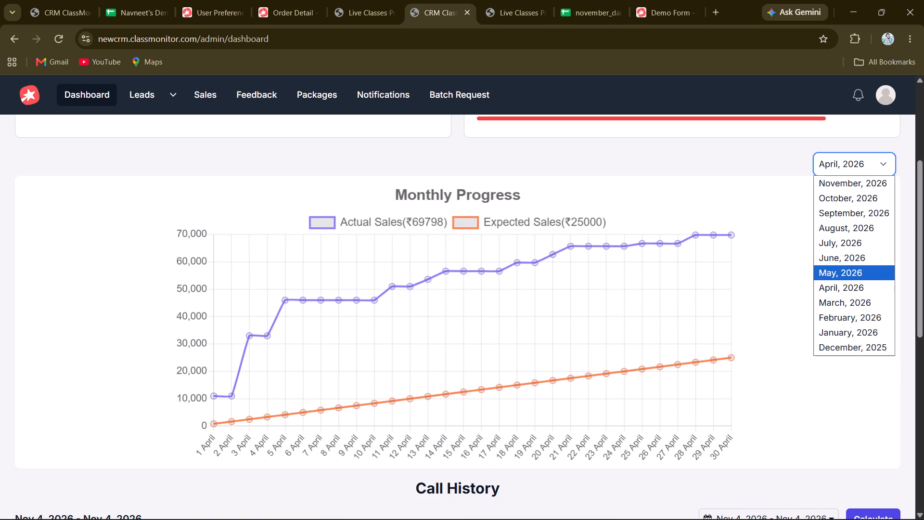
{"action": "left_click", "coordinate": [832, 272]}
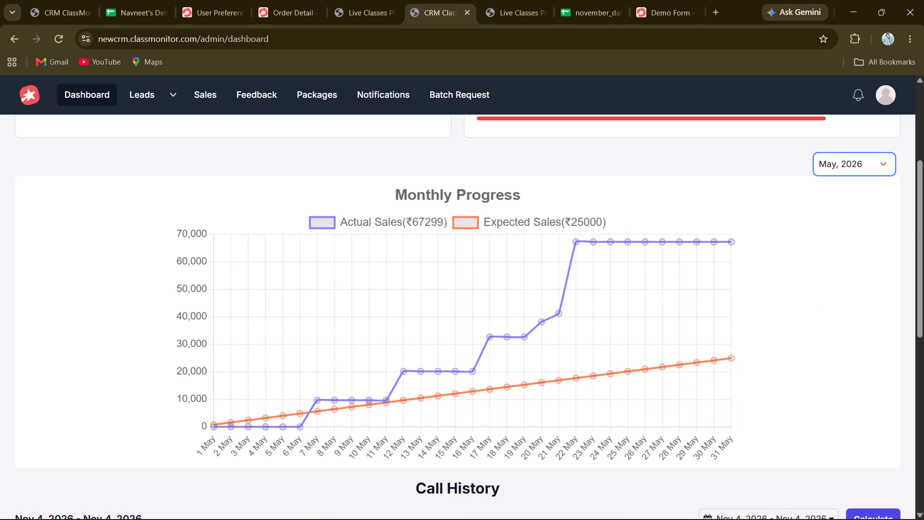
{"action": "left_click", "coordinate": [831, 161]}
{"action": "left_click", "coordinate": [841, 260]}
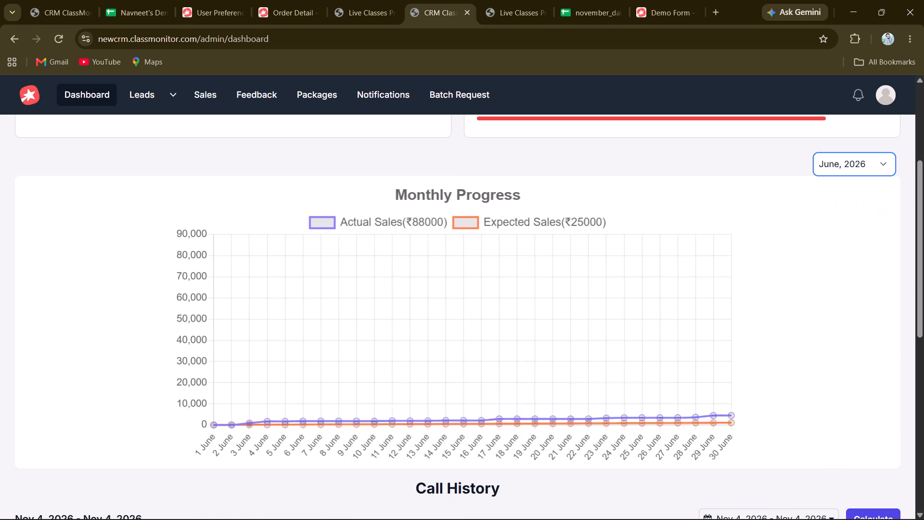
{"action": "left_click", "coordinate": [842, 165]}
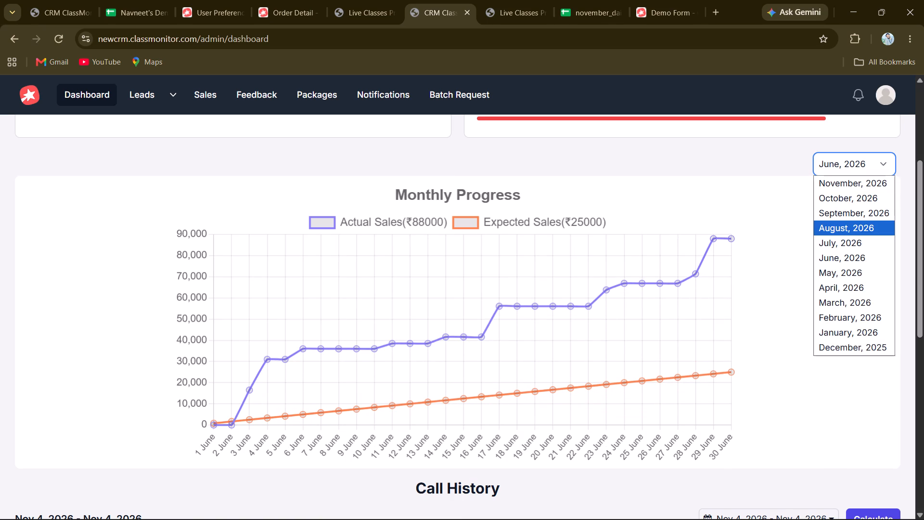
{"action": "left_click", "coordinate": [838, 237]}
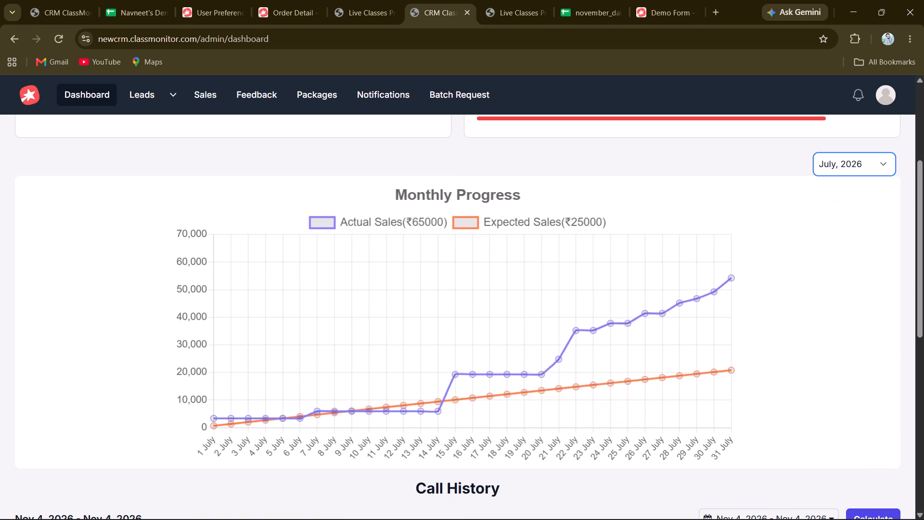
Review the Monthly Progress chart month by month from August through November 2026, and look over the dashboard's current revenue and Call History figures.
{"action": "left_click", "coordinate": [839, 164]}
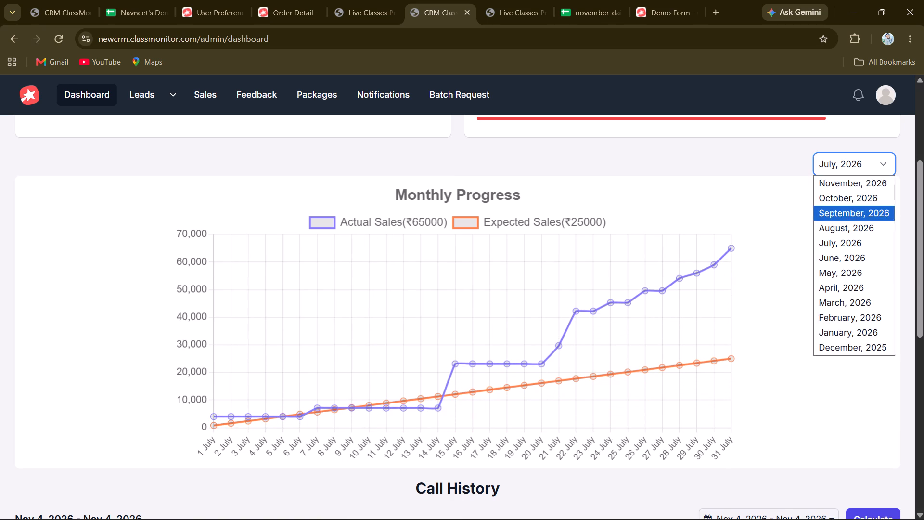
{"action": "left_click", "coordinate": [847, 223]}
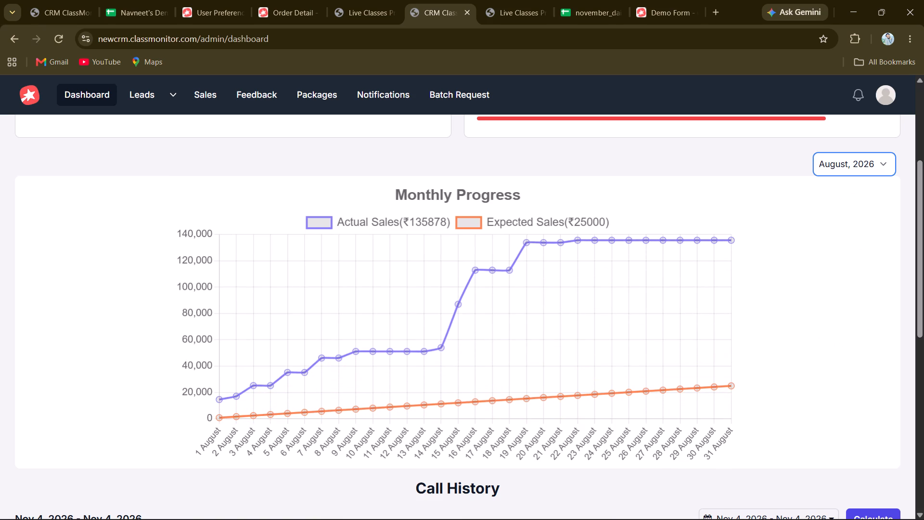
{"action": "left_click", "coordinate": [846, 167]}
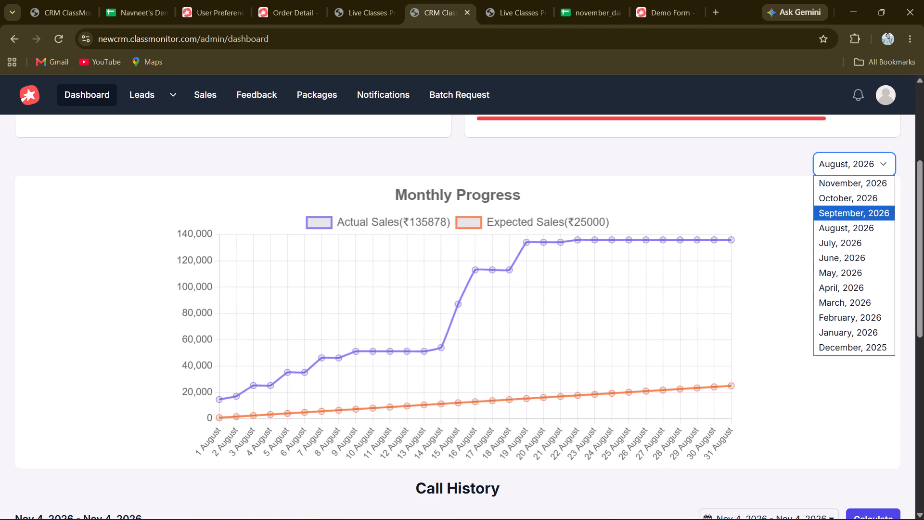
{"action": "left_click", "coordinate": [851, 210]}
{"action": "left_click", "coordinate": [851, 171]}
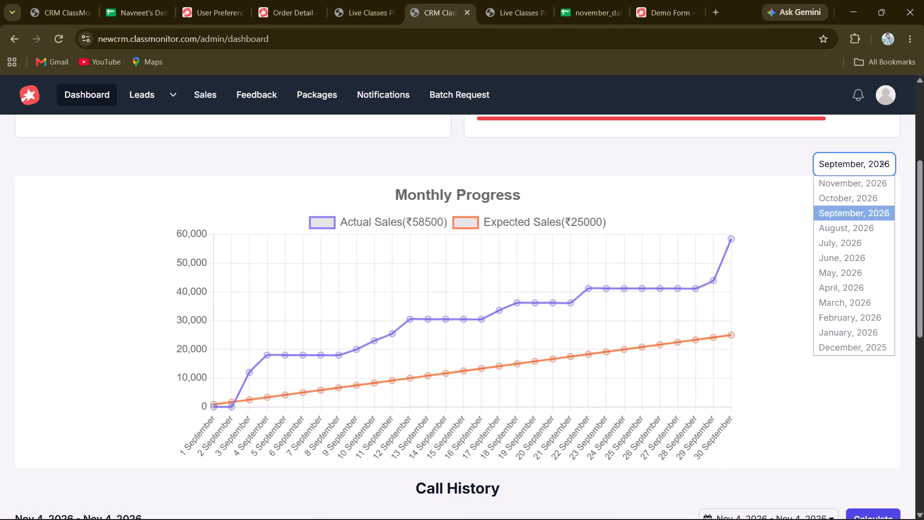
{"action": "left_click", "coordinate": [851, 196]}
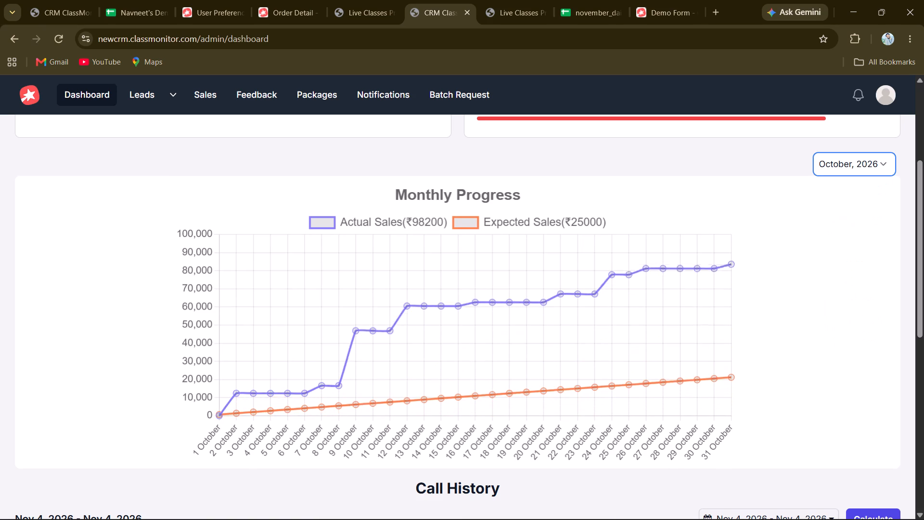
{"action": "left_click", "coordinate": [847, 164]}
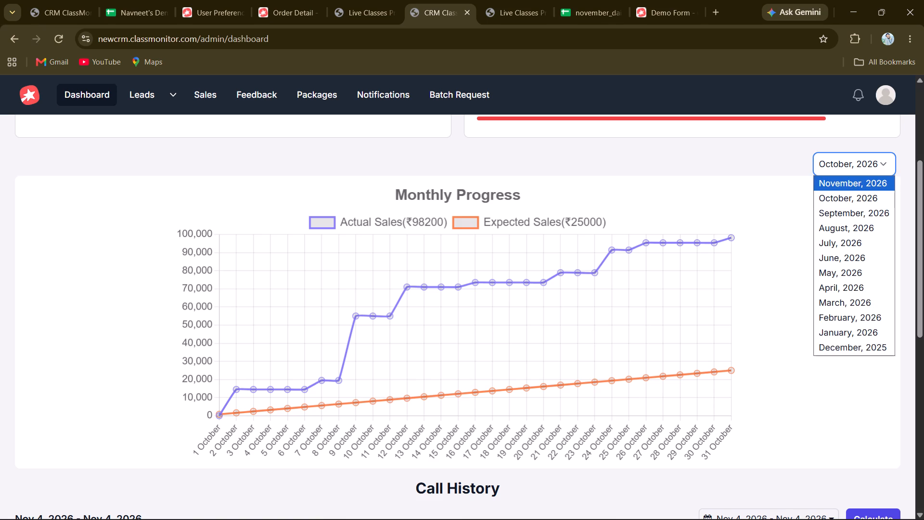
{"action": "left_click", "coordinate": [847, 188]}
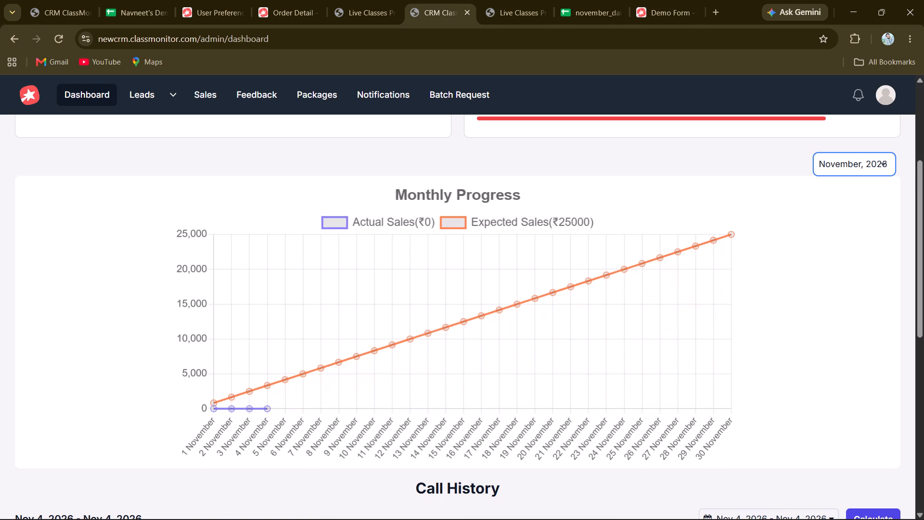
{"action": "scroll", "coordinate": [653, 331], "scroll_direction": "down", "scroll_amount": 2}
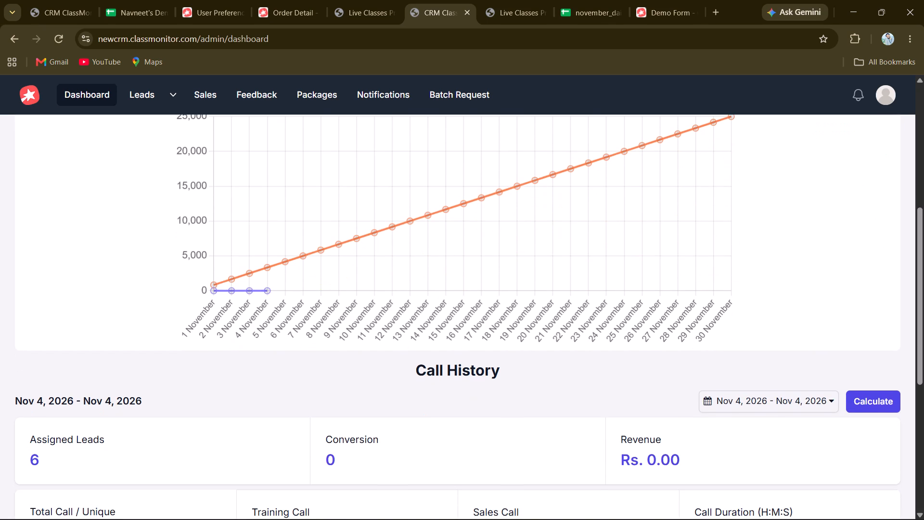
{"action": "scroll", "coordinate": [653, 331], "scroll_direction": "down", "scroll_amount": 4}
{"action": "scroll", "coordinate": [653, 331], "scroll_direction": "up", "scroll_amount": 7}
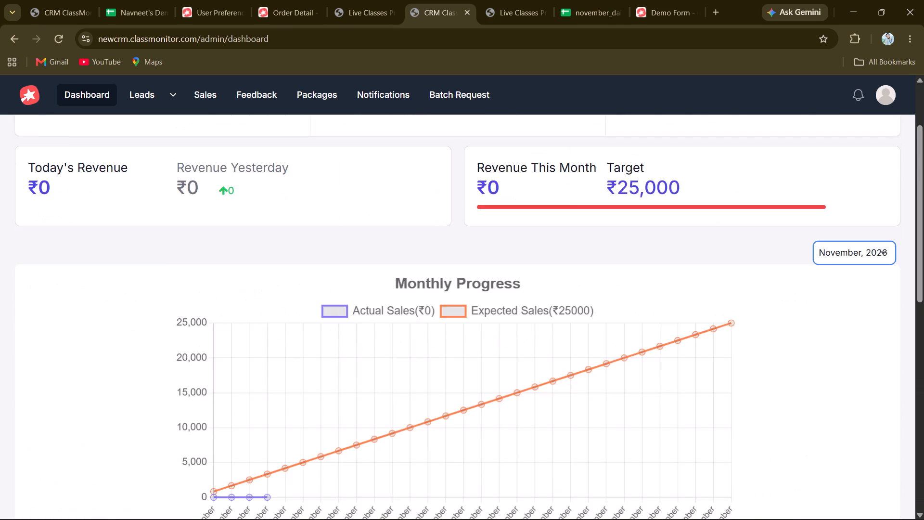
Return to the My Leads list open in the other CRM tab.
{"action": "left_click", "coordinate": [58, 1]}
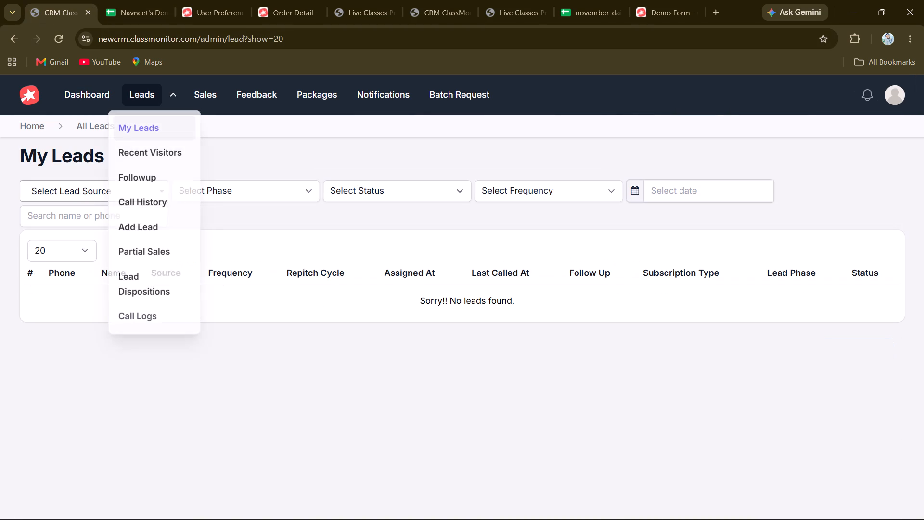
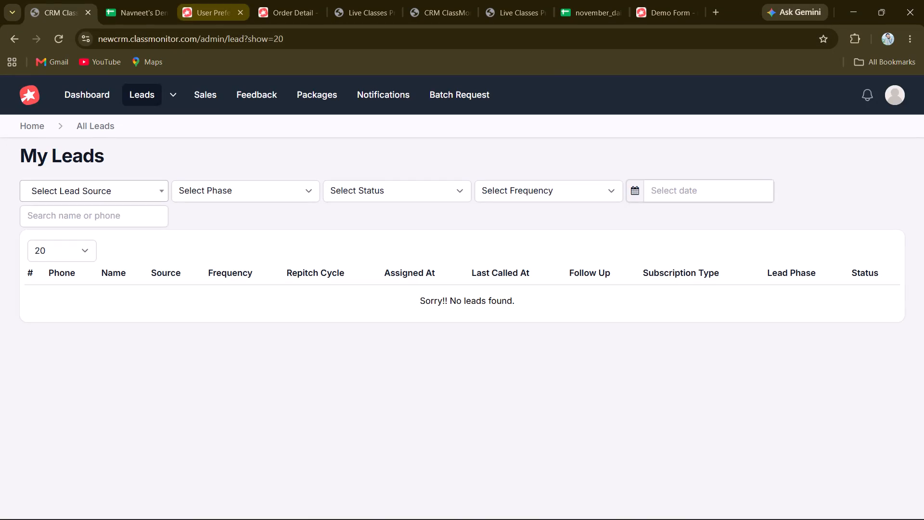
On the Upcoming Batches page, select the Phonics Training Program (Group) package and review its batch dates, timings and seat availability.
{"action": "scroll", "coordinate": [420, 229], "scroll_direction": "up", "scroll_amount": 3}
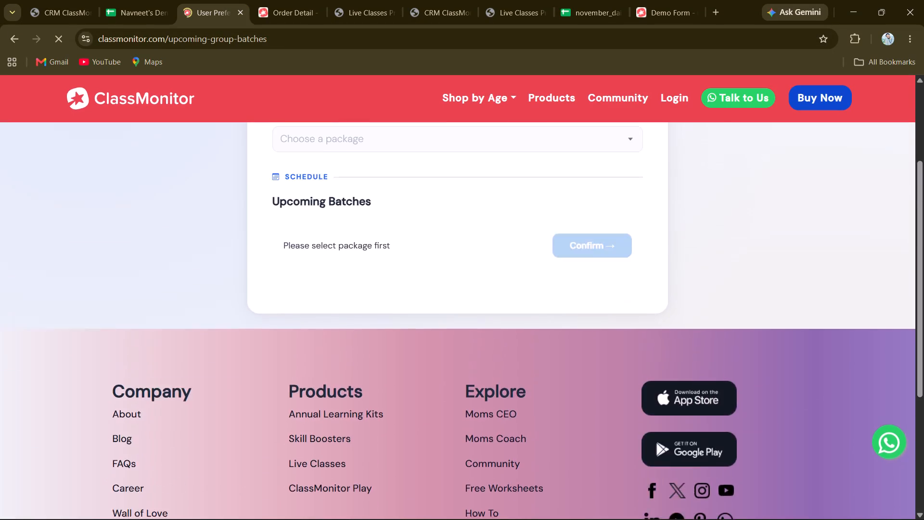
{"action": "scroll", "coordinate": [420, 229], "scroll_direction": "up", "scroll_amount": 1}
{"action": "left_click", "coordinate": [405, 229]}
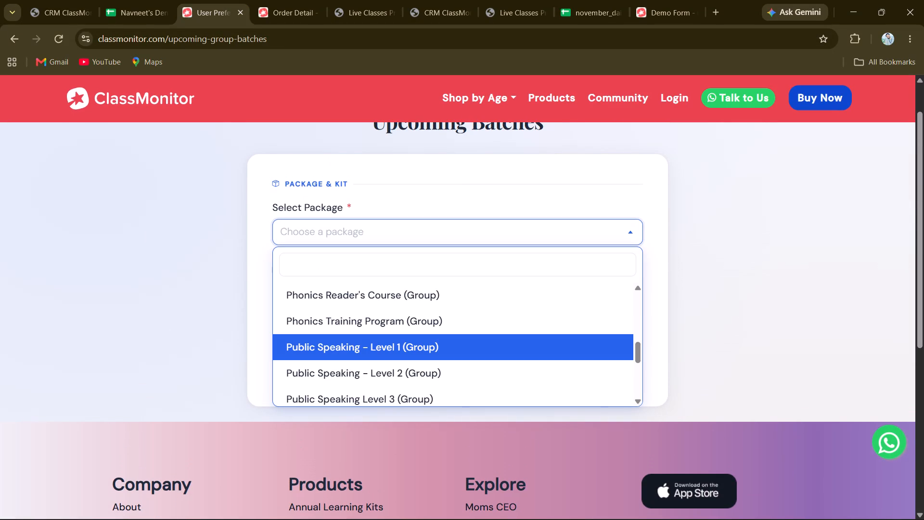
{"action": "left_click", "coordinate": [368, 328]}
{"action": "scroll", "coordinate": [506, 362], "scroll_direction": "down", "scroll_amount": 1}
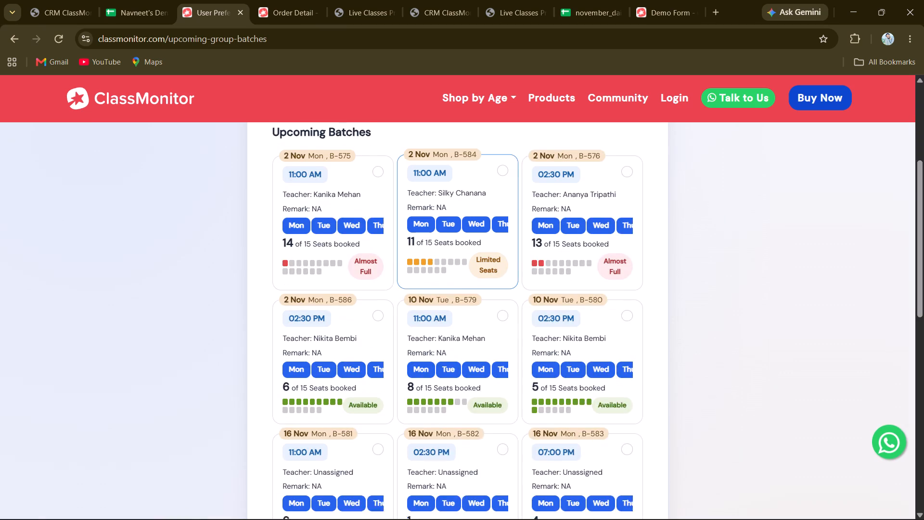
{"action": "scroll", "coordinate": [506, 362], "scroll_direction": "down", "scroll_amount": 1}
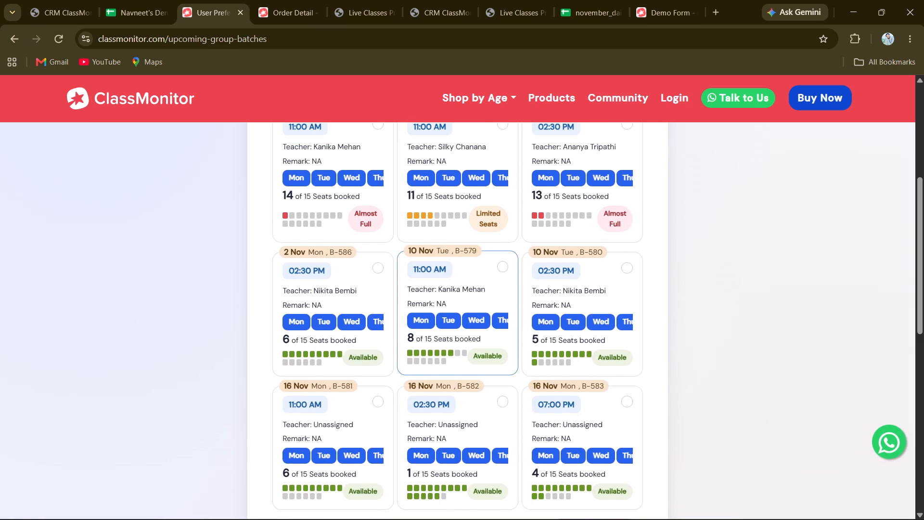
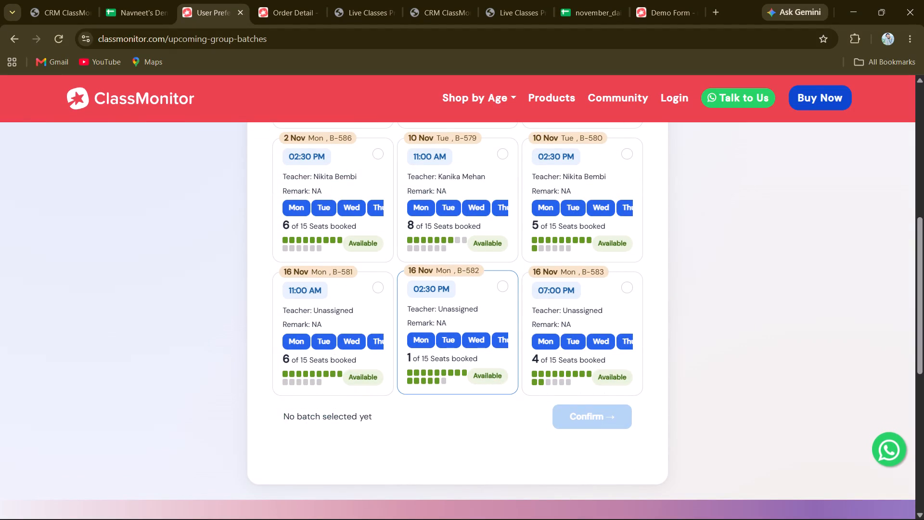
Re-examine the November Phonics Training Program group batches, comparing their start dates, timings, teachers and seat availability.
{"action": "scroll", "coordinate": [506, 362], "scroll_direction": "up", "scroll_amount": 4}
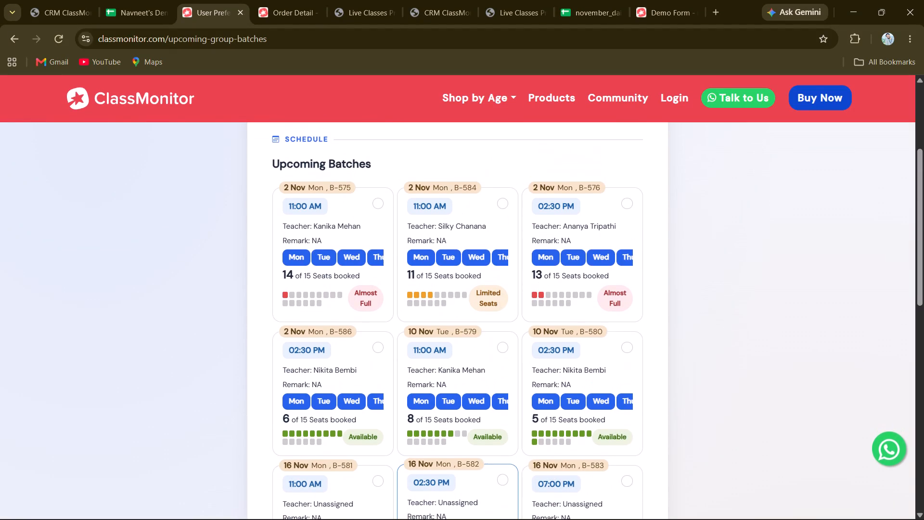
{"action": "scroll", "coordinate": [506, 362], "scroll_direction": "down", "scroll_amount": 3}
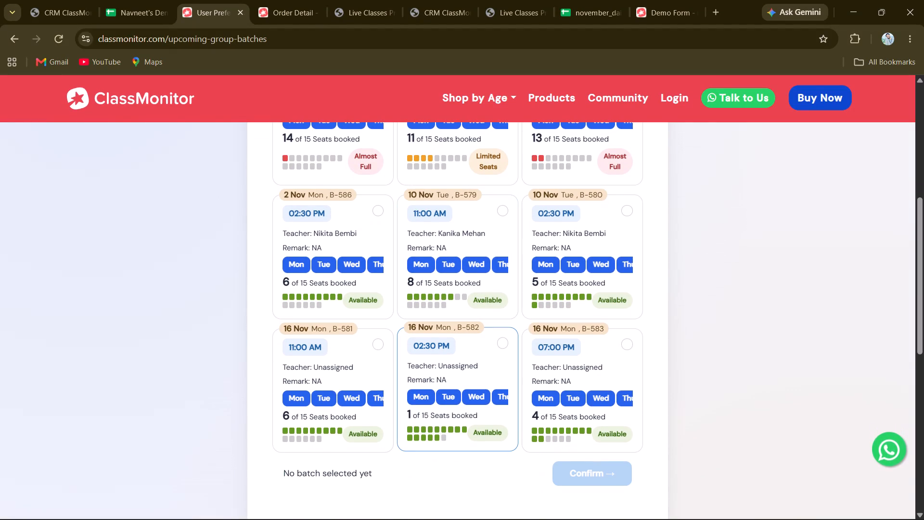
{"action": "scroll", "coordinate": [506, 362], "scroll_direction": "up", "scroll_amount": 2}
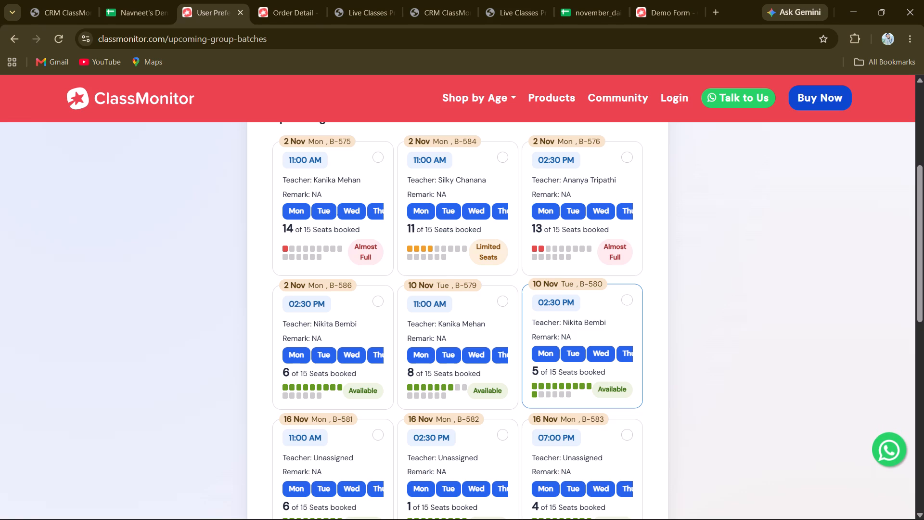
{"action": "scroll", "coordinate": [558, 348], "scroll_direction": "down", "scroll_amount": 1}
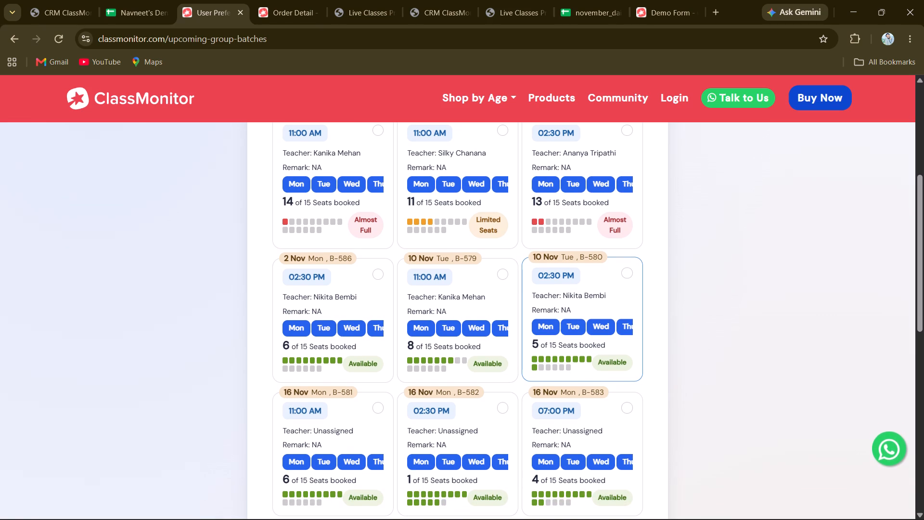
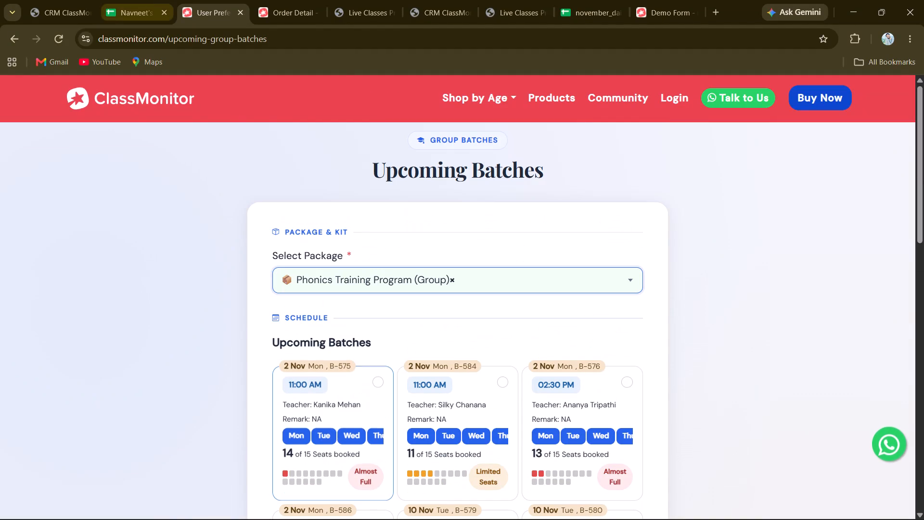
Switch back to the CRM's lead page and reload My Leads to check for newly assigned leads.
{"action": "left_click", "coordinate": [26, 0]}
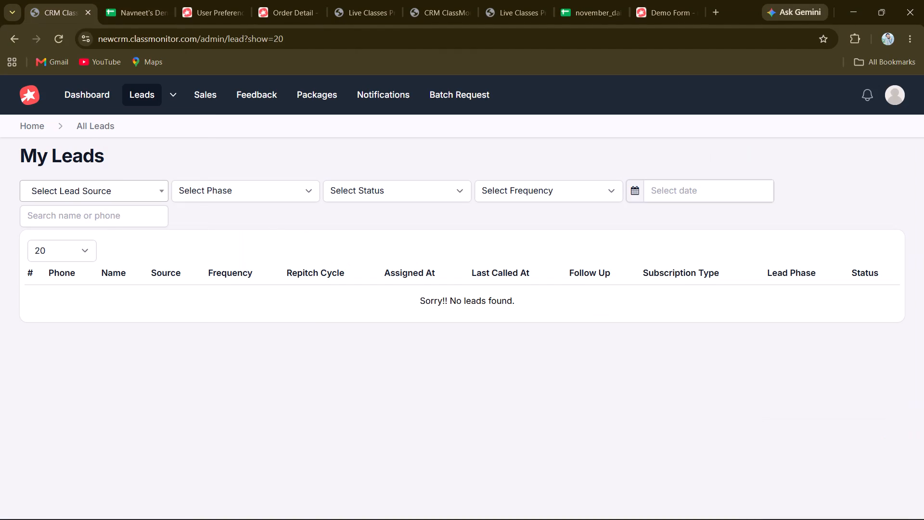
{"action": "left_click", "coordinate": [146, 133]}
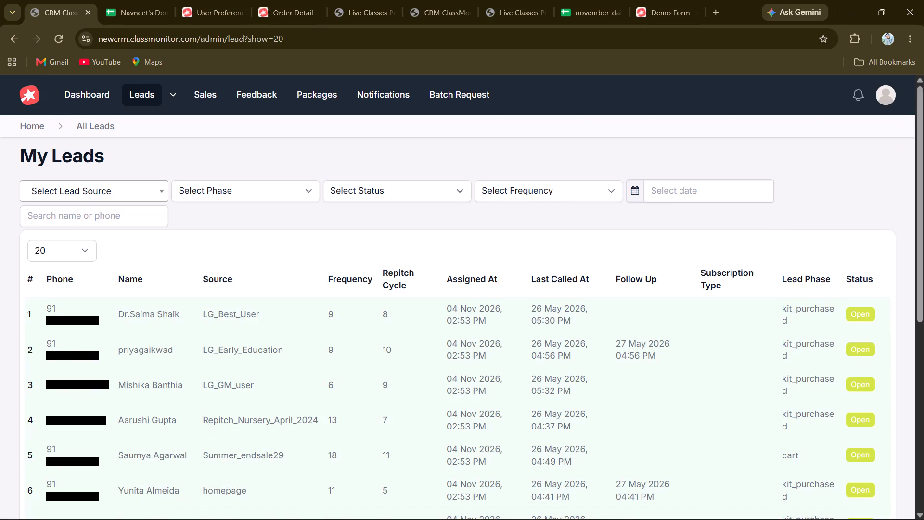
{"action": "scroll", "coordinate": [474, 448], "scroll_direction": "down", "scroll_amount": 12}
{"action": "scroll", "coordinate": [474, 448], "scroll_direction": "up", "scroll_amount": 9}
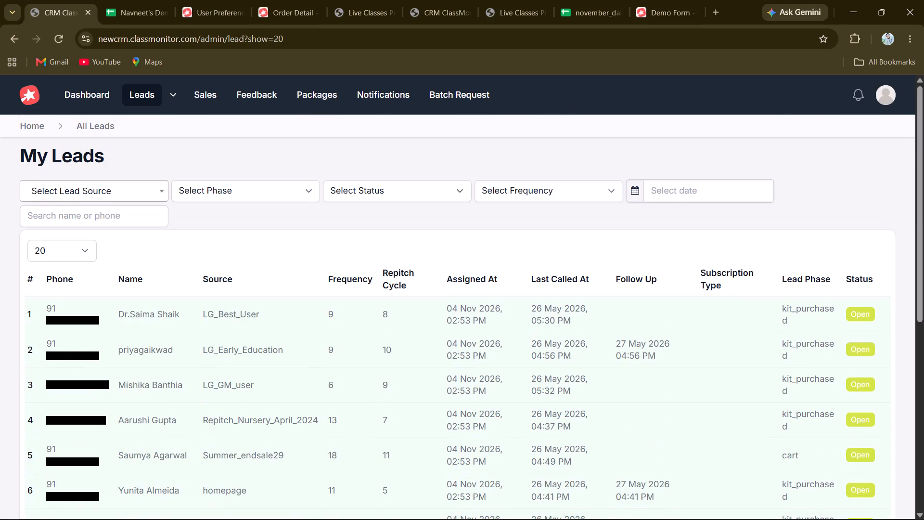
Open the first lead in the list, with source LG_Best_User, review its Lead History and past call notes, and close its details.
{"action": "left_click", "coordinate": [239, 320]}
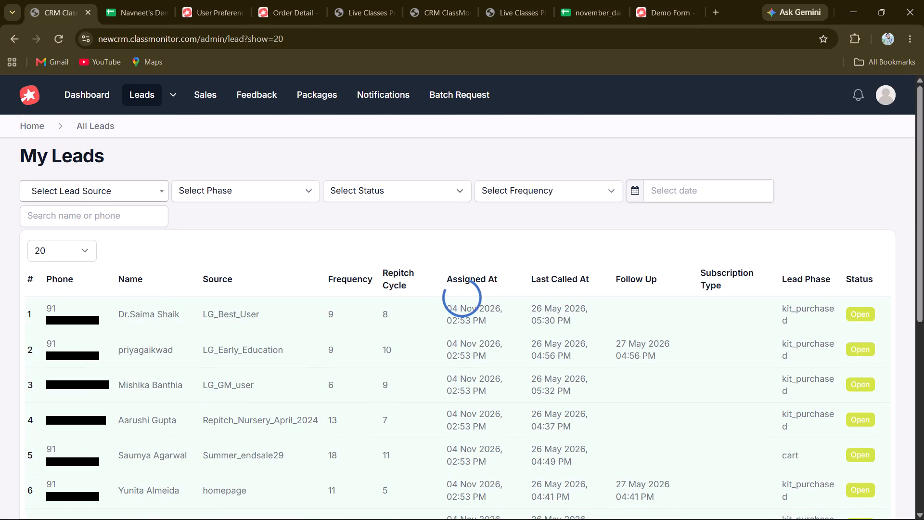
{"action": "scroll", "coordinate": [436, 417], "scroll_direction": "down", "scroll_amount": 14}
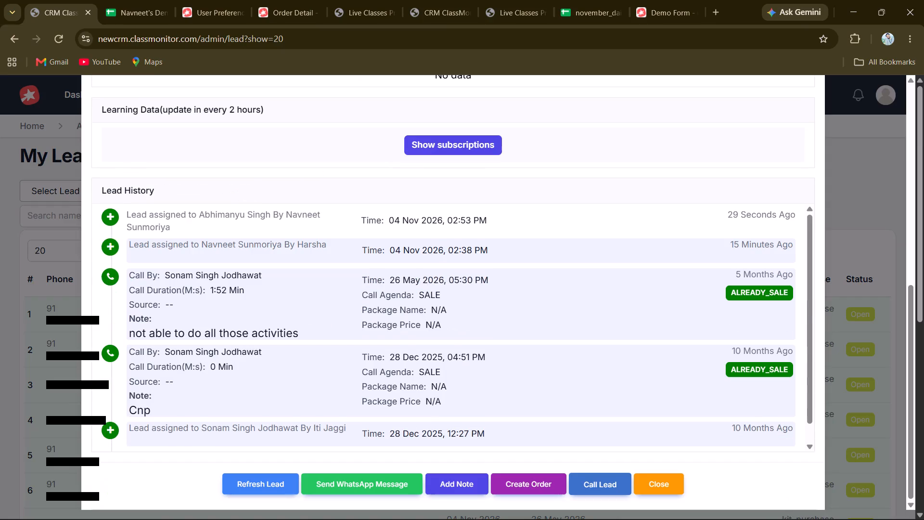
{"action": "scroll", "coordinate": [436, 417], "scroll_direction": "up", "scroll_amount": 9}
{"action": "scroll", "coordinate": [436, 417], "scroll_direction": "down", "scroll_amount": 8}
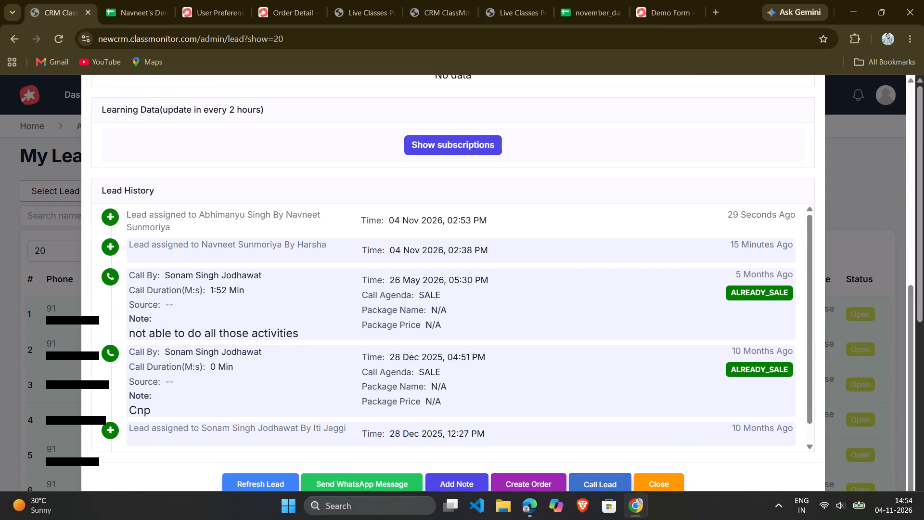
{"action": "left_click", "coordinate": [666, 484]}
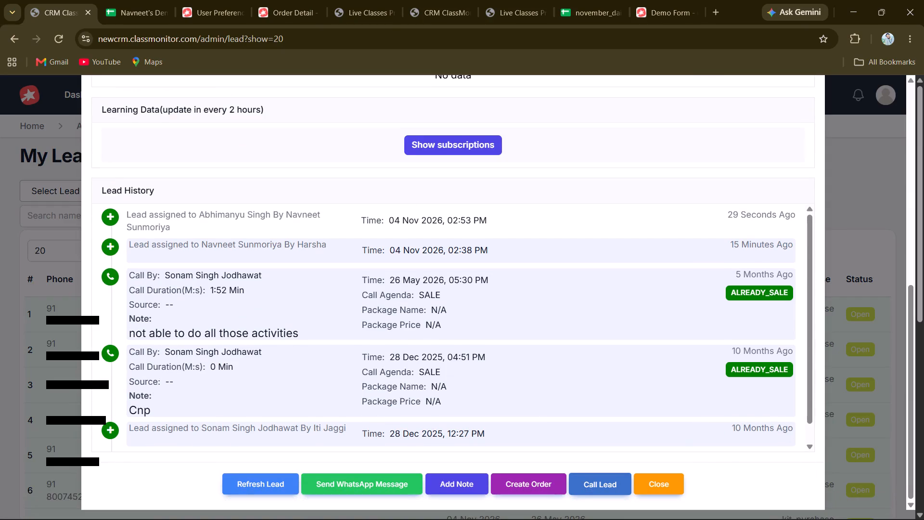
{"action": "scroll", "coordinate": [380, 374], "scroll_direction": "down", "scroll_amount": 16}
{"action": "scroll", "coordinate": [380, 374], "scroll_direction": "up", "scroll_amount": 12}
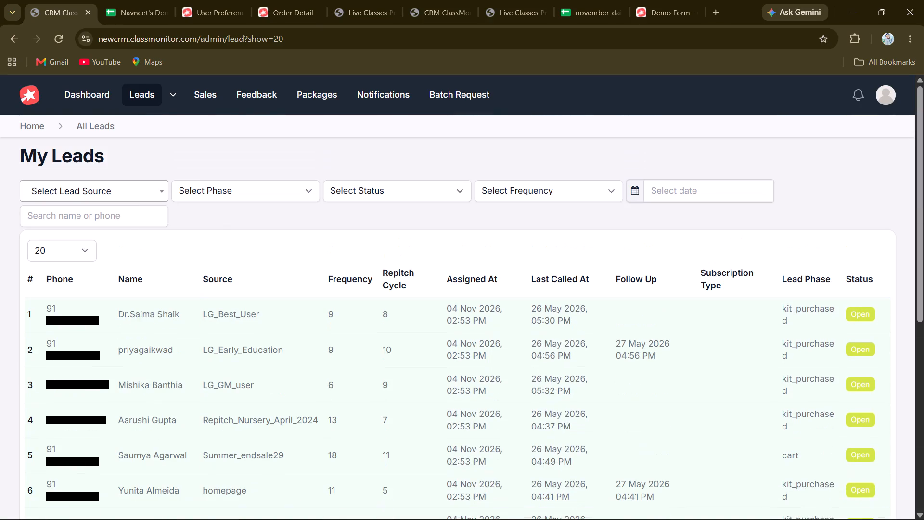
Reload the My Leads list again and look through the assigned leads.
{"action": "left_click", "coordinate": [131, 129]}
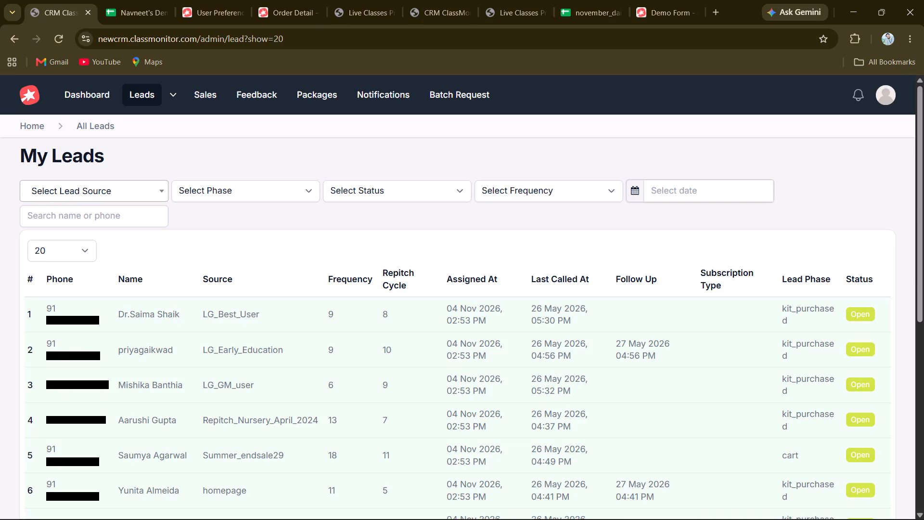
{"action": "left_click", "coordinate": [141, 130]}
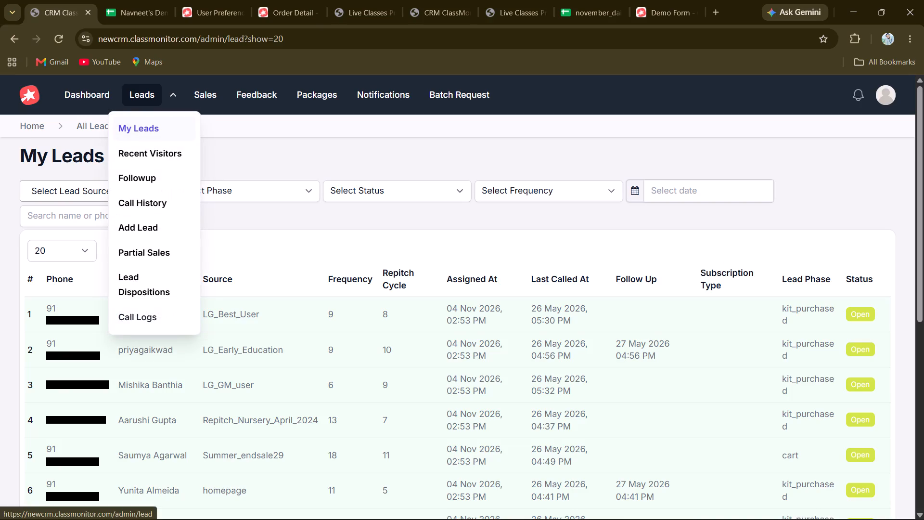
{"action": "scroll", "coordinate": [367, 397], "scroll_direction": "down", "scroll_amount": 8}
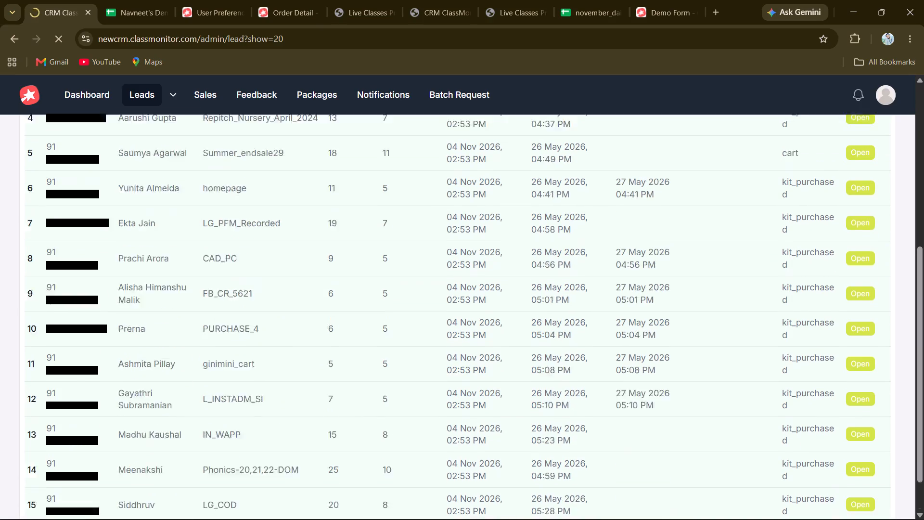
{"action": "scroll", "coordinate": [367, 397], "scroll_direction": "up", "scroll_amount": 9}
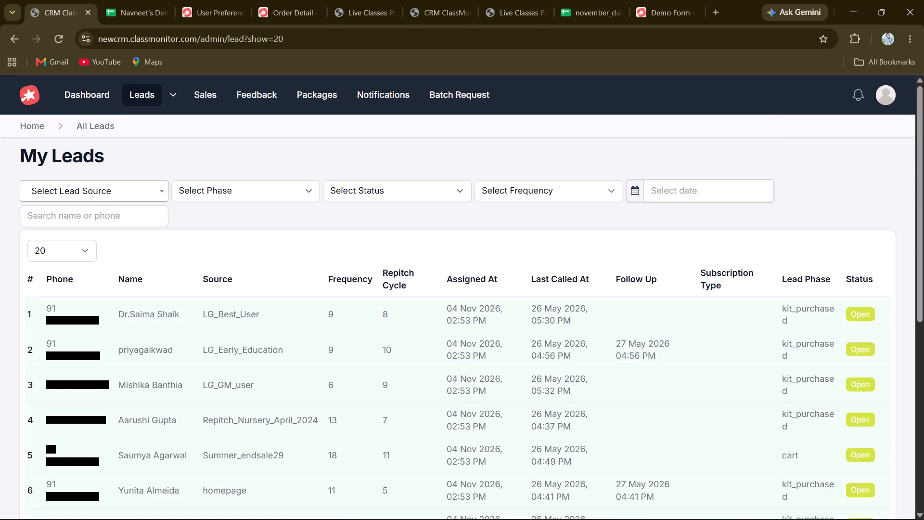
{"action": "scroll", "coordinate": [439, 417], "scroll_direction": "down", "scroll_amount": 7}
{"action": "scroll", "coordinate": [439, 417], "scroll_direction": "up", "scroll_amount": 7}
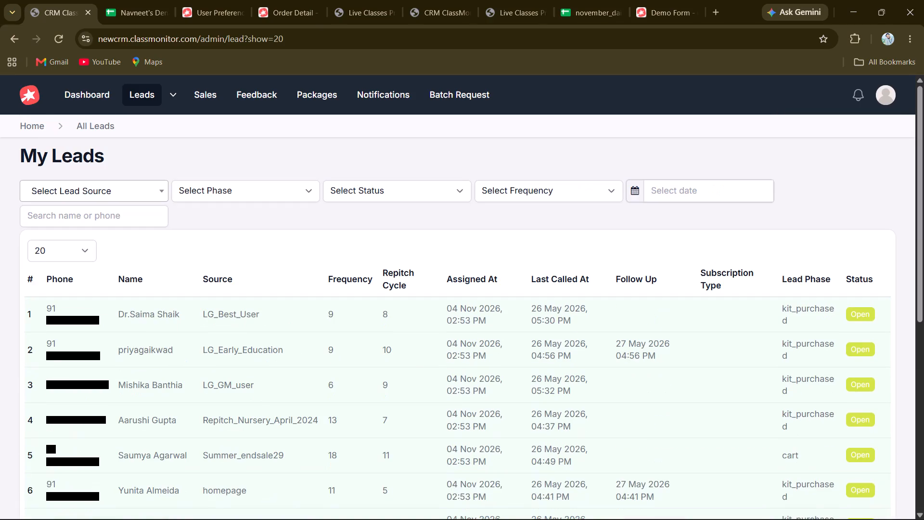
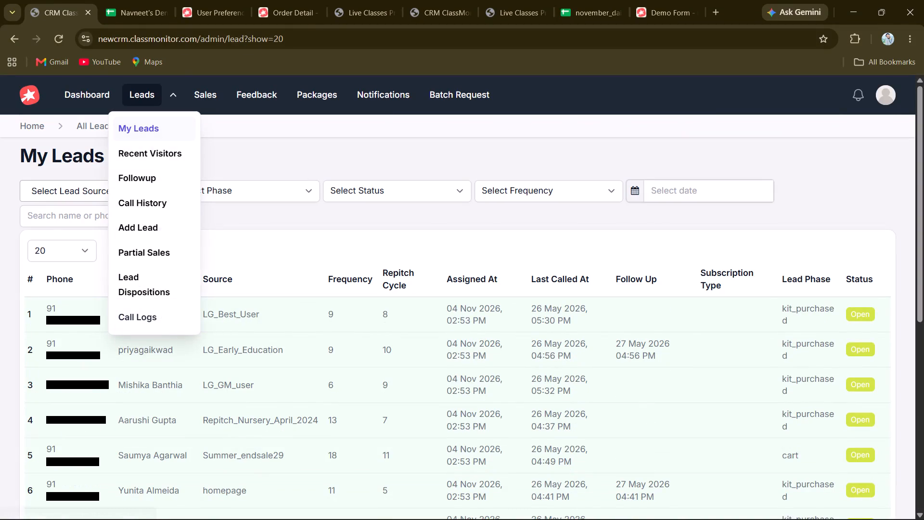
Reload the My Leads list and look through the assigned leads' sources, call dates, follow-ups and phases.
{"action": "left_click", "coordinate": [150, 131]}
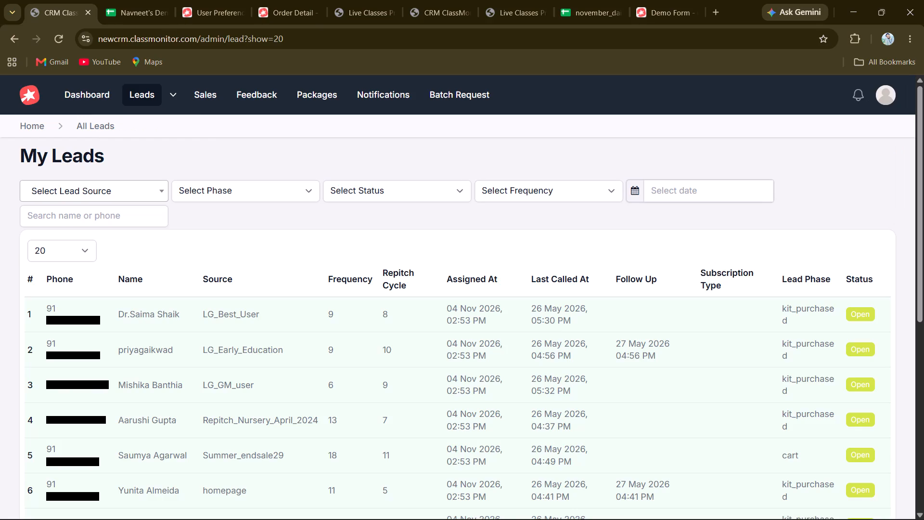
{"action": "scroll", "coordinate": [150, 131], "scroll_direction": "down", "scroll_amount": 3}
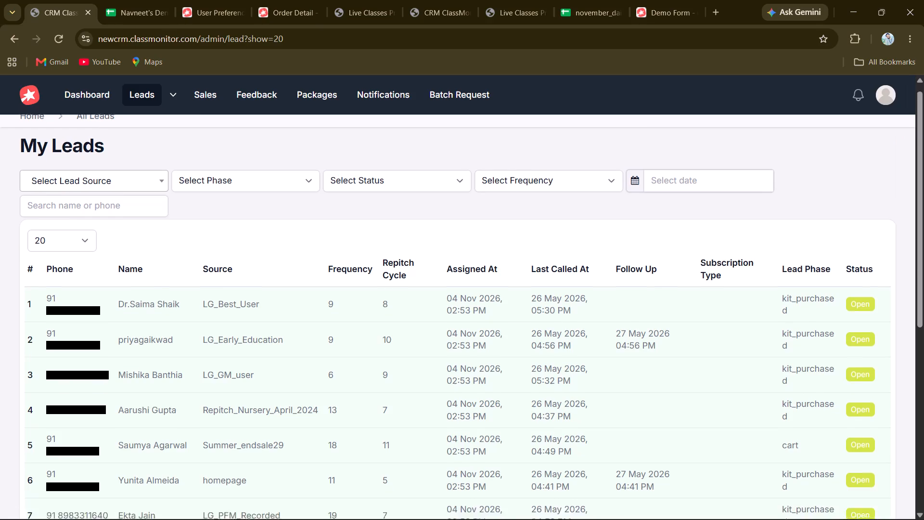
{"action": "scroll", "coordinate": [150, 131], "scroll_direction": "down", "scroll_amount": 4}
{"action": "scroll", "coordinate": [300, 208], "scroll_direction": "up", "scroll_amount": 10}
{"action": "left_click", "coordinate": [258, 315]}
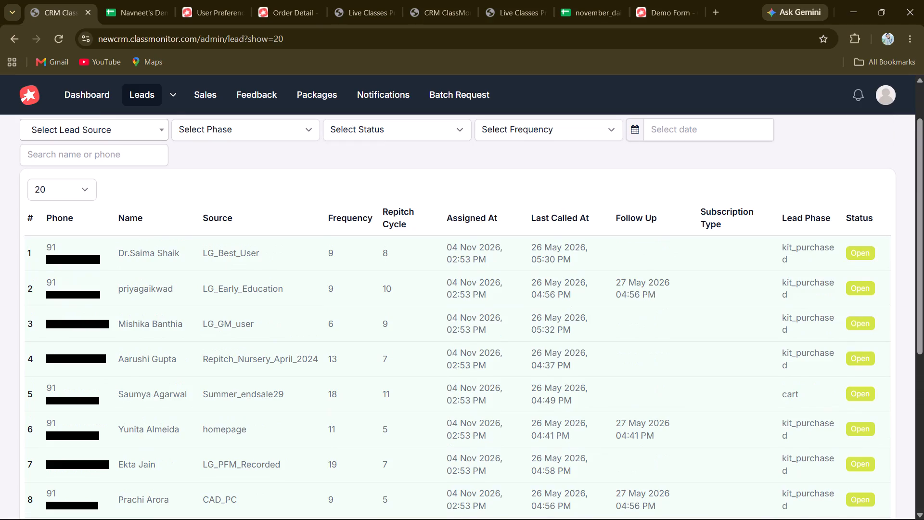
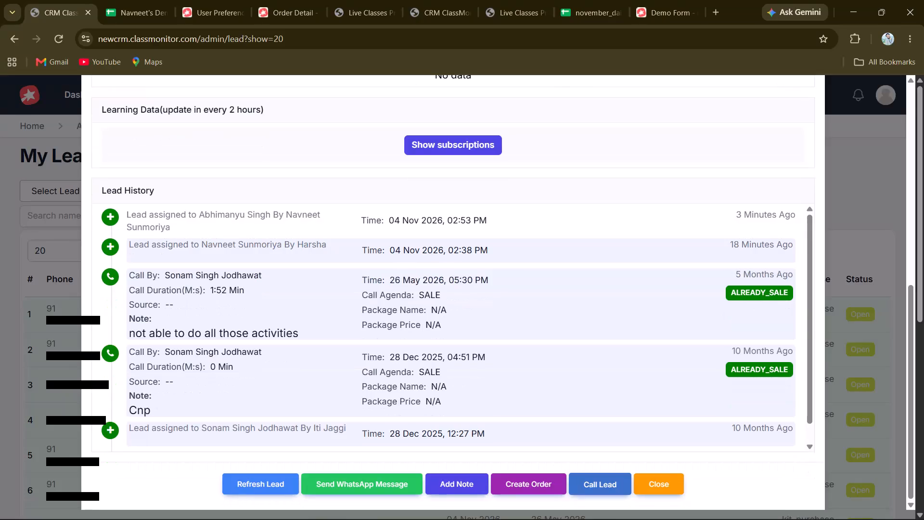
Log a call on the open lead as ALREADY_SALE with a follow-up in 4 hours and note "cf", save it and close the lead.
{"action": "left_click", "coordinate": [581, 481]}
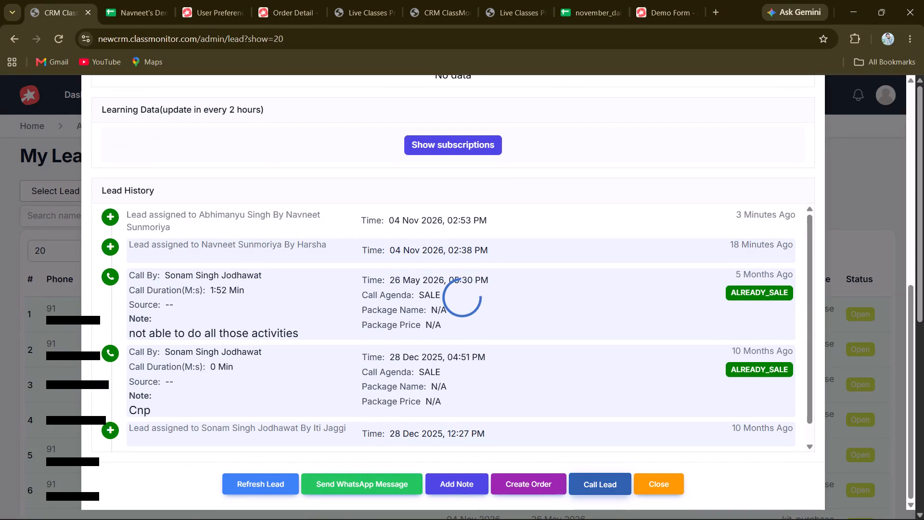
{"action": "scroll", "coordinate": [581, 481], "scroll_direction": "down", "scroll_amount": 8}
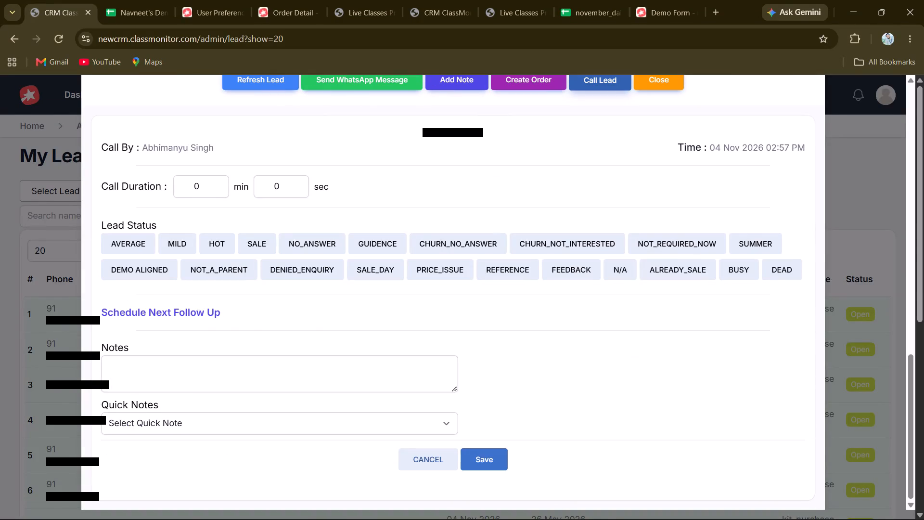
{"action": "left_click", "coordinate": [655, 271]}
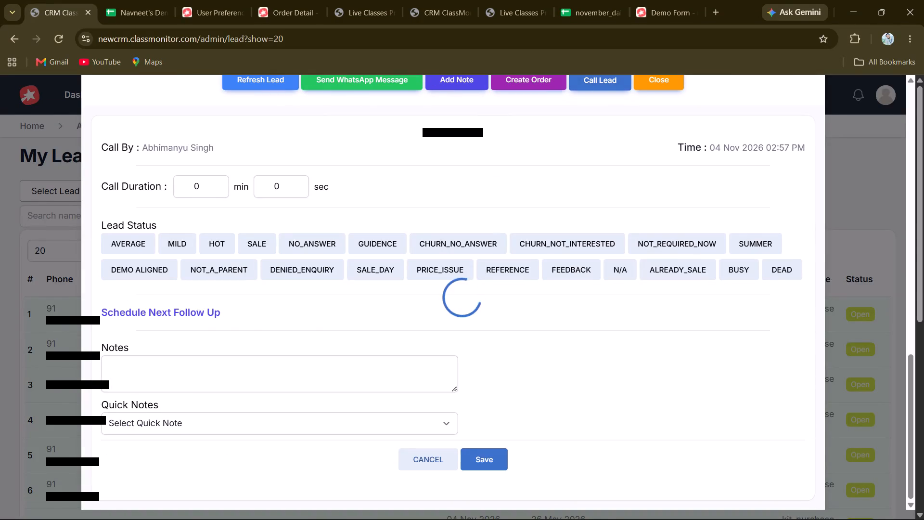
{"action": "left_click", "coordinate": [185, 313]}
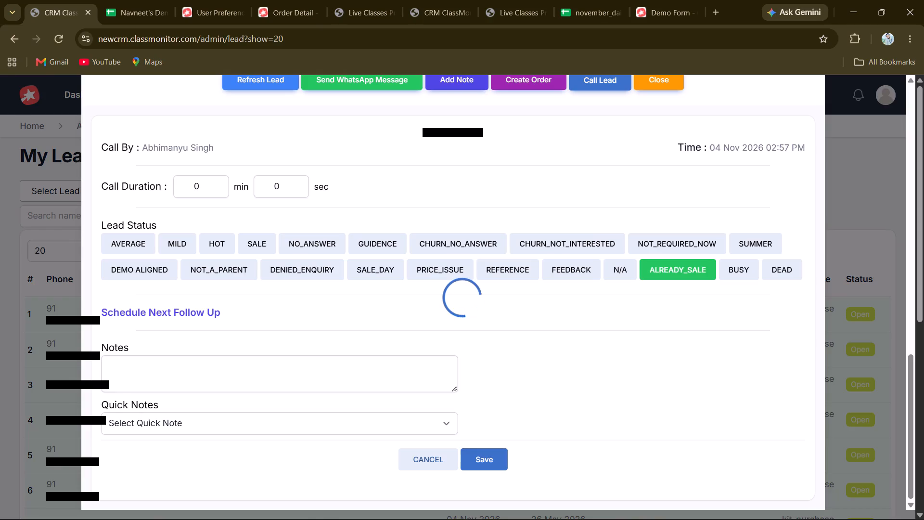
{"action": "left_click", "coordinate": [200, 359]}
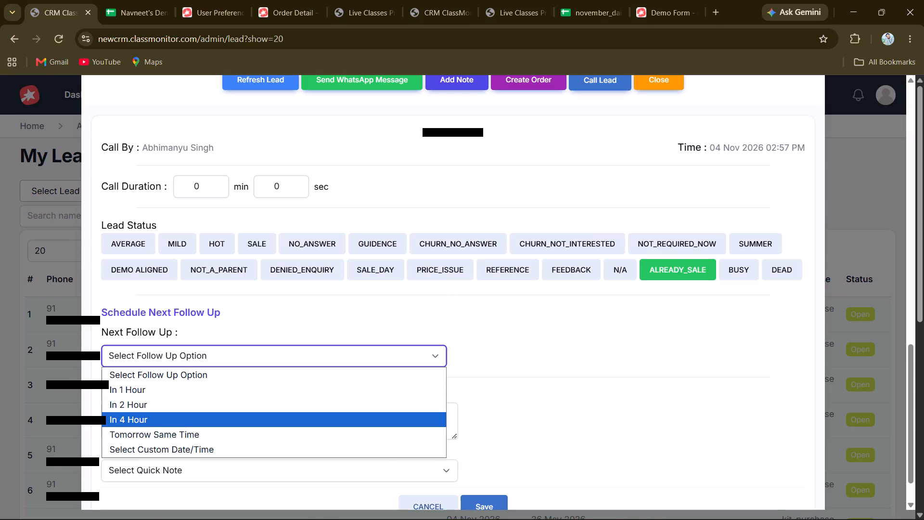
{"action": "left_click", "coordinate": [158, 422]}
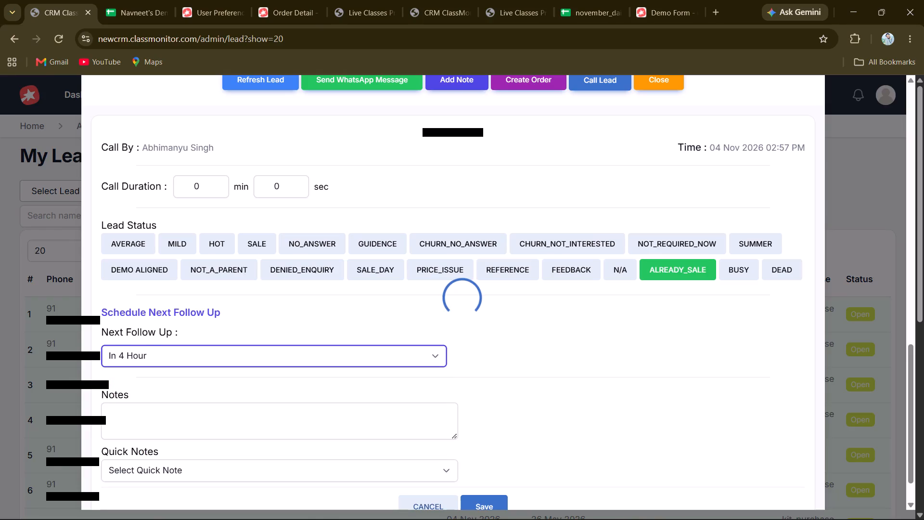
{"action": "left_click", "coordinate": [158, 422]}
{"action": "key", "text": "c"}
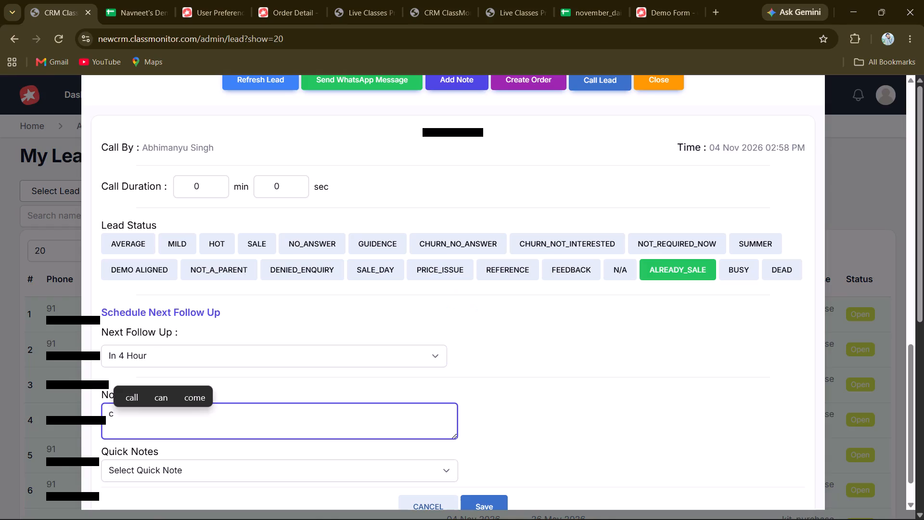
{"action": "key", "text": "f"}
{"action": "scroll", "coordinate": [295, 421], "scroll_direction": "down", "scroll_amount": 7}
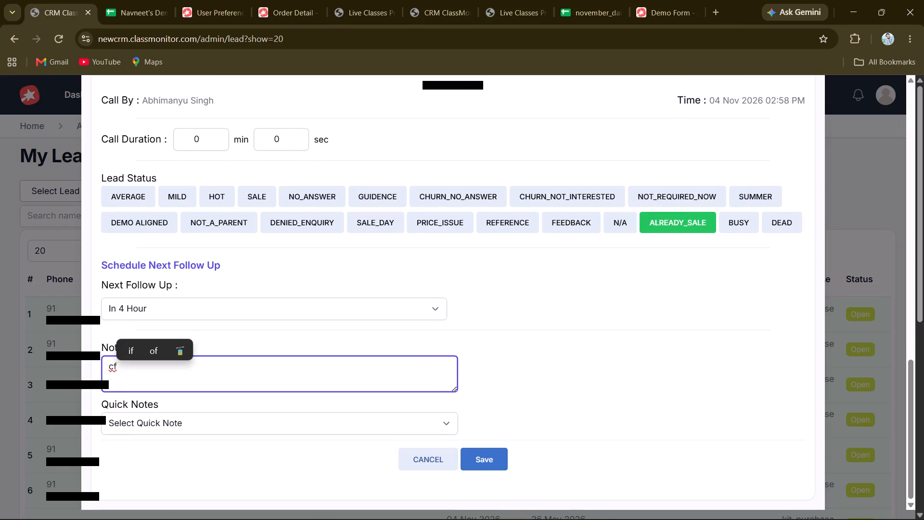
{"action": "left_click", "coordinate": [467, 457]}
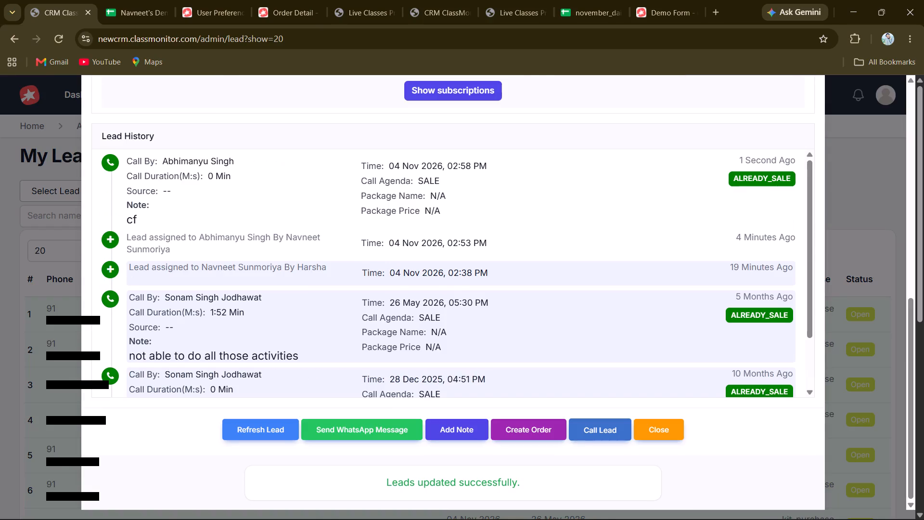
{"action": "left_click", "coordinate": [652, 429]}
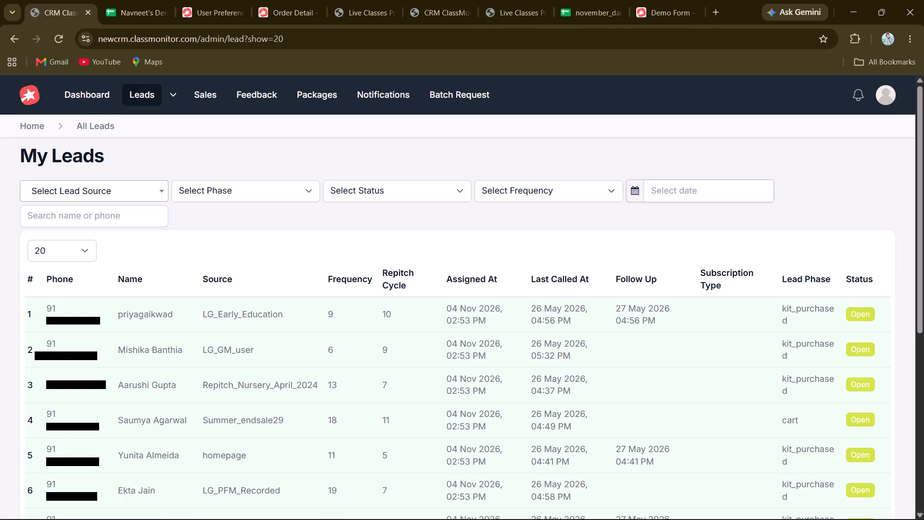
Open the first lead, from source LG_Early_Education, and examine its details, subscriptions and call history.
{"action": "scroll", "coordinate": [500, 374], "scroll_direction": "down", "scroll_amount": 8}
{"action": "scroll", "coordinate": [500, 374], "scroll_direction": "up", "scroll_amount": 8}
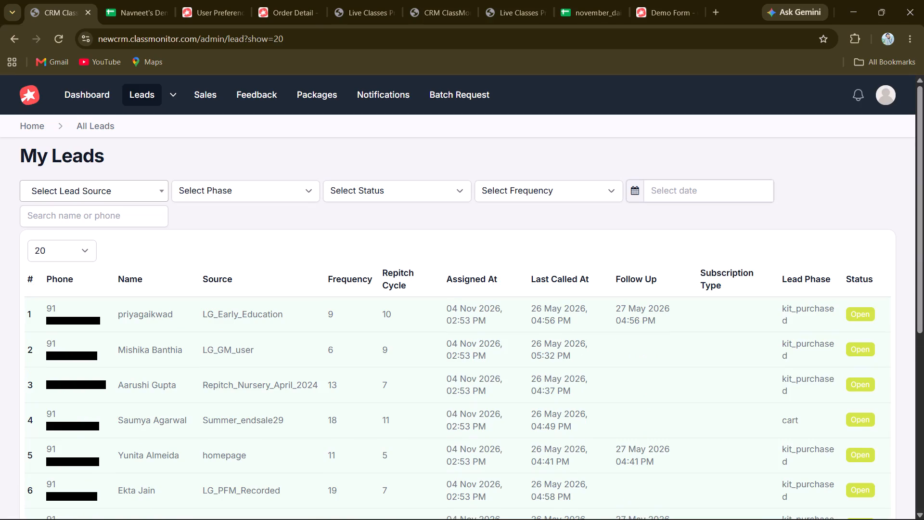
{"action": "left_click", "coordinate": [257, 310]}
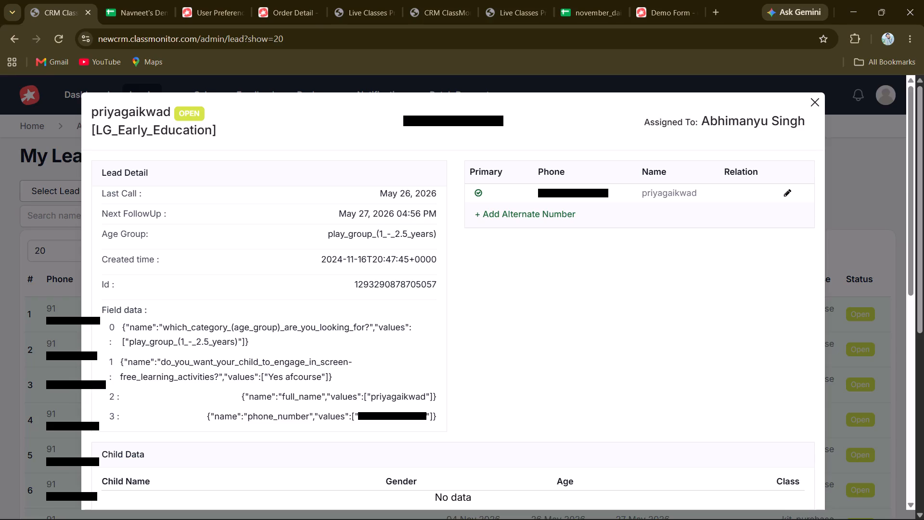
{"action": "scroll", "coordinate": [257, 310], "scroll_direction": "down", "scroll_amount": 8}
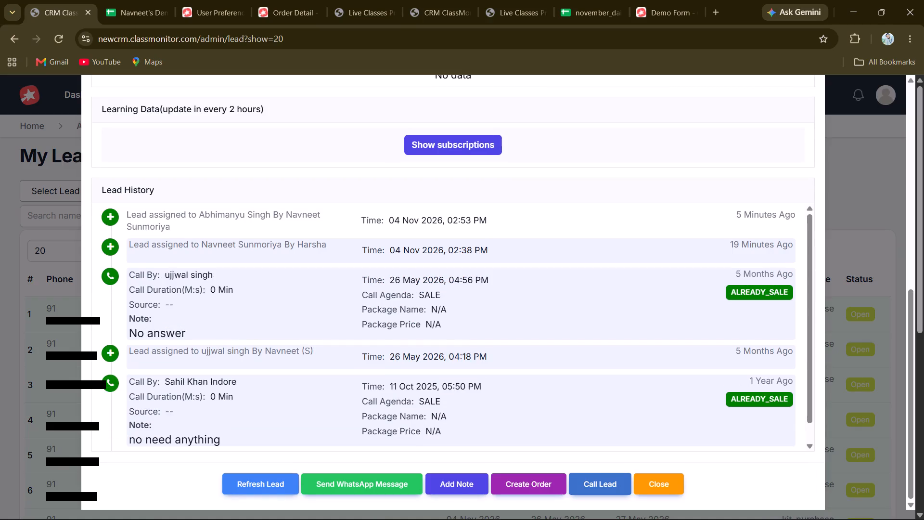
{"action": "scroll", "coordinate": [476, 350], "scroll_direction": "down", "scroll_amount": 7}
{"action": "scroll", "coordinate": [476, 350], "scroll_direction": "up", "scroll_amount": 13}
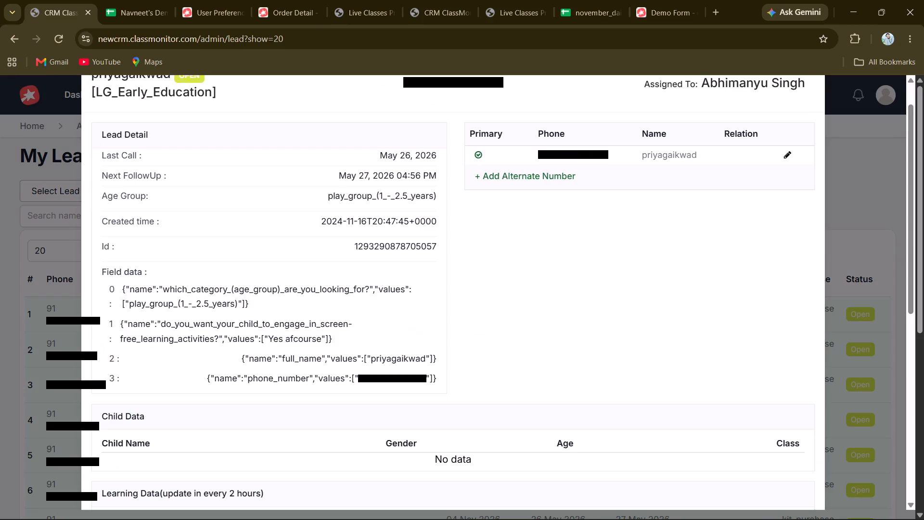
{"action": "scroll", "coordinate": [476, 350], "scroll_direction": "down", "scroll_amount": 6}
{"action": "left_click", "coordinate": [459, 153]}
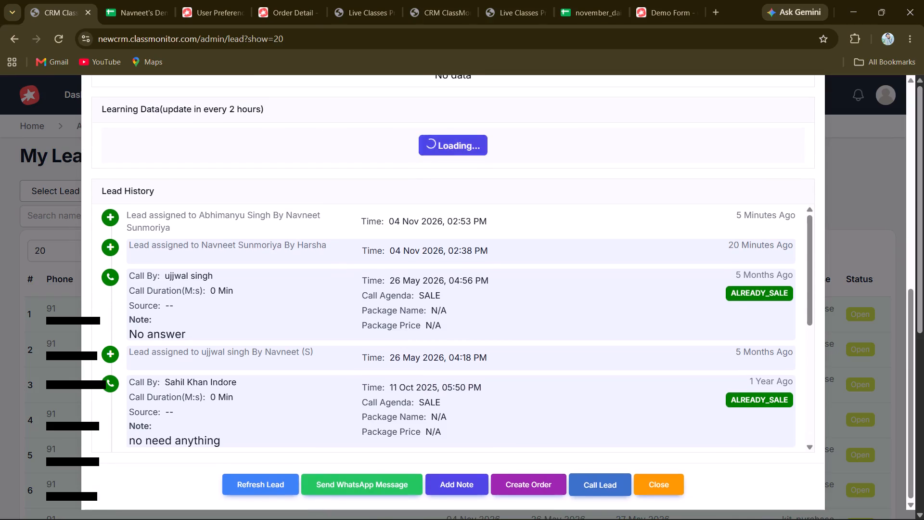
{"action": "scroll", "coordinate": [518, 232], "scroll_direction": "up", "scroll_amount": 8}
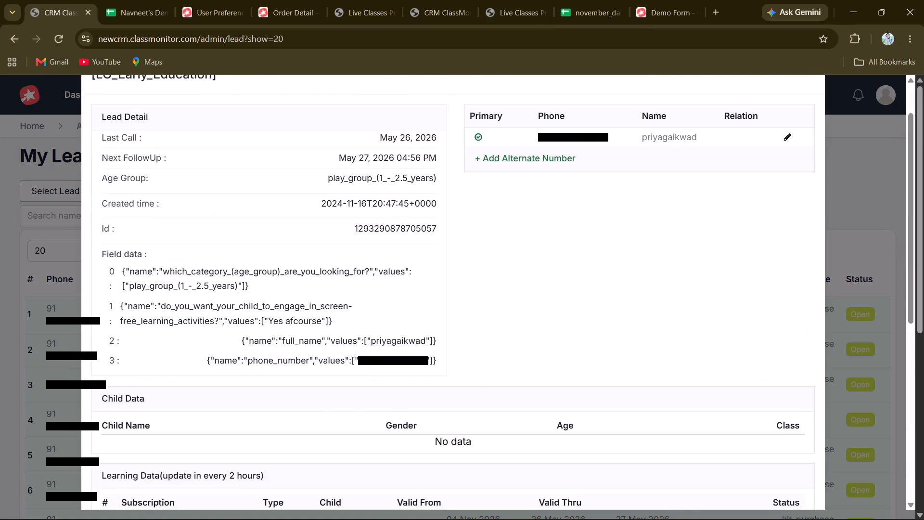
{"action": "scroll", "coordinate": [518, 232], "scroll_direction": "down", "scroll_amount": 9}
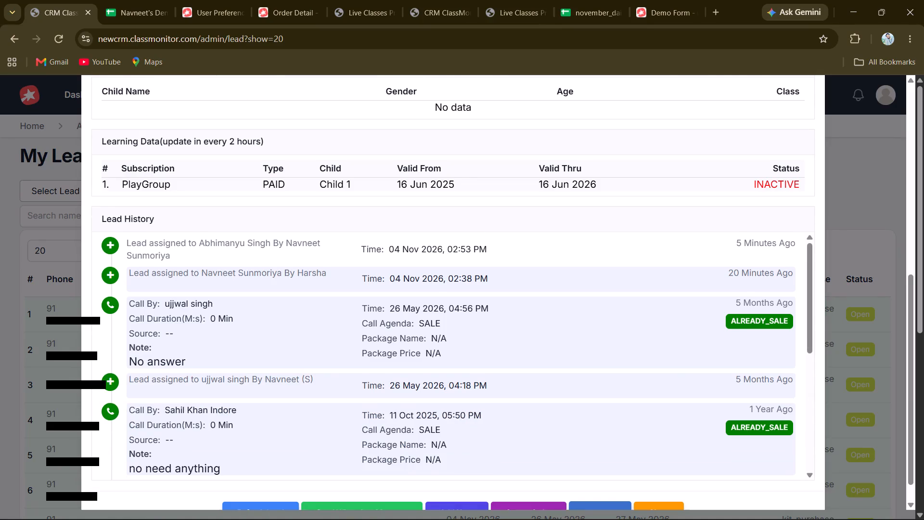
Start a call log for the LG_Early_Education lead and set its status to ALREADY_SALE.
{"action": "left_click", "coordinate": [588, 488]}
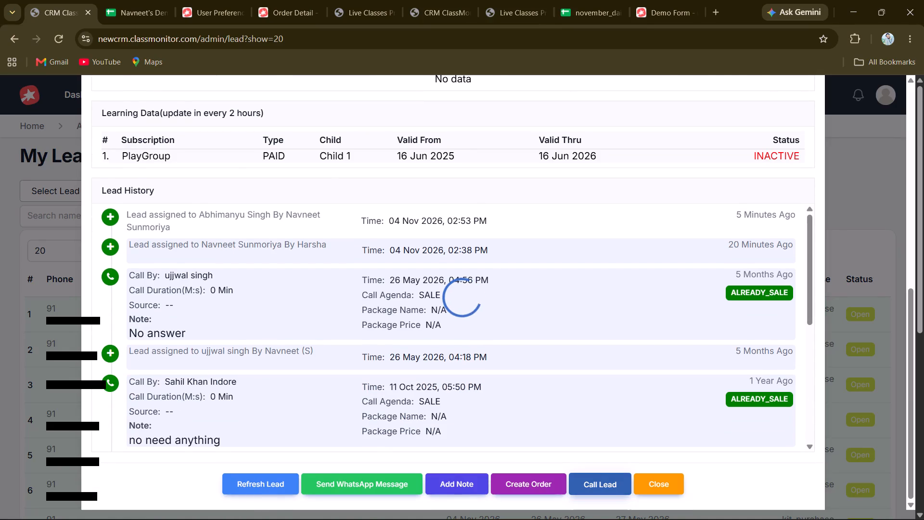
{"action": "scroll", "coordinate": [588, 488], "scroll_direction": "down", "scroll_amount": 6}
{"action": "scroll", "coordinate": [476, 286], "scroll_direction": "up", "scroll_amount": 8}
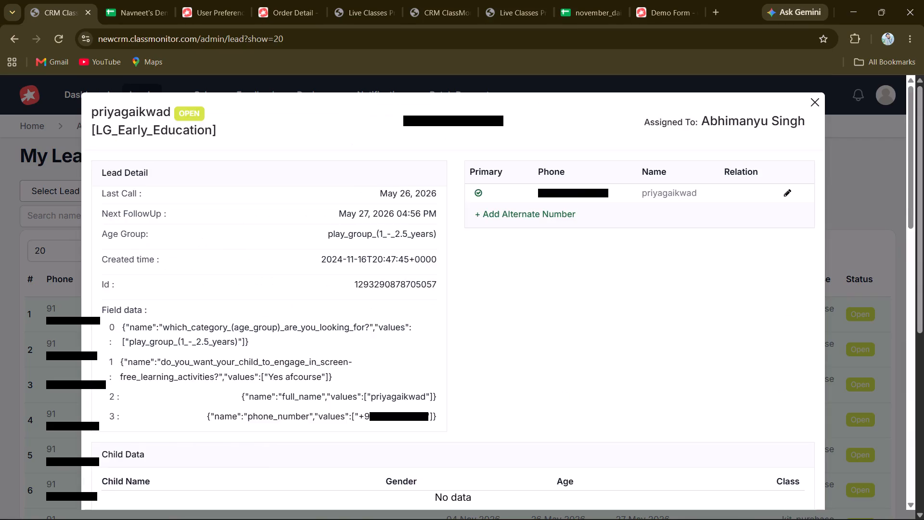
{"action": "scroll", "coordinate": [476, 286], "scroll_direction": "down", "scroll_amount": 8}
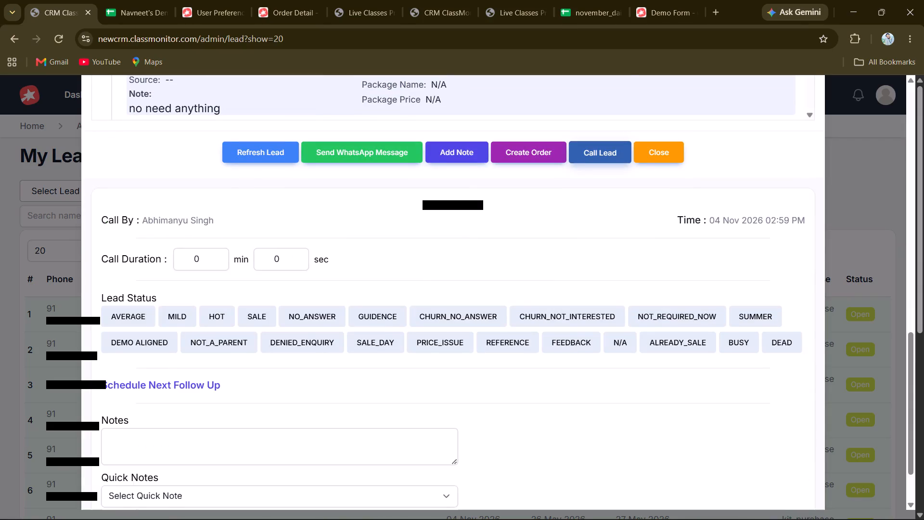
{"action": "left_click", "coordinate": [695, 268]}
{"action": "scroll", "coordinate": [502, 326], "scroll_direction": "up", "scroll_amount": 5}
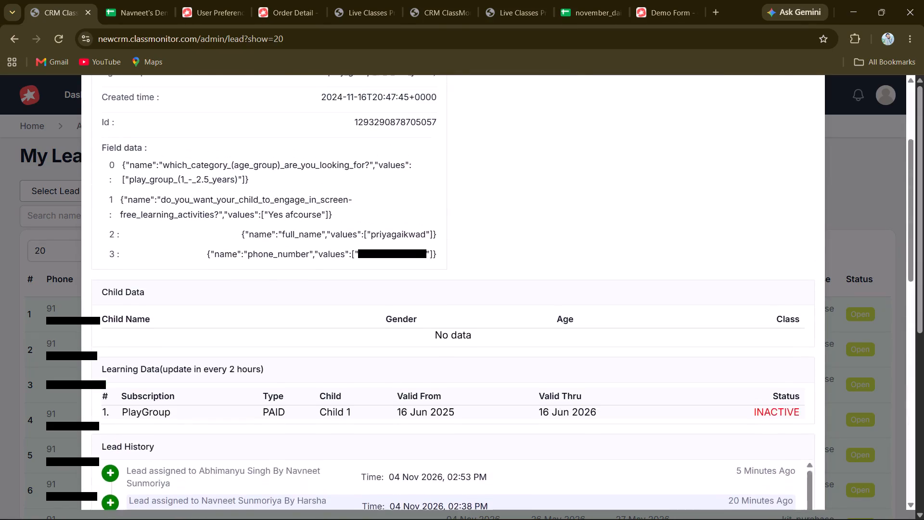
{"action": "scroll", "coordinate": [502, 326], "scroll_direction": "down", "scroll_amount": 3}
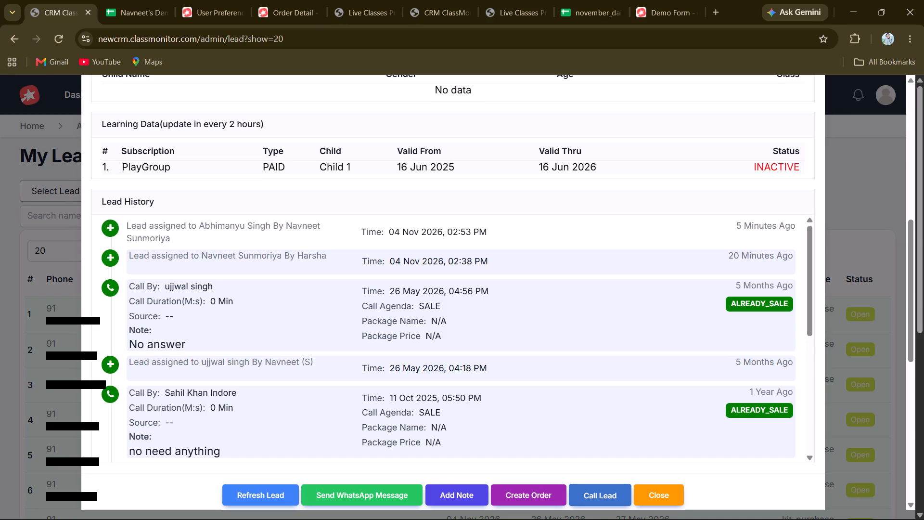
{"action": "left_click", "coordinate": [616, 494]}
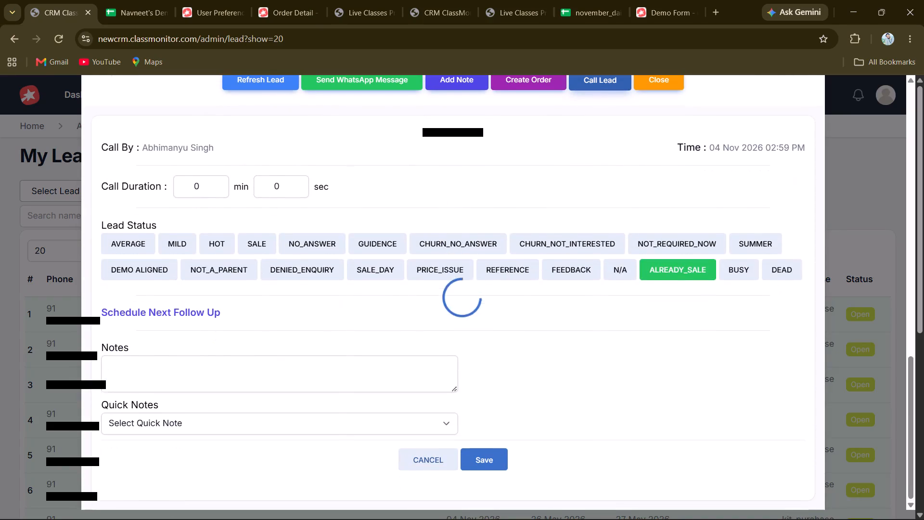
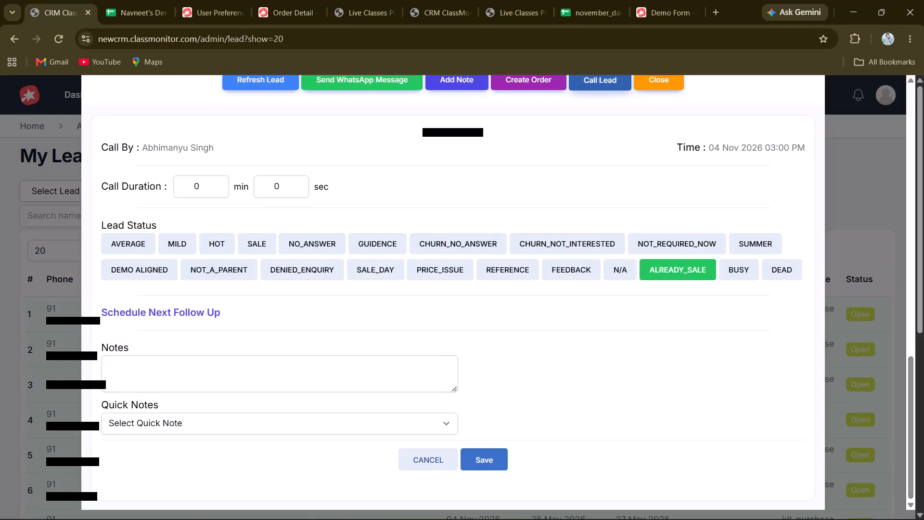
Add the note "no need" and a call duration of 45 seconds to the call log, save it and close the lead.
{"action": "left_click", "coordinate": [327, 373]}
{"action": "type", "text": "no nedd"}
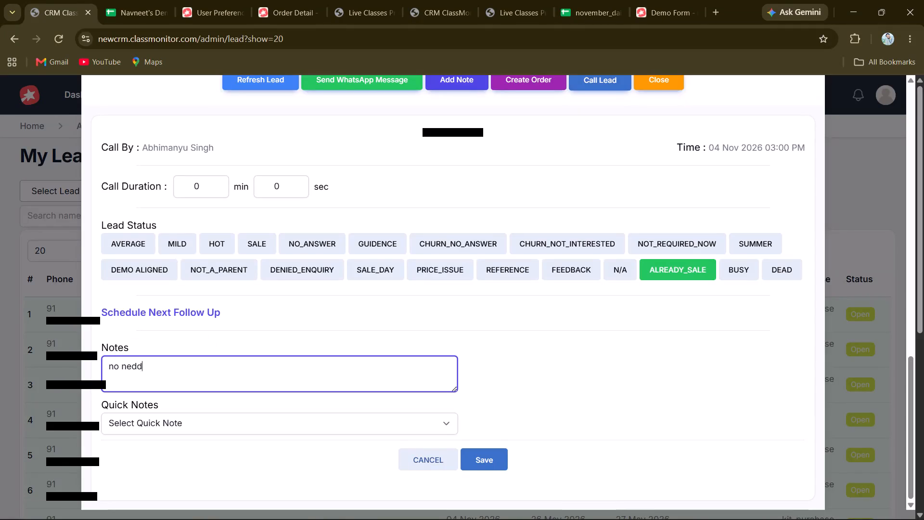
{"action": "key", "text": "space"}
{"action": "key", "text": "BackSpace"}
{"action": "key", "text": "BackSpace"}
{"action": "key", "text": "BackSpace"}
{"action": "type", "text": "ed"}
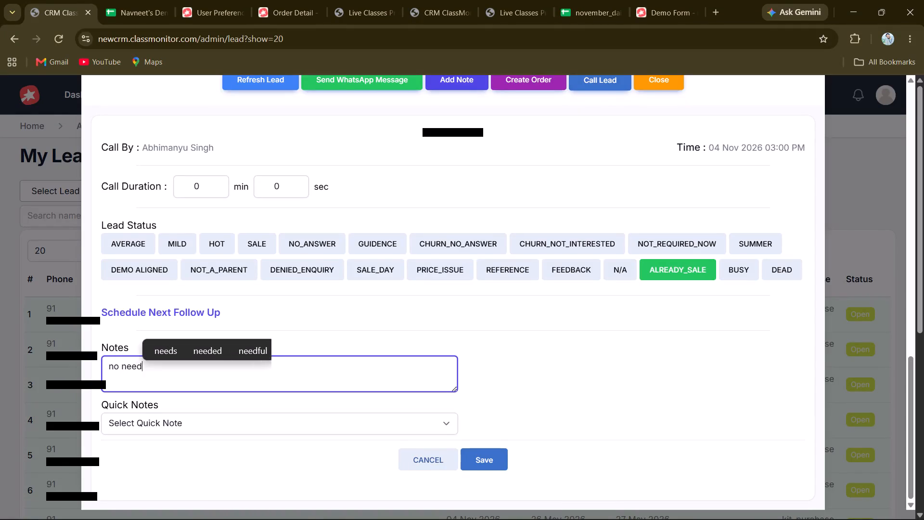
{"action": "left_click", "coordinate": [285, 187]}
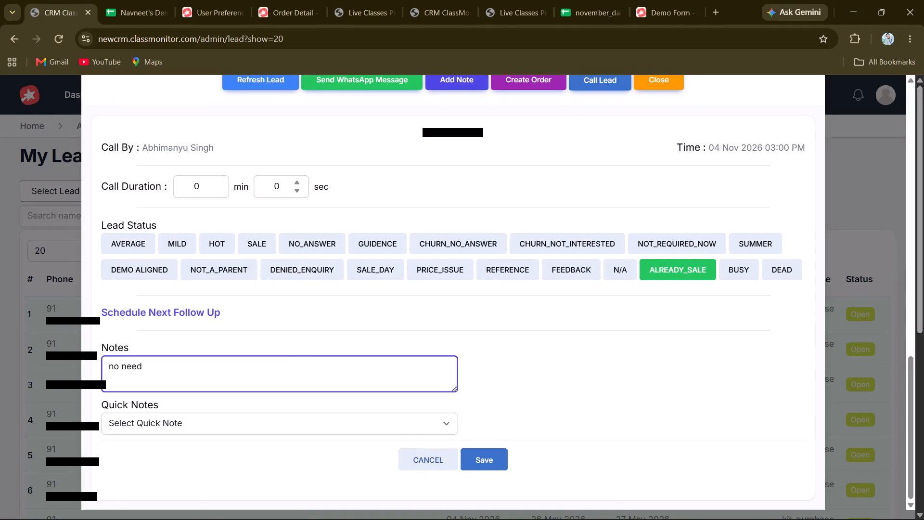
{"action": "key", "text": "BackSpace"}
{"action": "type", "text": "45"}
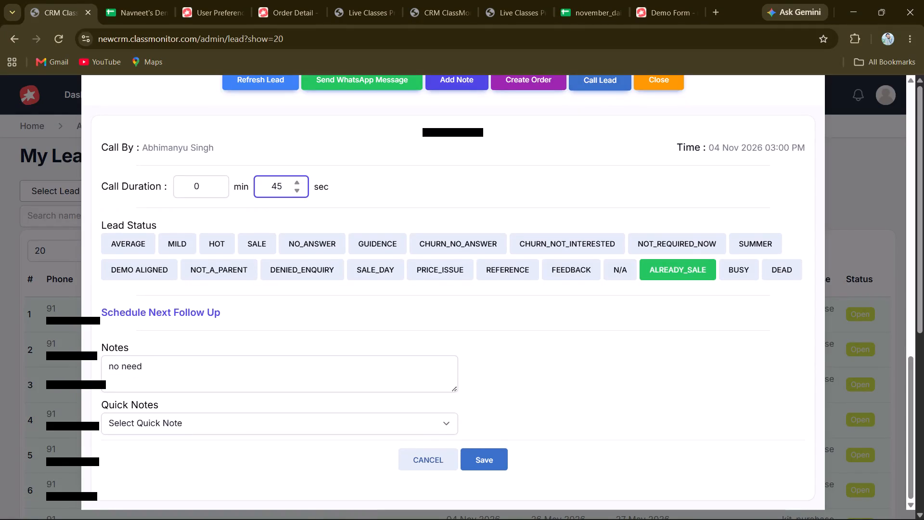
{"action": "left_click", "coordinate": [490, 464]}
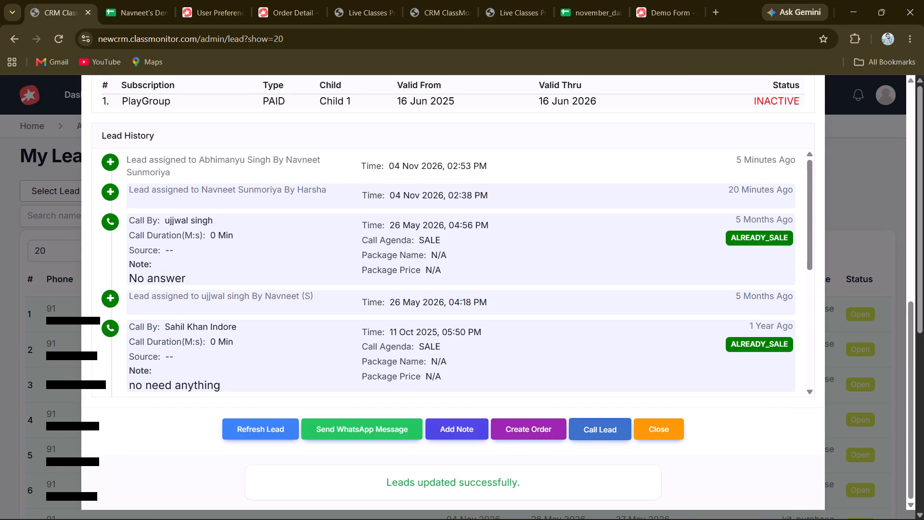
{"action": "left_click", "coordinate": [666, 431]}
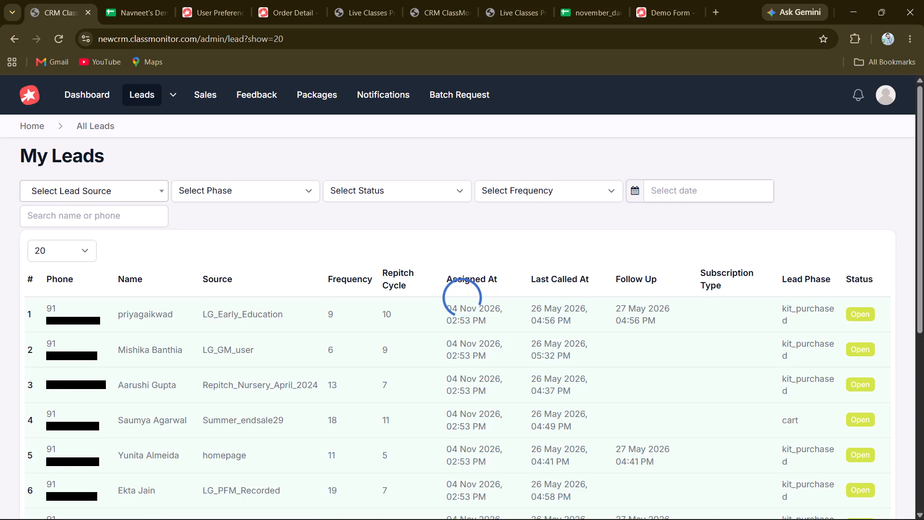
Open the first lead in the list, from source LG_GM_user.
{"action": "scroll", "coordinate": [666, 431], "scroll_direction": "down", "scroll_amount": 6}
{"action": "scroll", "coordinate": [666, 431], "scroll_direction": "up", "scroll_amount": 6}
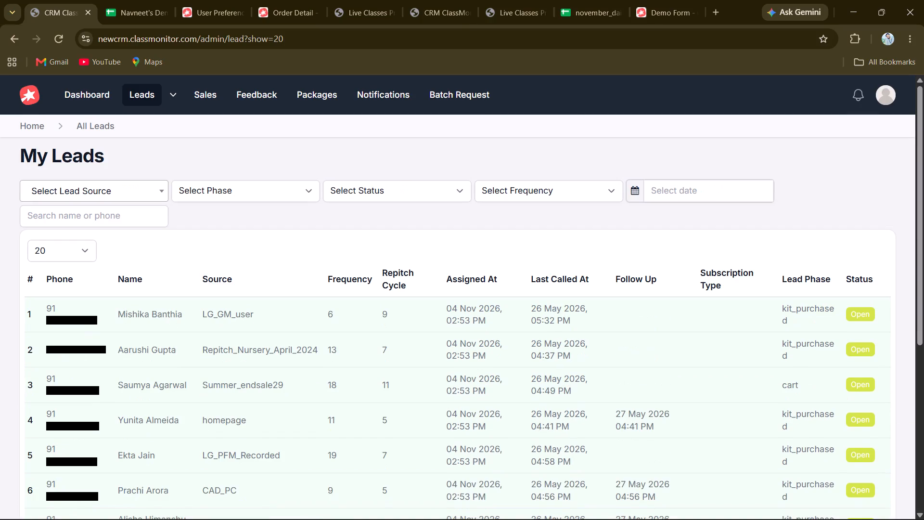
{"action": "left_click", "coordinate": [295, 312]}
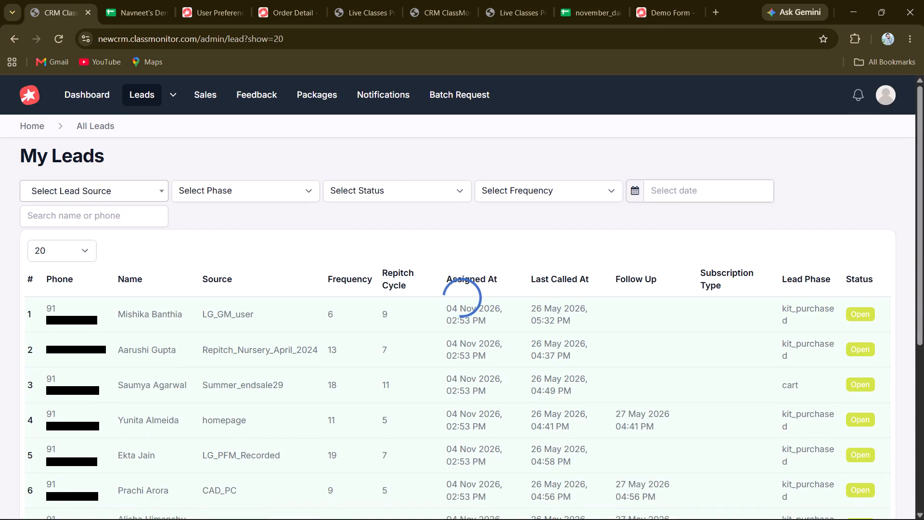
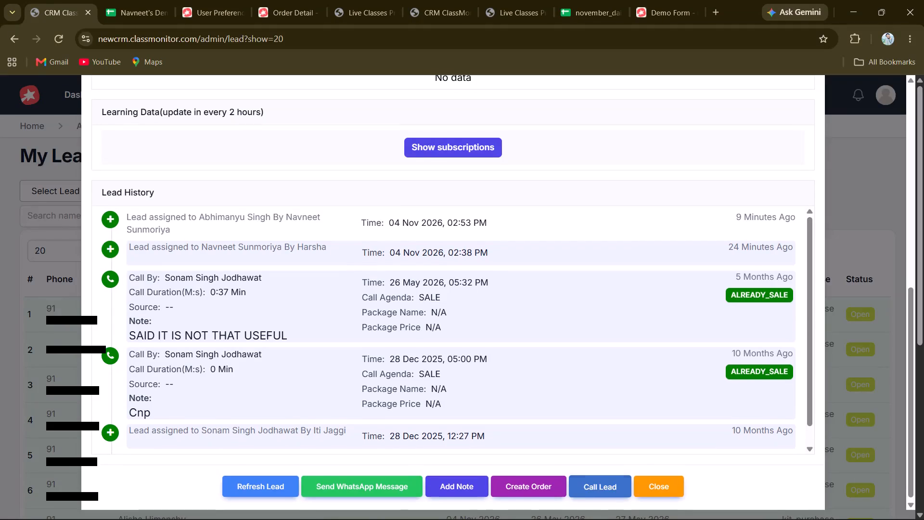
Log a call on the open lead with status ALREADY_SALE, note "cf" and next follow-up In 4 Hour, and save it.
{"action": "left_click", "coordinate": [579, 474]}
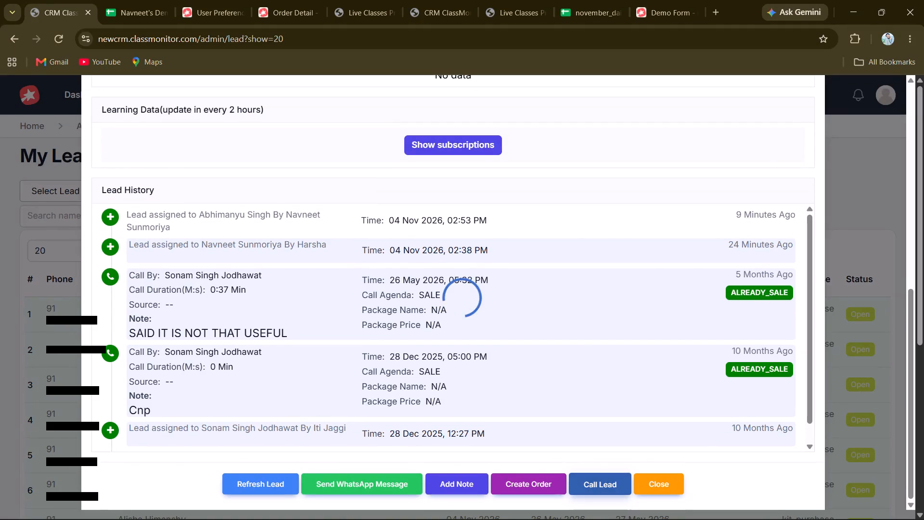
{"action": "scroll", "coordinate": [579, 474], "scroll_direction": "down", "scroll_amount": 6}
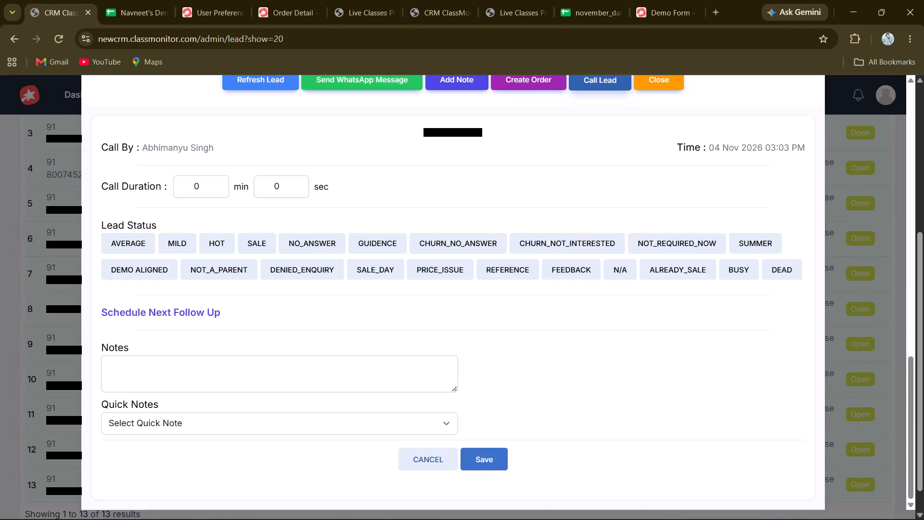
{"action": "left_click", "coordinate": [655, 271]}
{"action": "left_click", "coordinate": [323, 393]}
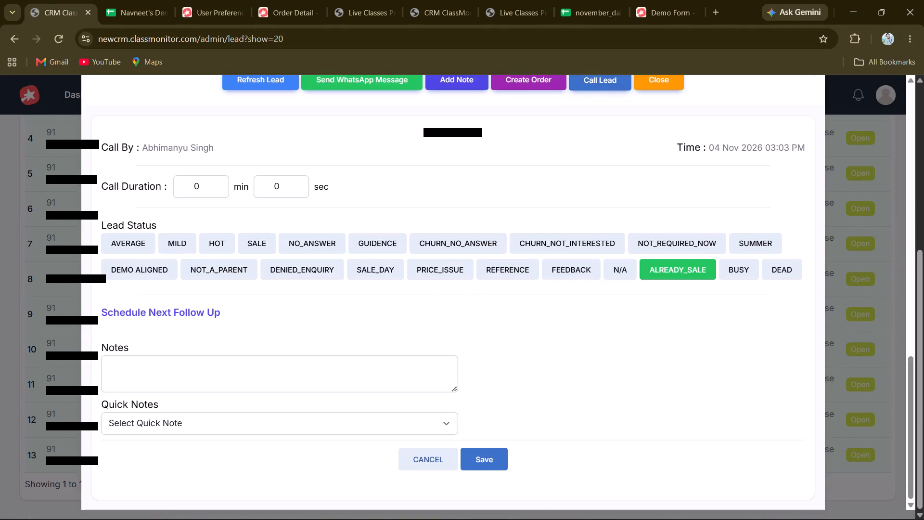
{"action": "left_click", "coordinate": [297, 376]}
{"action": "type", "text": "cf"}
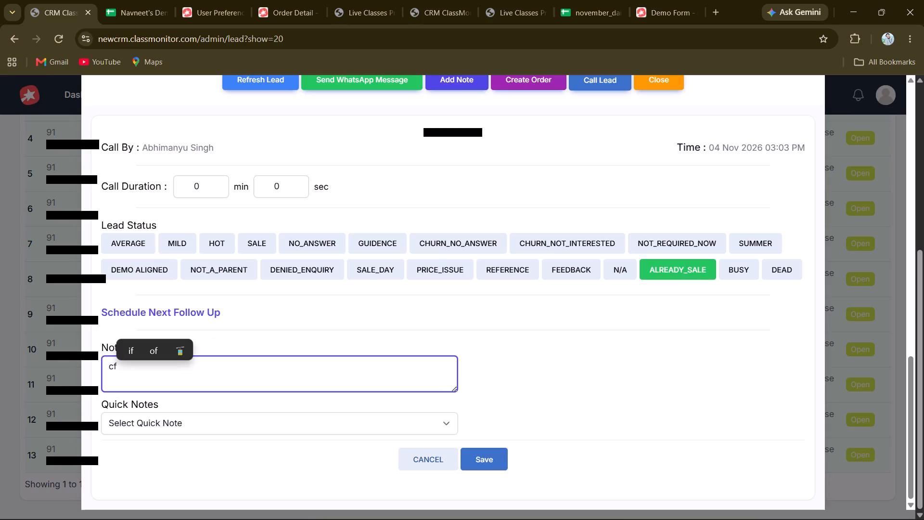
{"action": "left_click", "coordinate": [154, 312]}
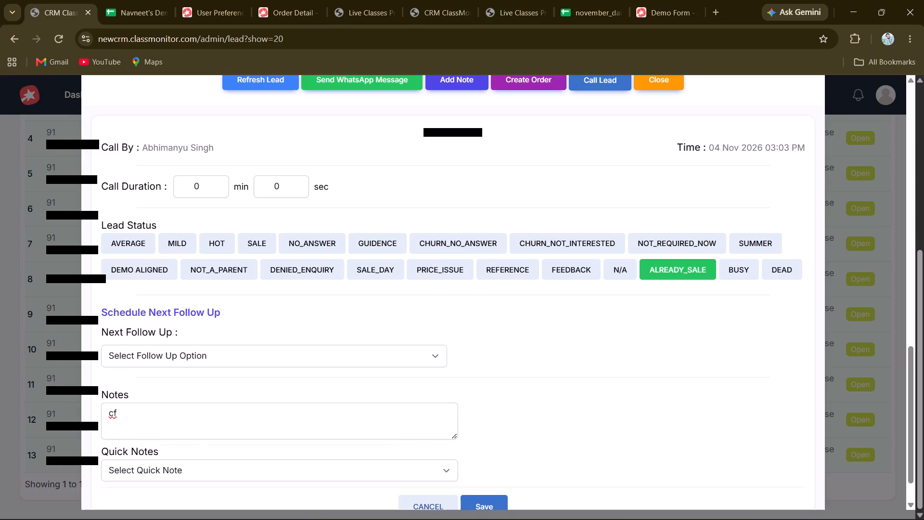
{"action": "left_click", "coordinate": [213, 358]}
{"action": "left_click", "coordinate": [171, 427]}
{"action": "scroll", "coordinate": [347, 445], "scroll_direction": "down", "scroll_amount": 3}
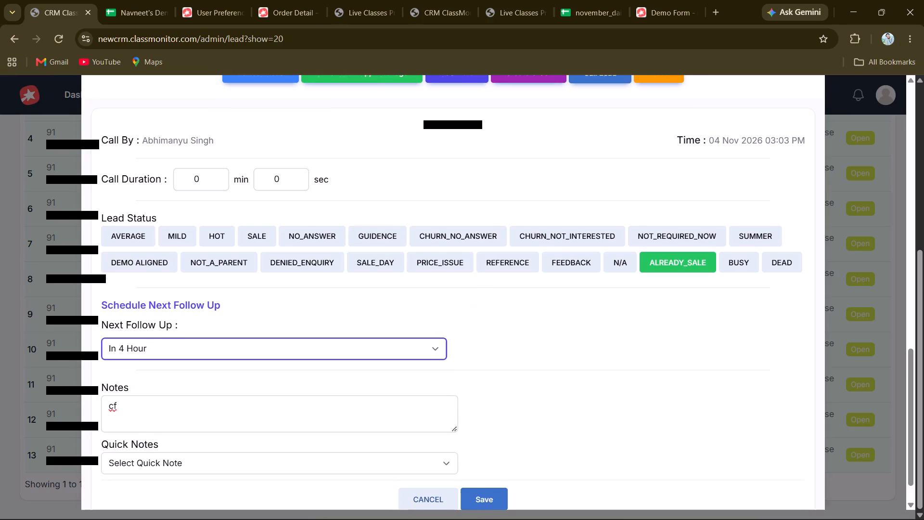
{"action": "scroll", "coordinate": [347, 445], "scroll_direction": "down", "scroll_amount": 2}
{"action": "left_click", "coordinate": [481, 459]}
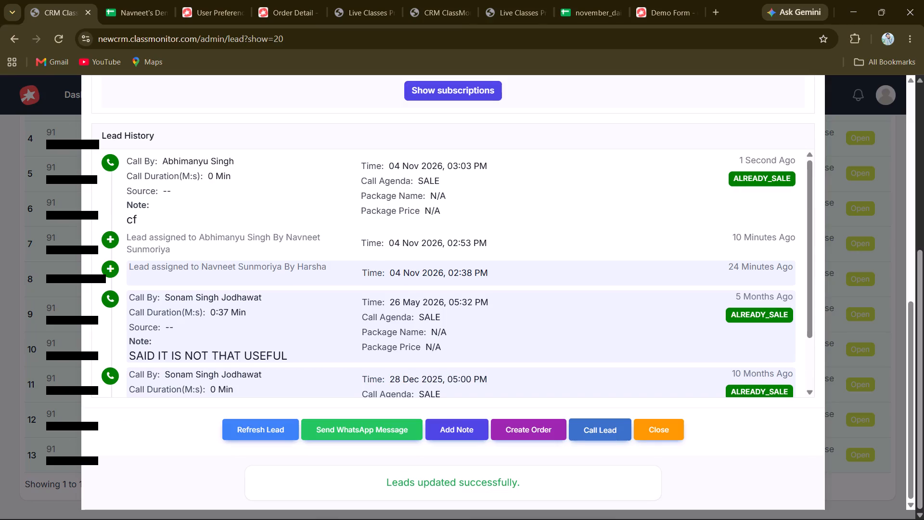
Show the lead's subscriptions in its learning data and review them with the lead history.
{"action": "scroll", "coordinate": [467, 343], "scroll_direction": "up", "scroll_amount": 9}
{"action": "scroll", "coordinate": [467, 343], "scroll_direction": "down", "scroll_amount": 5}
{"action": "left_click", "coordinate": [414, 92]}
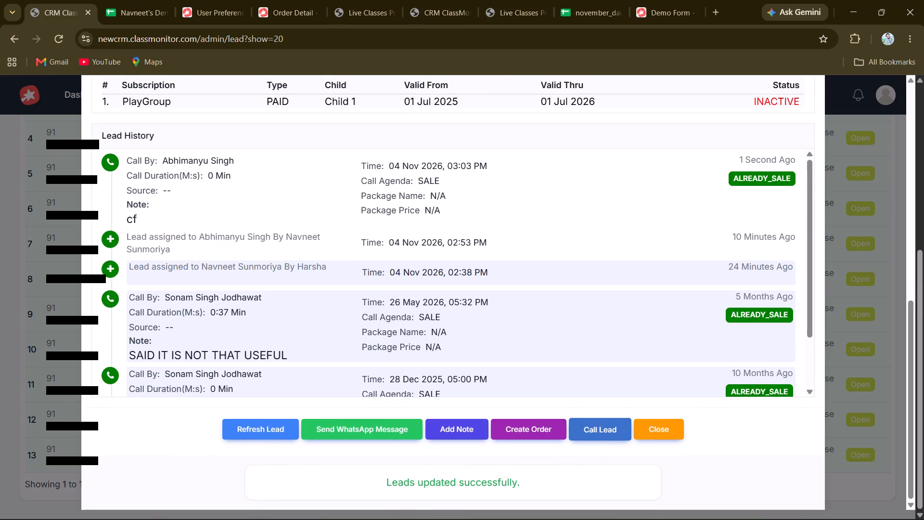
{"action": "scroll", "coordinate": [415, 241], "scroll_direction": "up", "scroll_amount": 3}
{"action": "scroll", "coordinate": [415, 241], "scroll_direction": "down", "scroll_amount": 9}
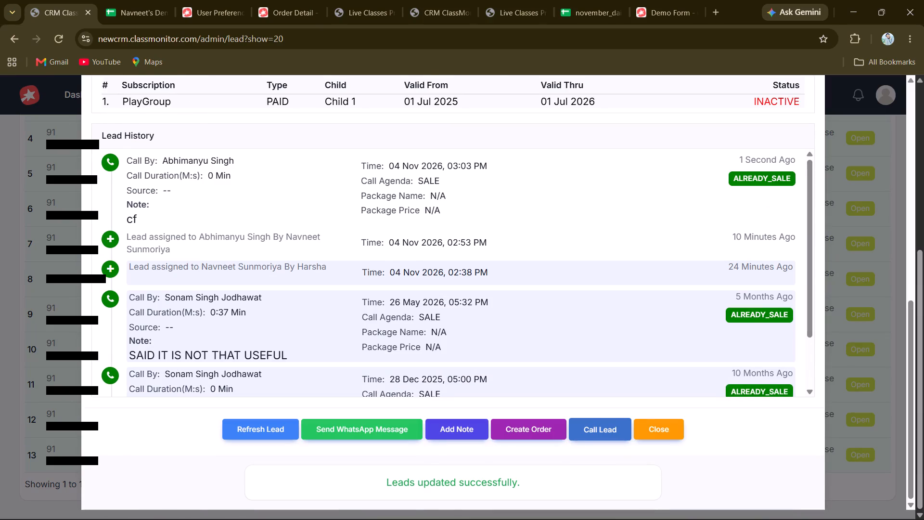
Log another call with status ALREADY_SALE, duration 35 seconds and note "call back and said not interested", save it and close the lead.
{"action": "left_click", "coordinate": [603, 438]}
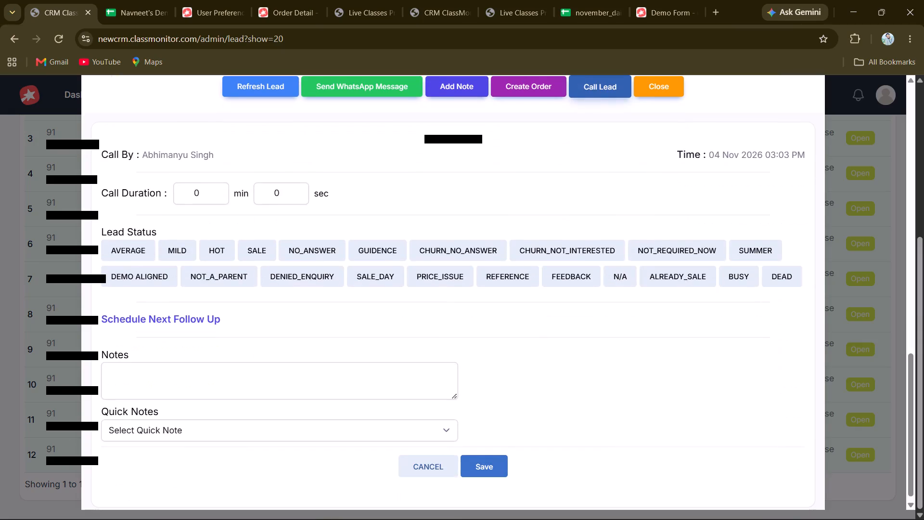
{"action": "left_click", "coordinate": [680, 260]}
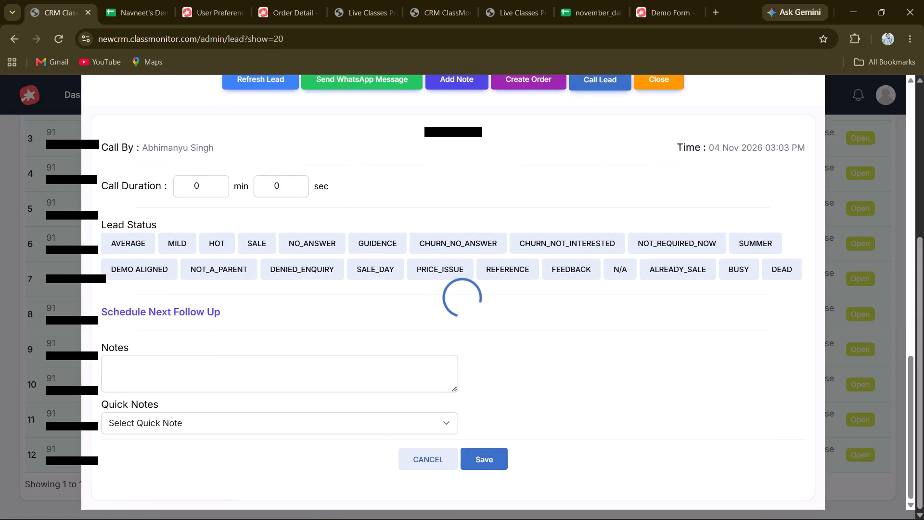
{"action": "left_click", "coordinate": [282, 192]}
{"action": "key", "text": "BackSpace"}
{"action": "type", "text": "35"}
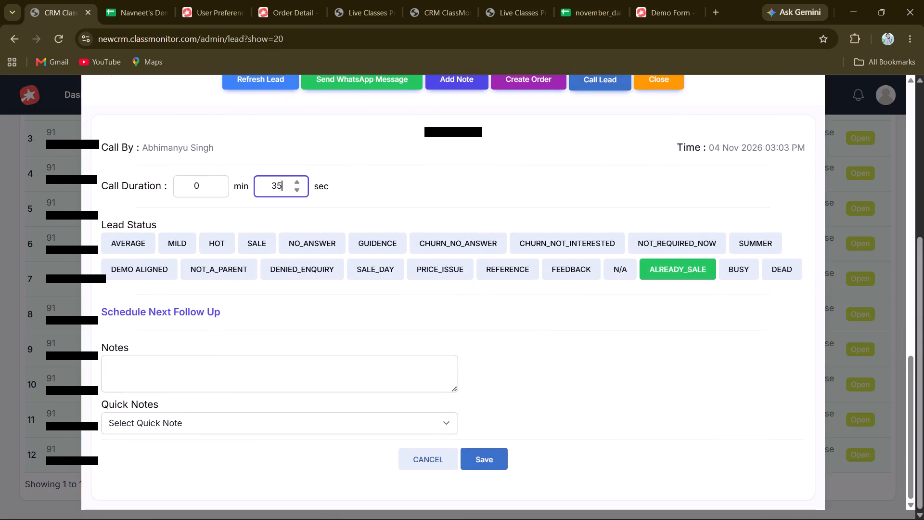
{"action": "left_click", "coordinate": [233, 379]}
{"action": "type", "text": "call back and said not intersted"}
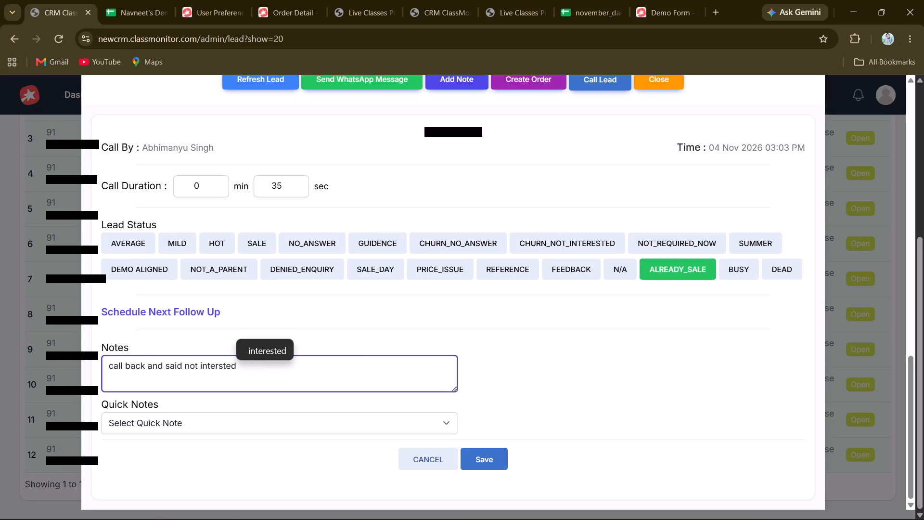
{"action": "left_click", "coordinate": [262, 353]}
{"action": "left_click", "coordinate": [473, 459]}
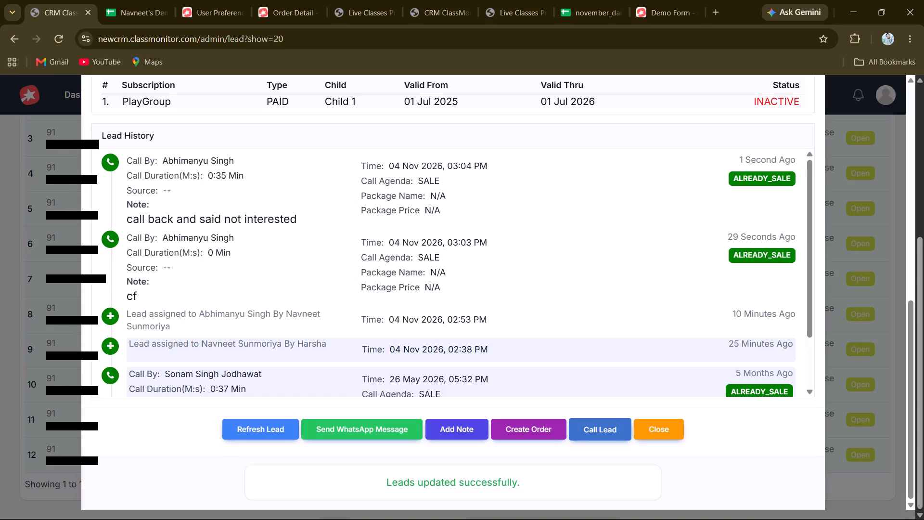
{"action": "left_click", "coordinate": [674, 427]}
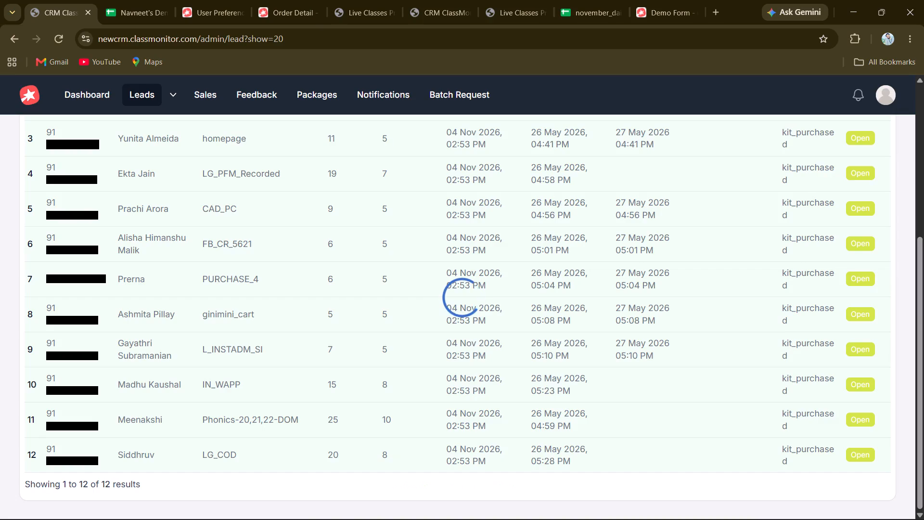
Open the first lead in the list, from source Repitch_Nursery_April_2024, and review its subscriptions and call history.
{"action": "scroll", "coordinate": [577, 362], "scroll_direction": "up", "scroll_amount": 8}
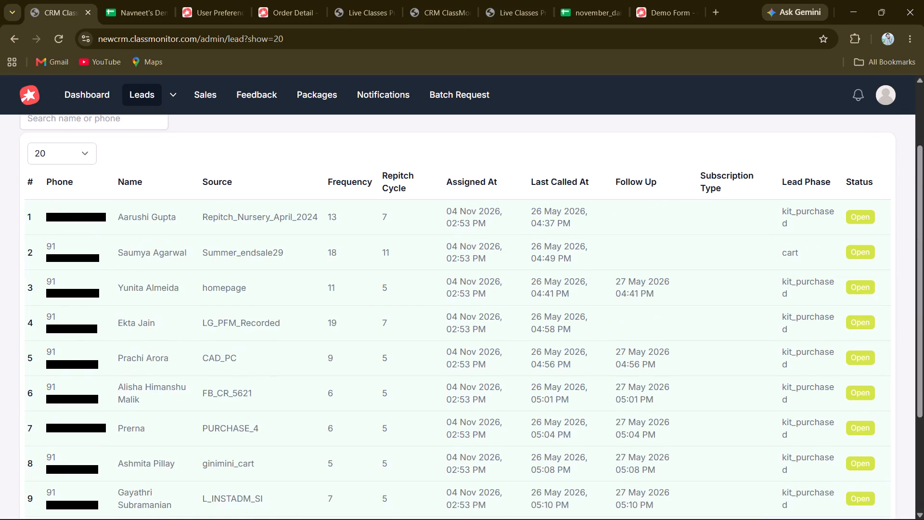
{"action": "scroll", "coordinate": [577, 362], "scroll_direction": "down", "scroll_amount": 11}
{"action": "scroll", "coordinate": [577, 362], "scroll_direction": "up", "scroll_amount": 8}
{"action": "left_click", "coordinate": [251, 314]}
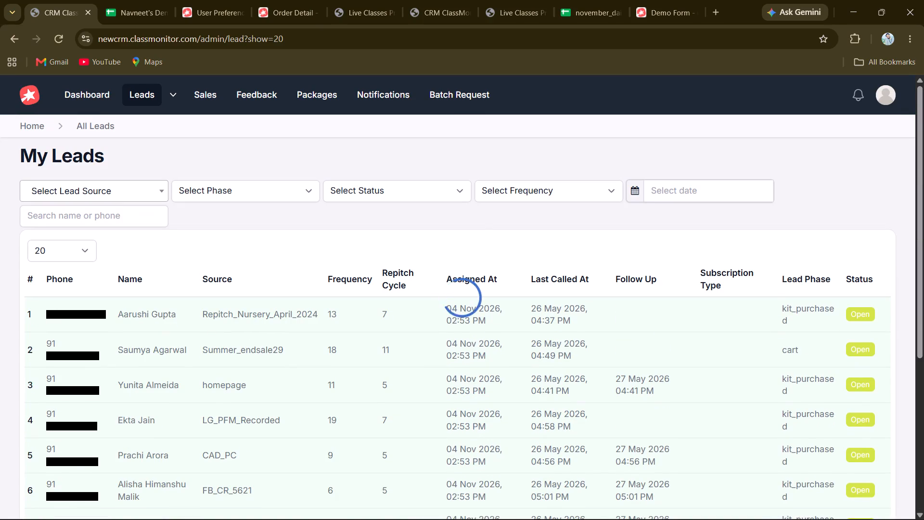
{"action": "scroll", "coordinate": [251, 314], "scroll_direction": "down", "scroll_amount": 9}
{"action": "scroll", "coordinate": [251, 314], "scroll_direction": "up", "scroll_amount": 6}
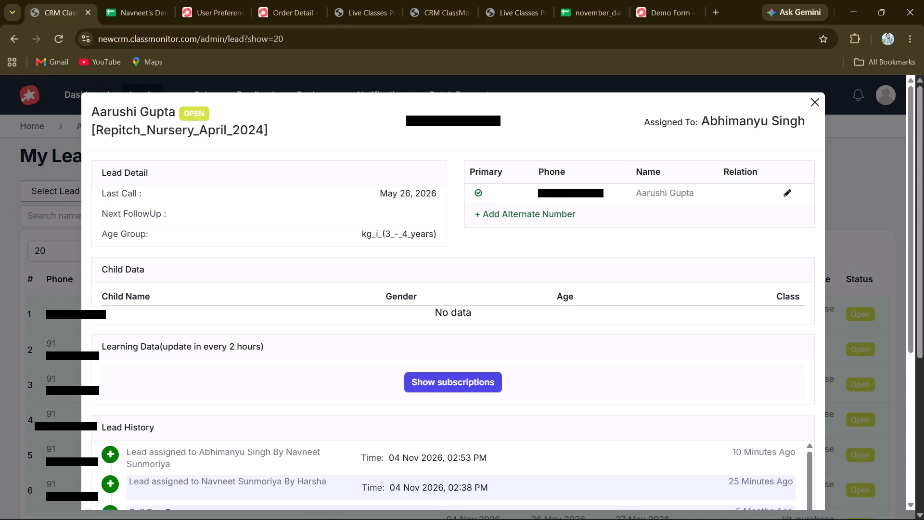
{"action": "scroll", "coordinate": [251, 314], "scroll_direction": "down", "scroll_amount": 6}
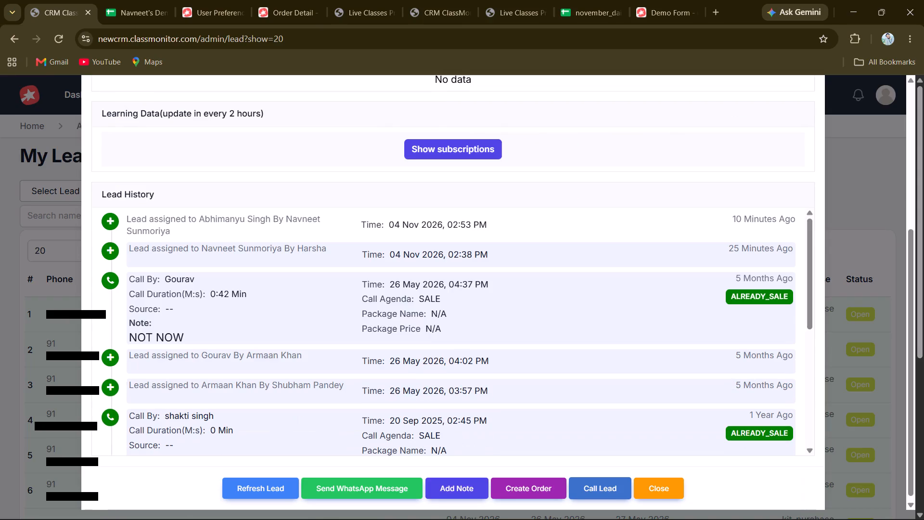
{"action": "scroll", "coordinate": [251, 314], "scroll_direction": "up", "scroll_amount": 6}
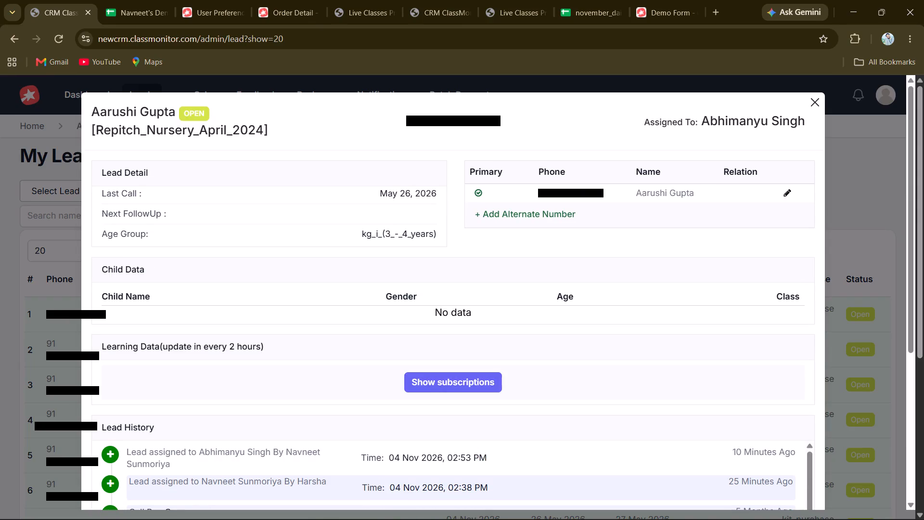
{"action": "left_click", "coordinate": [474, 385]}
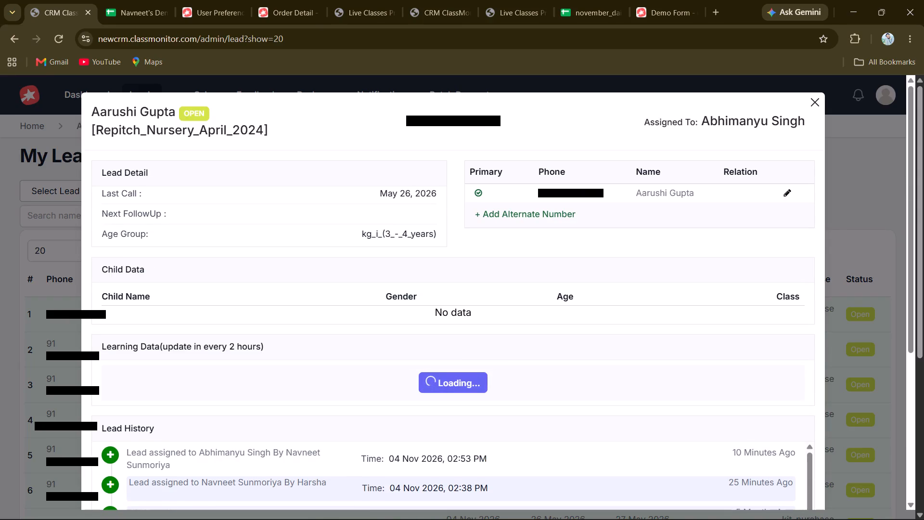
{"action": "scroll", "coordinate": [406, 338], "scroll_direction": "down", "scroll_amount": 5}
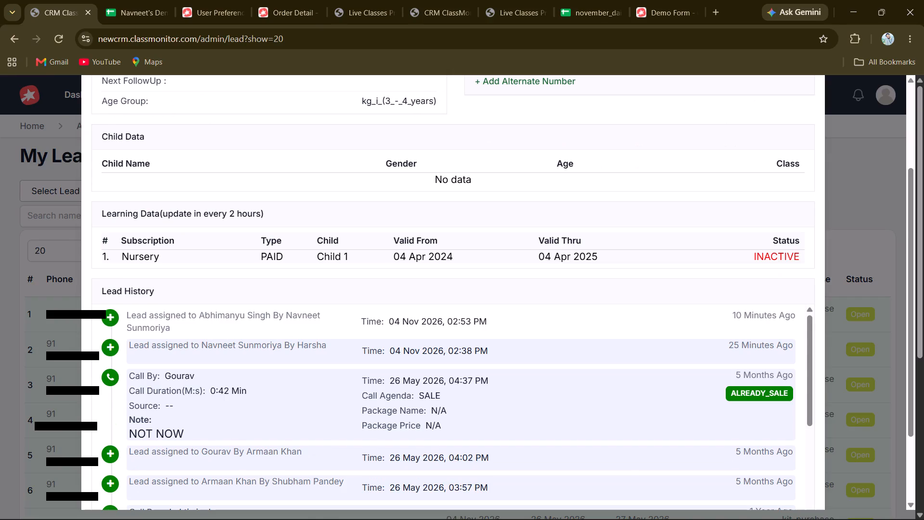
{"action": "scroll", "coordinate": [406, 338], "scroll_direction": "down", "scroll_amount": 2}
{"action": "scroll", "coordinate": [478, 352], "scroll_direction": "up", "scroll_amount": 6}
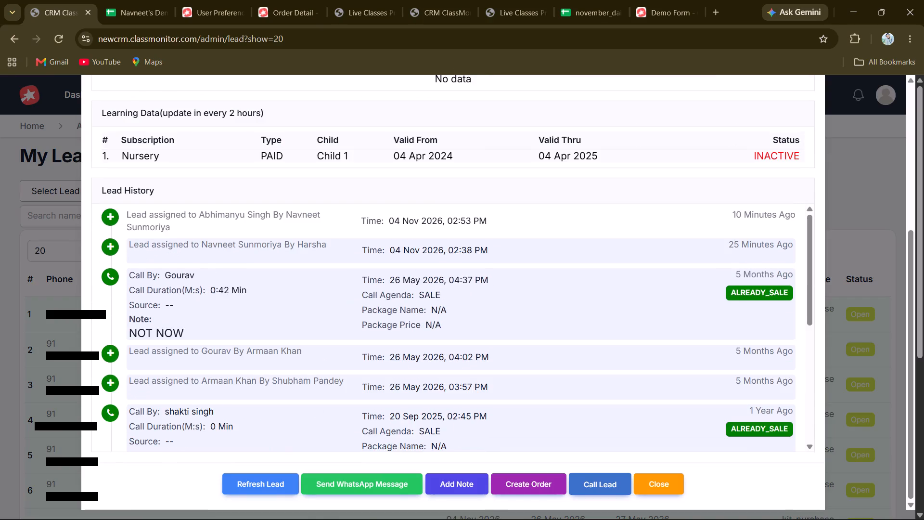
{"action": "scroll", "coordinate": [478, 352], "scroll_direction": "up", "scroll_amount": 4}
{"action": "scroll", "coordinate": [478, 352], "scroll_direction": "down", "scroll_amount": 7}
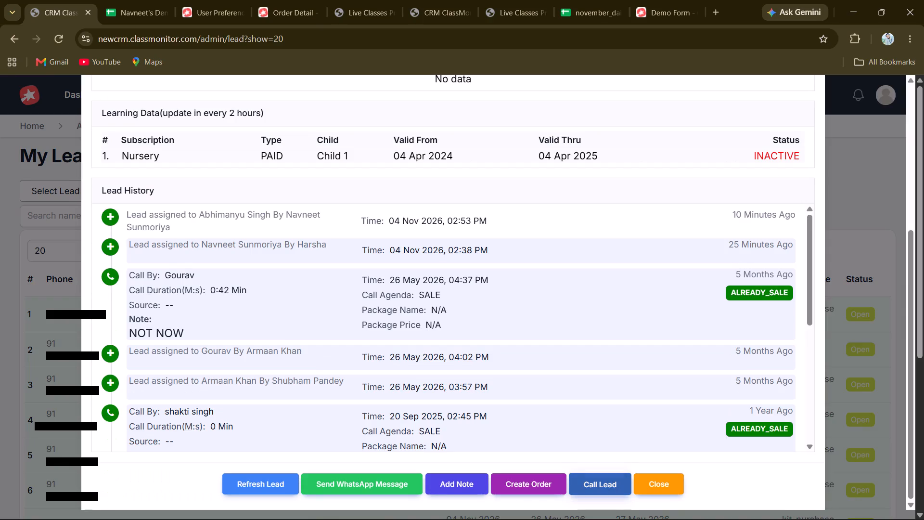
Log a call with status ALREADY_SALE, duration 25 seconds and note "no need", save it and close the lead.
{"action": "left_click", "coordinate": [589, 487]}
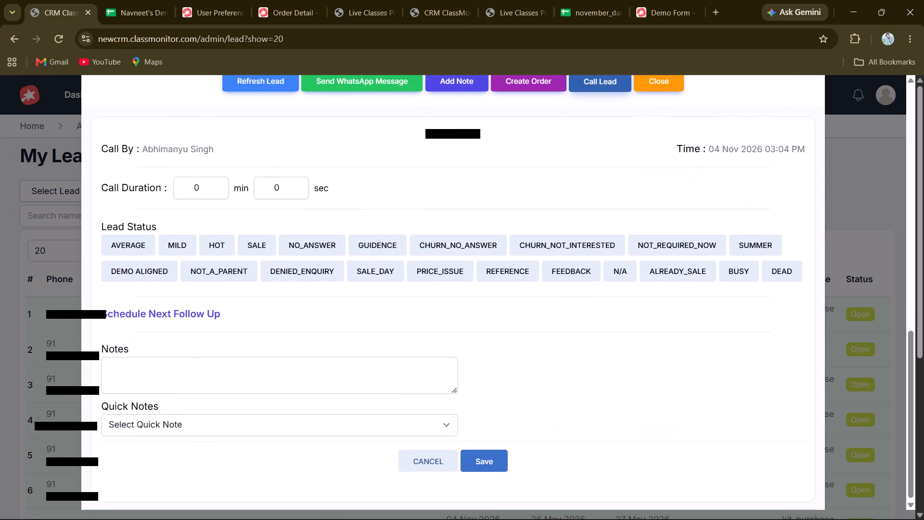
{"action": "left_click", "coordinate": [663, 281]}
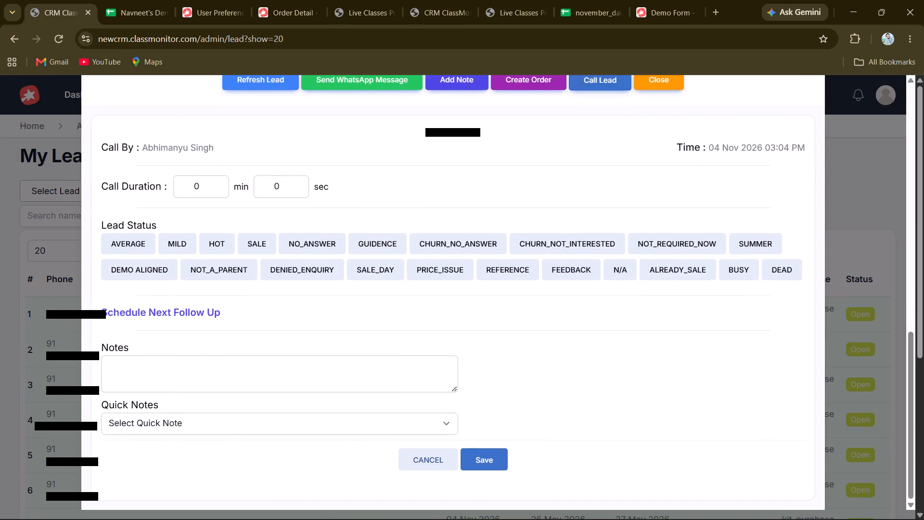
{"action": "left_click", "coordinate": [658, 274]}
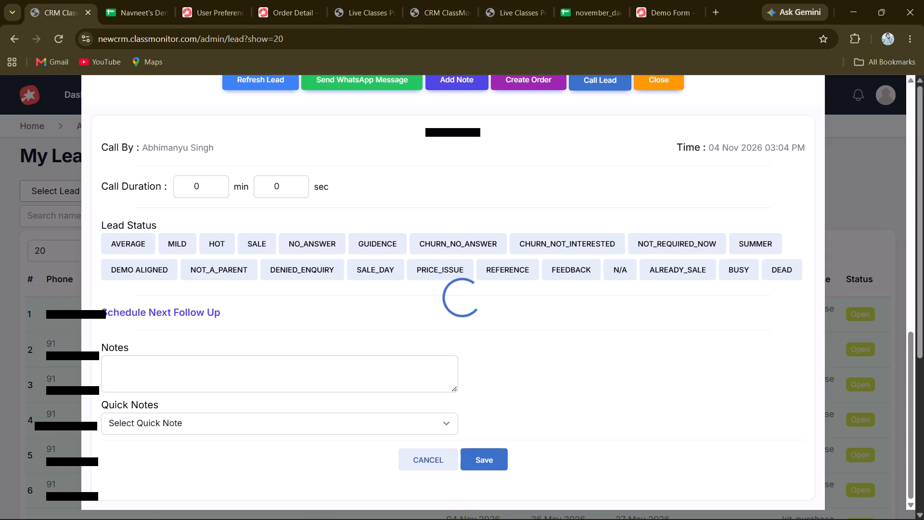
{"action": "left_click", "coordinate": [284, 186]}
{"action": "key", "text": "BackSpace"}
{"action": "type", "text": "25"}
{"action": "left_click", "coordinate": [248, 374]}
{"action": "type", "text": "no need"}
{"action": "key", "text": "space"}
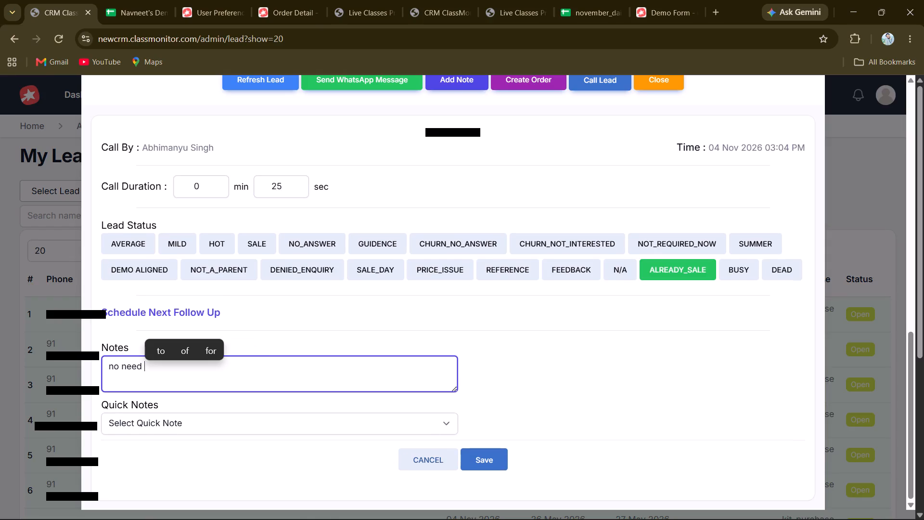
{"action": "left_click", "coordinate": [488, 457]}
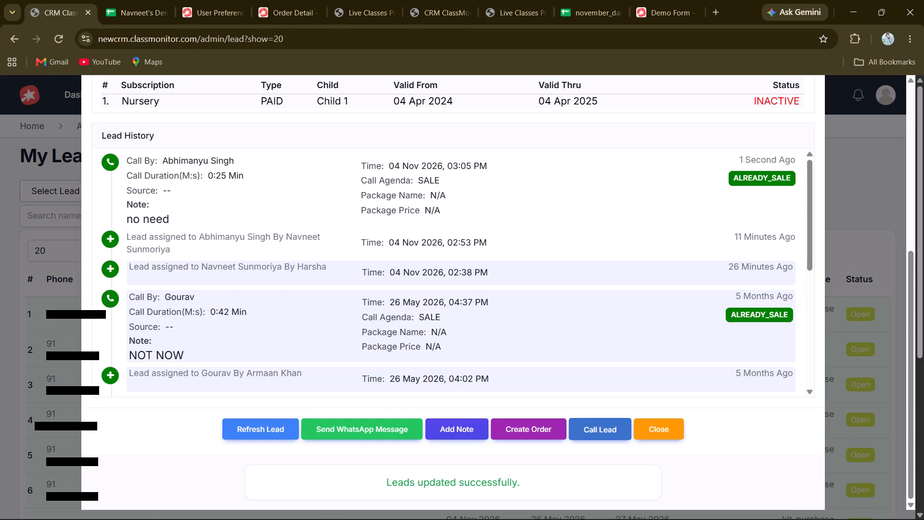
{"action": "left_click", "coordinate": [662, 427]}
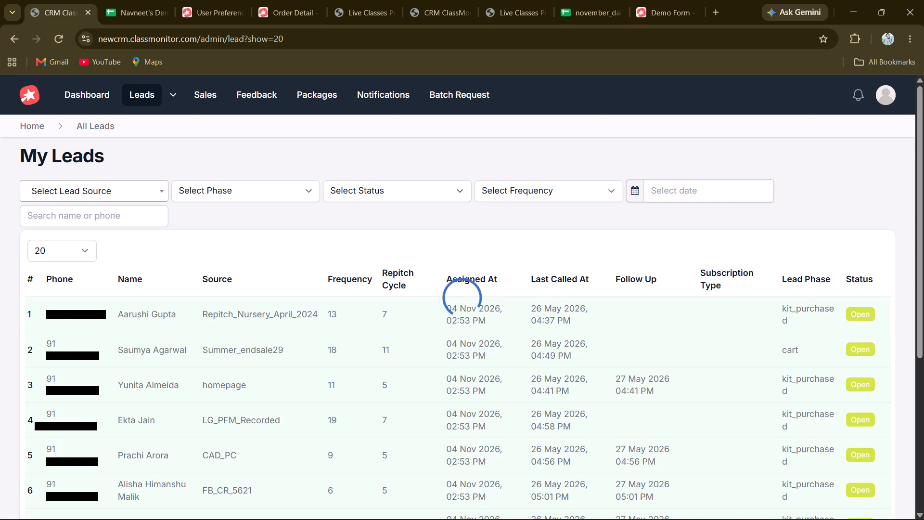
Open the first lead in the list, from source Summer_endsale29, and review its call history and subscriptions.
{"action": "scroll", "coordinate": [477, 416], "scroll_direction": "down", "scroll_amount": 7}
{"action": "scroll", "coordinate": [477, 416], "scroll_direction": "up", "scroll_amount": 10}
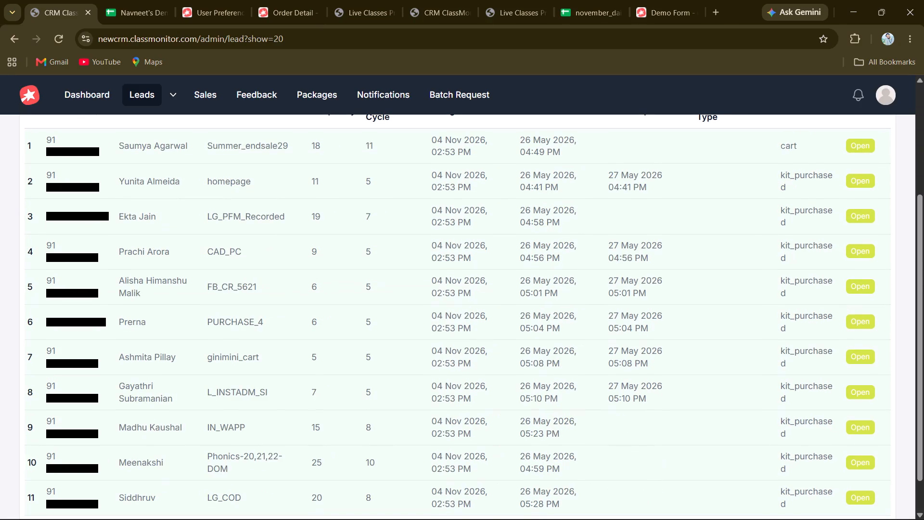
{"action": "left_click", "coordinate": [259, 316]}
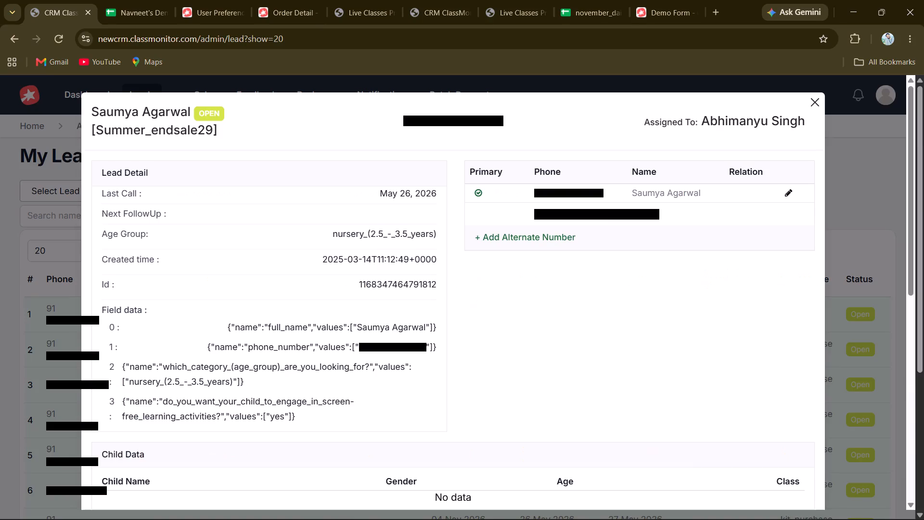
{"action": "scroll", "coordinate": [259, 316], "scroll_direction": "down", "scroll_amount": 9}
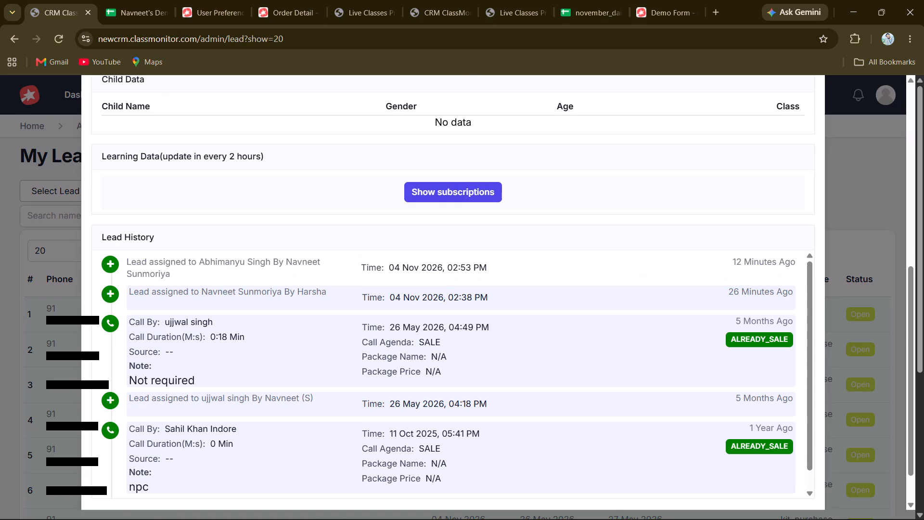
{"action": "scroll", "coordinate": [392, 348], "scroll_direction": "down", "scroll_amount": 11}
{"action": "scroll", "coordinate": [392, 348], "scroll_direction": "up", "scroll_amount": 14}
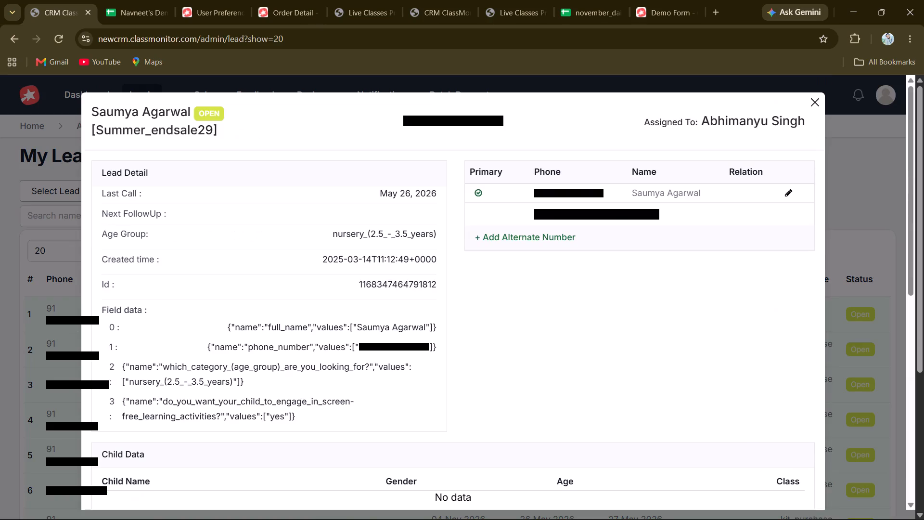
{"action": "scroll", "coordinate": [437, 336], "scroll_direction": "down", "scroll_amount": 2}
{"action": "left_click", "coordinate": [452, 382]}
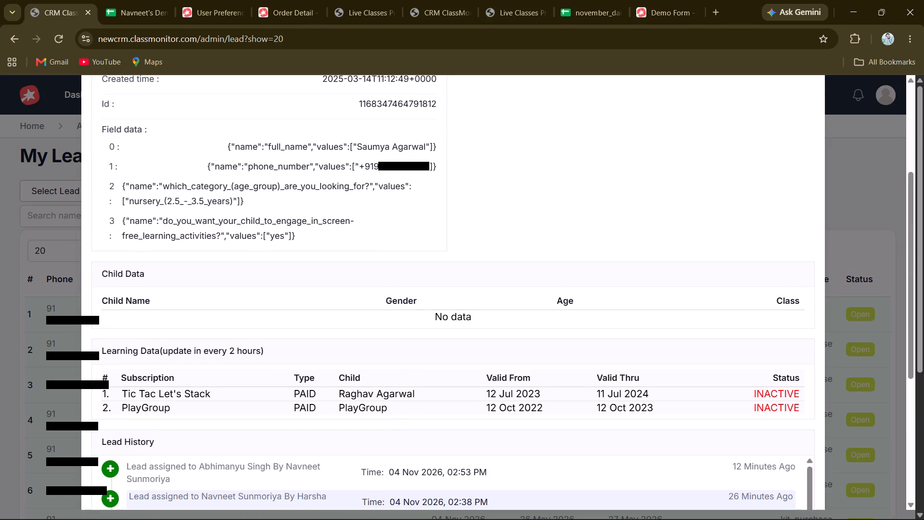
Log a call on the Summer_endsale29 lead with status ALREADY_SALE, duration 35 seconds and note "no need", save it and close the lead.
{"action": "scroll", "coordinate": [452, 382], "scroll_direction": "up", "scroll_amount": 5}
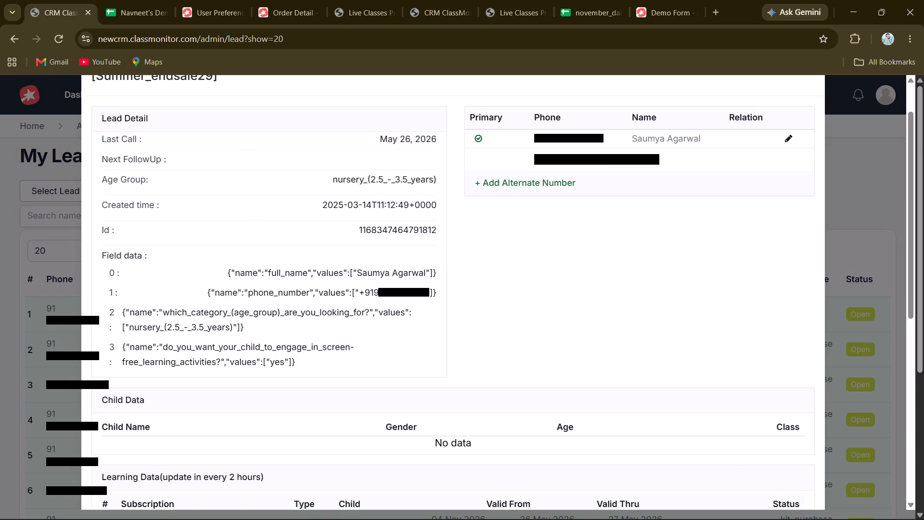
{"action": "scroll", "coordinate": [452, 382], "scroll_direction": "down", "scroll_amount": 9}
{"action": "left_click", "coordinate": [598, 477]}
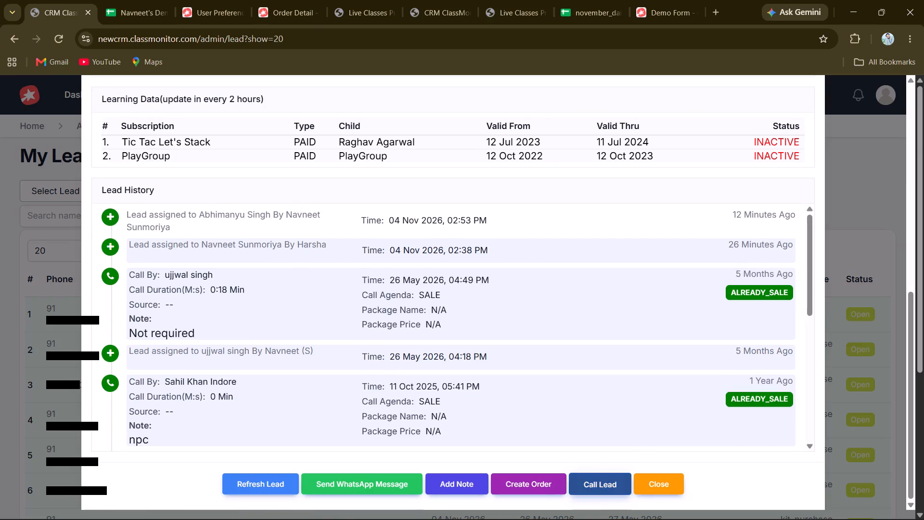
{"action": "scroll", "coordinate": [598, 477], "scroll_direction": "down", "scroll_amount": 5}
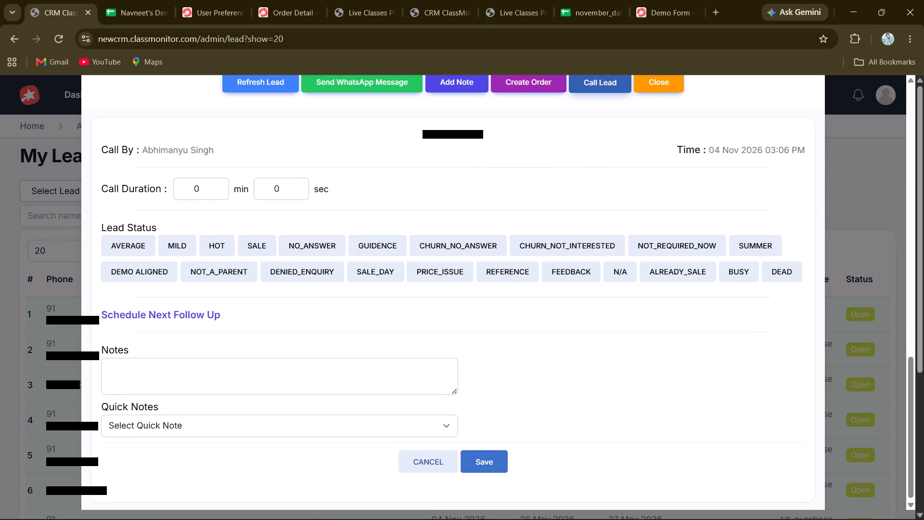
{"action": "left_click", "coordinate": [675, 275]}
{"action": "left_click", "coordinate": [289, 182]}
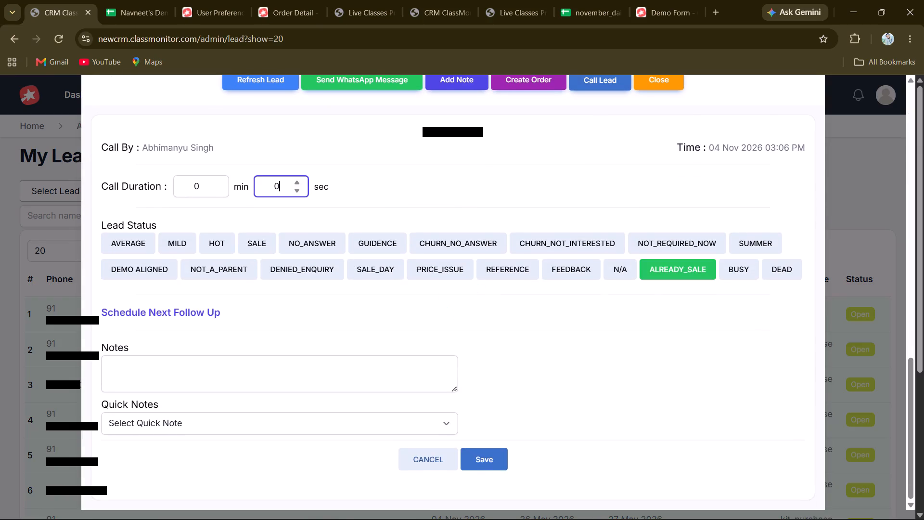
{"action": "key", "text": "BackSpace"}
{"action": "type", "text": "35"}
{"action": "left_click", "coordinate": [273, 388]}
{"action": "type", "text": "no need"}
{"action": "key", "text": "space"}
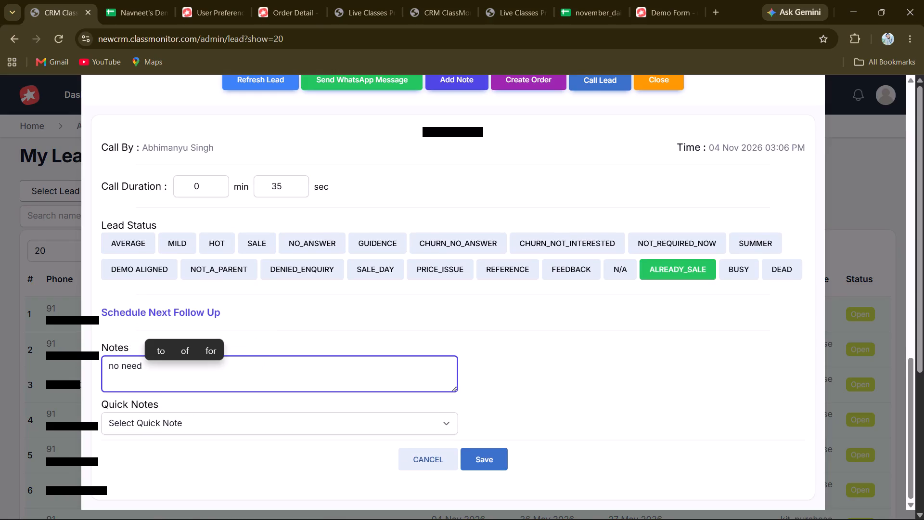
{"action": "left_click", "coordinate": [505, 460]}
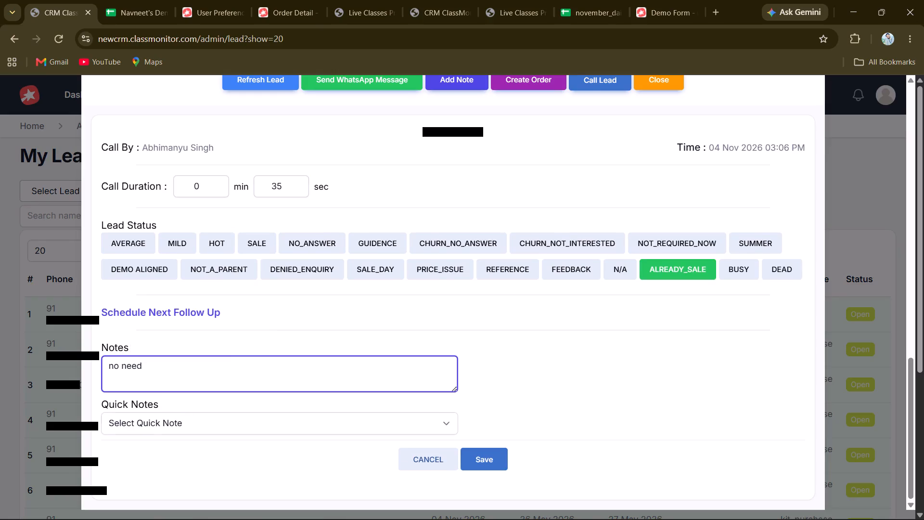
{"action": "left_click", "coordinate": [668, 429]}
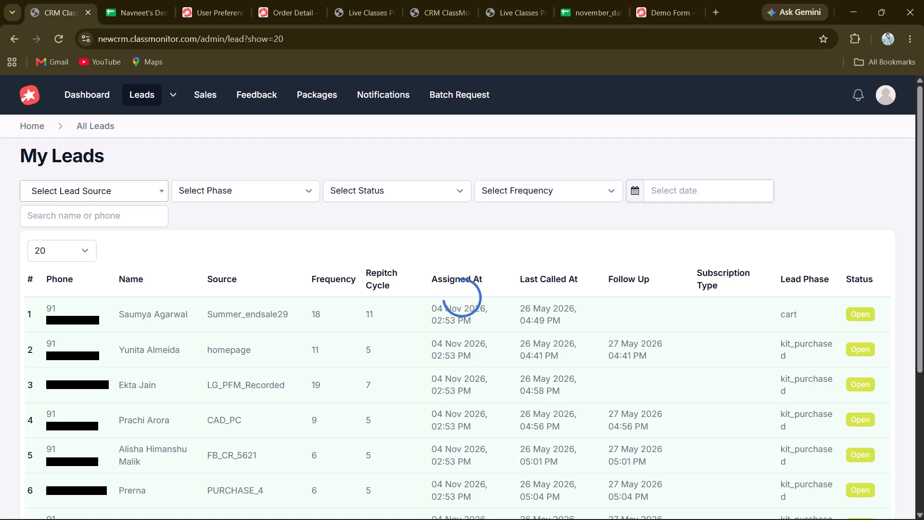
Open the lead from source homepage, log a call with status ALREADY_SALE and note "switch off", save it and close the lead.
{"action": "left_click", "coordinate": [242, 319]}
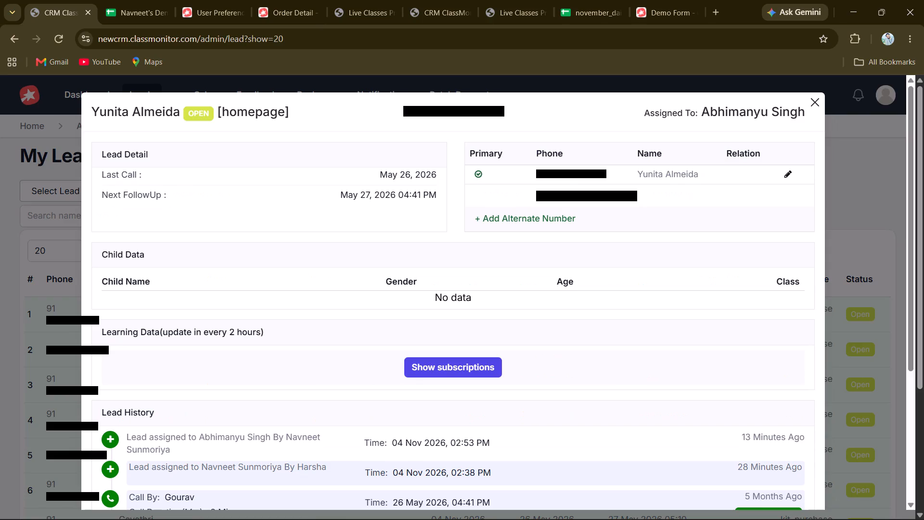
{"action": "scroll", "coordinate": [242, 319], "scroll_direction": "down", "scroll_amount": 12}
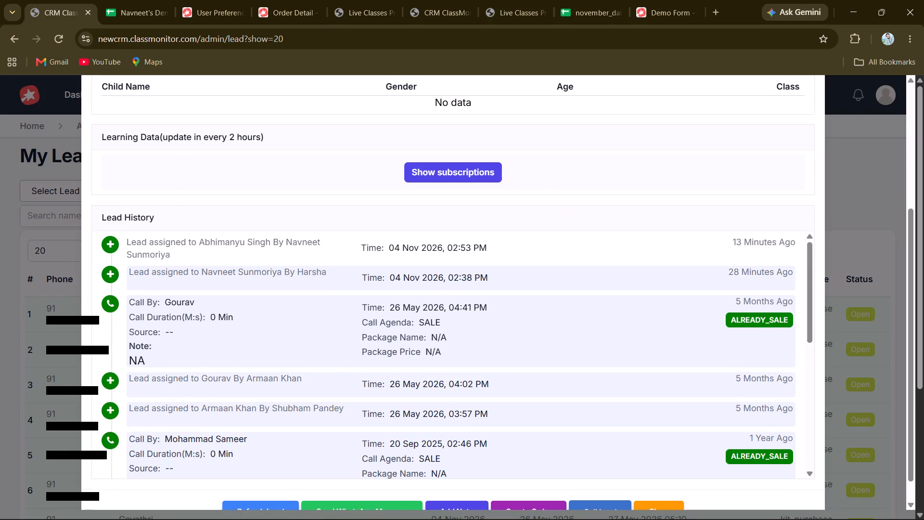
{"action": "left_click", "coordinate": [603, 502]}
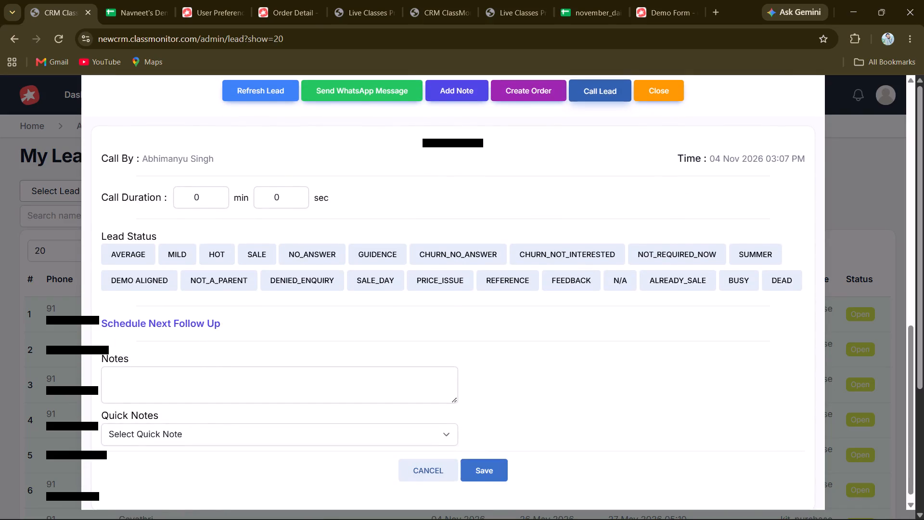
{"action": "left_click", "coordinate": [677, 271]}
{"action": "left_click", "coordinate": [385, 377]}
{"action": "type", "text": "switch off"}
{"action": "key", "text": "space"}
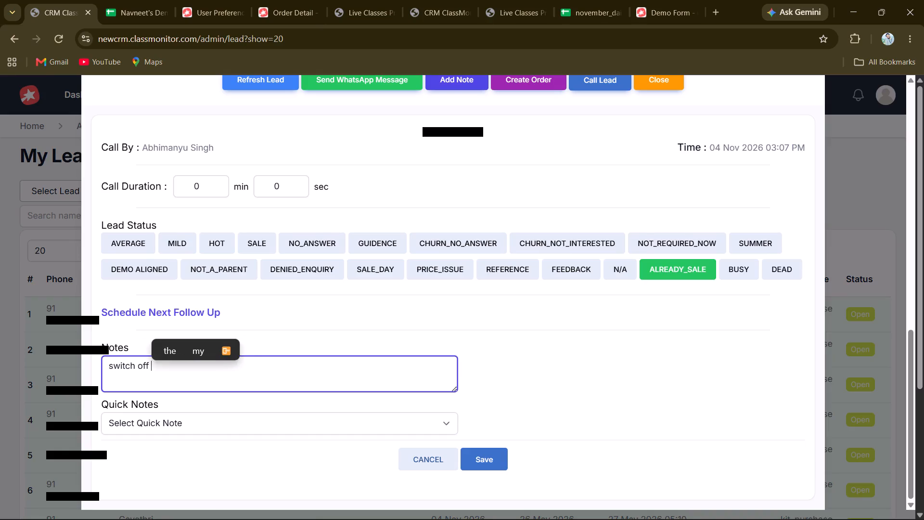
{"action": "left_click", "coordinate": [484, 453]}
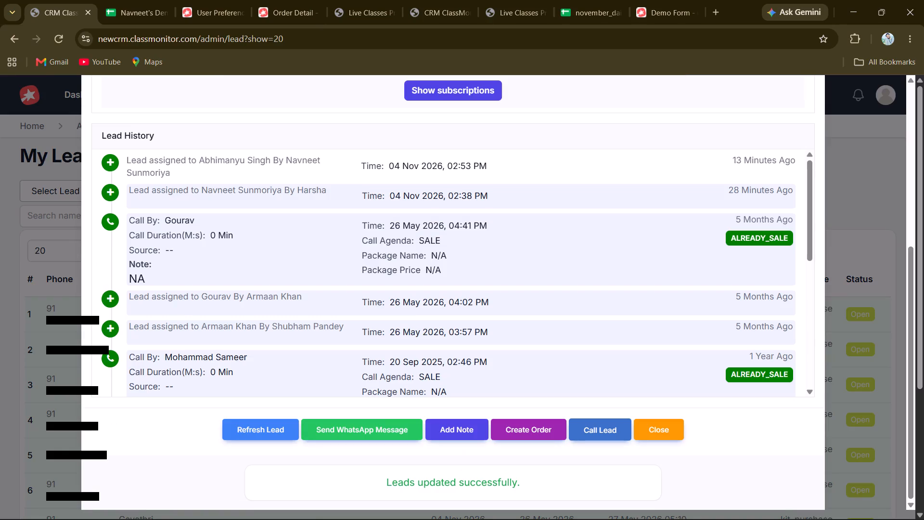
{"action": "left_click", "coordinate": [657, 435]}
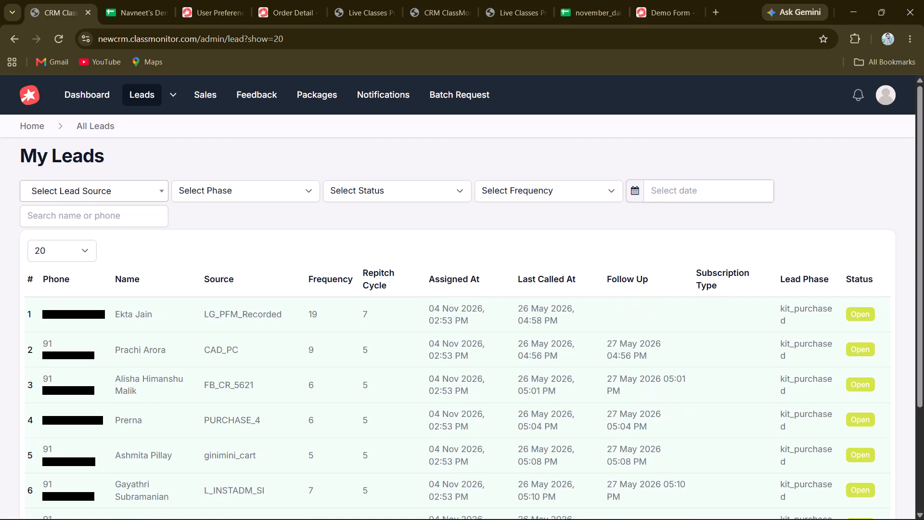
Open the first lead in the list, from source LG_PFM_Recorded.
{"action": "scroll", "coordinate": [484, 406], "scroll_direction": "down", "scroll_amount": 6}
{"action": "scroll", "coordinate": [484, 406], "scroll_direction": "up", "scroll_amount": 5}
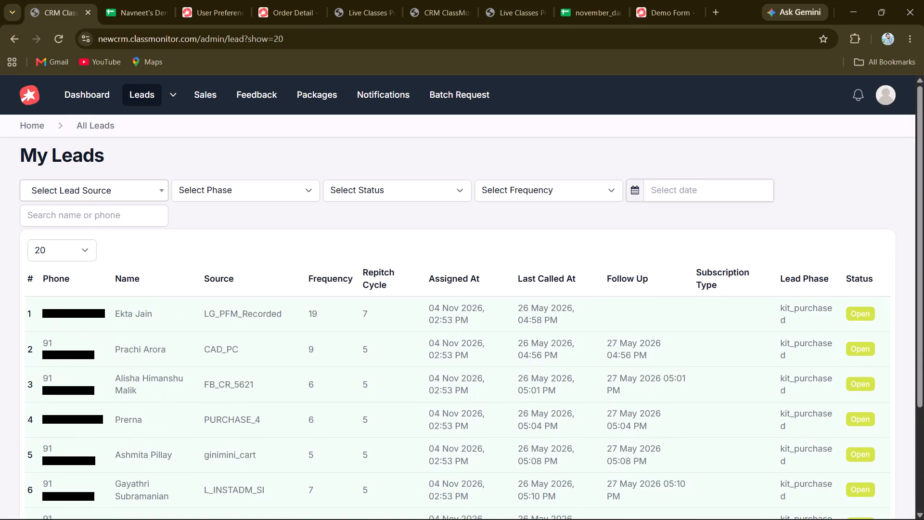
{"action": "left_click", "coordinate": [283, 313]}
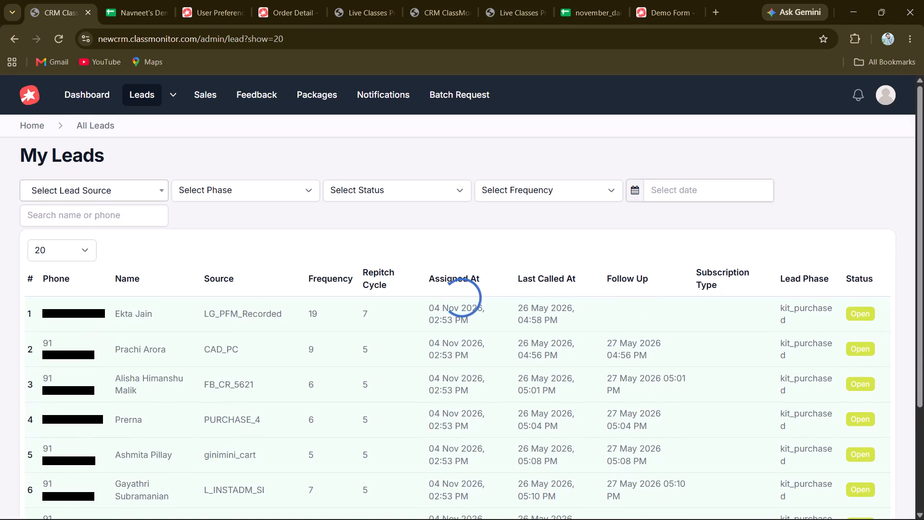
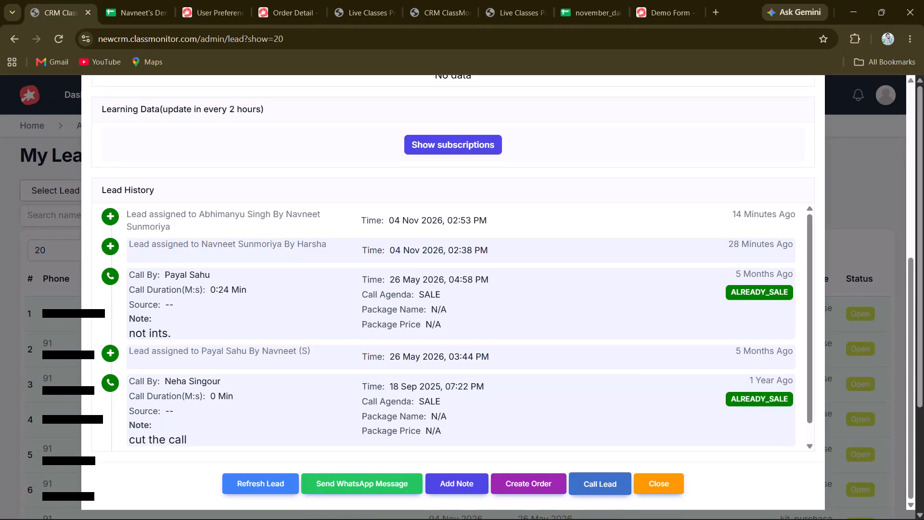
Log a call on the LG_PFM_Recorded lead with status ALREADY_SALE, follow-up in 4 hours and note "npc", save it and close the lead.
{"action": "left_click", "coordinate": [614, 478]}
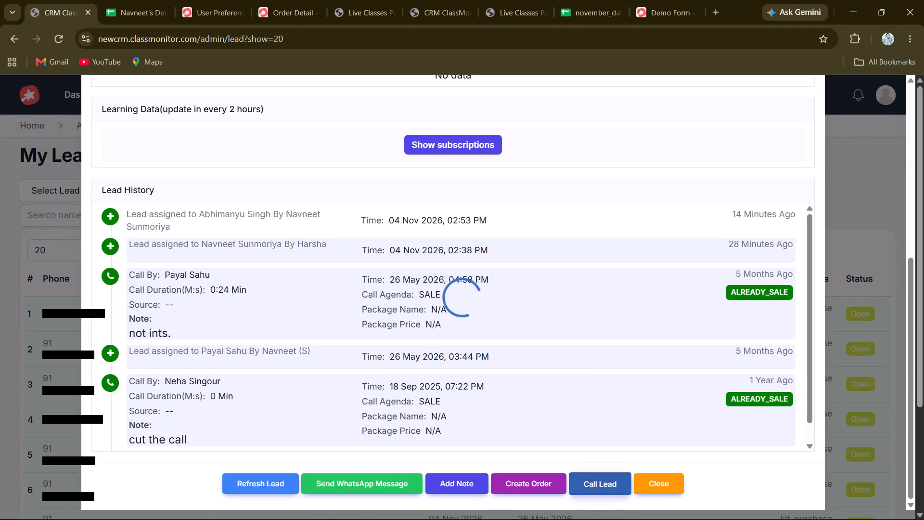
{"action": "scroll", "coordinate": [614, 478], "scroll_direction": "down", "scroll_amount": 3}
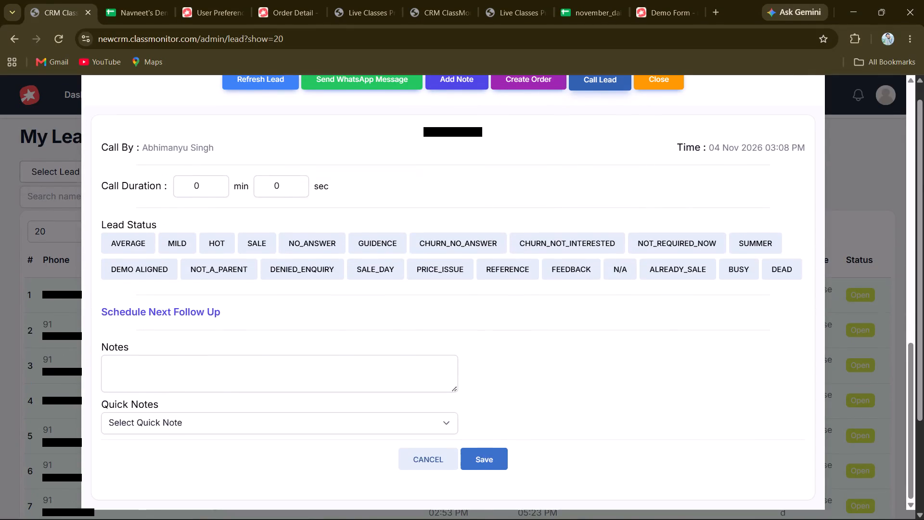
{"action": "left_click", "coordinate": [661, 267]}
{"action": "left_click", "coordinate": [172, 306]}
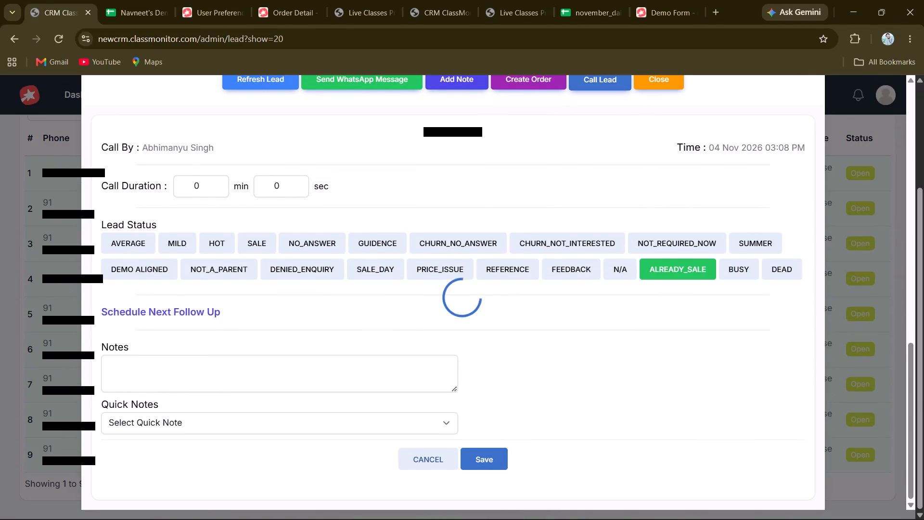
{"action": "left_click", "coordinate": [230, 353]}
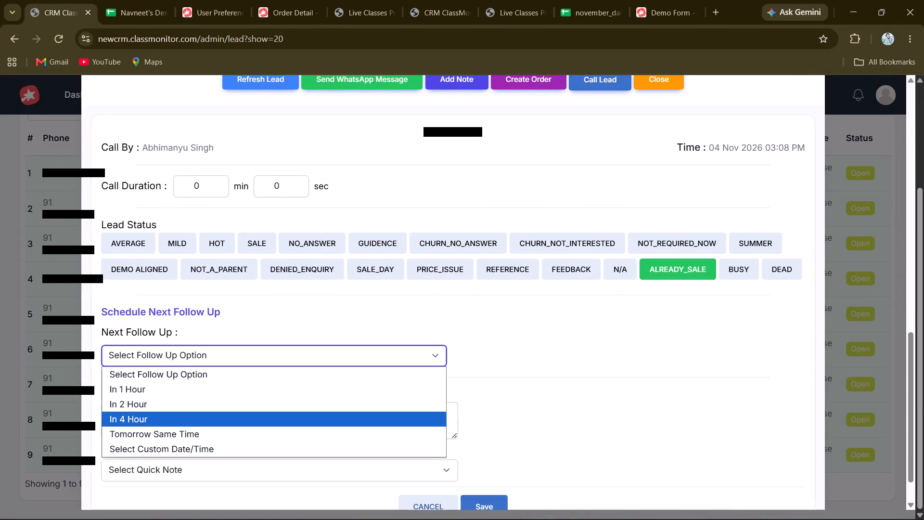
{"action": "left_click", "coordinate": [167, 416]}
{"action": "left_click", "coordinate": [196, 411]}
{"action": "type", "text": "npc"}
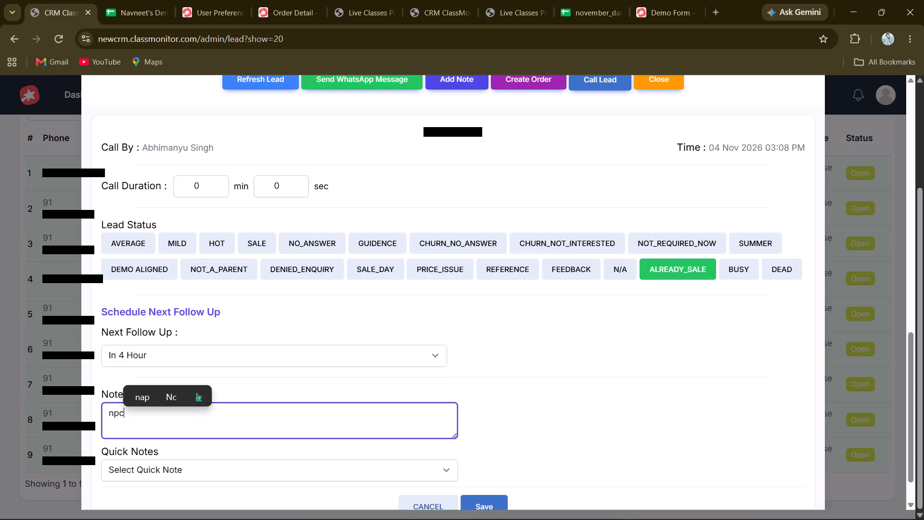
{"action": "scroll", "coordinate": [362, 438], "scroll_direction": "down", "scroll_amount": 5}
{"action": "left_click", "coordinate": [491, 459]}
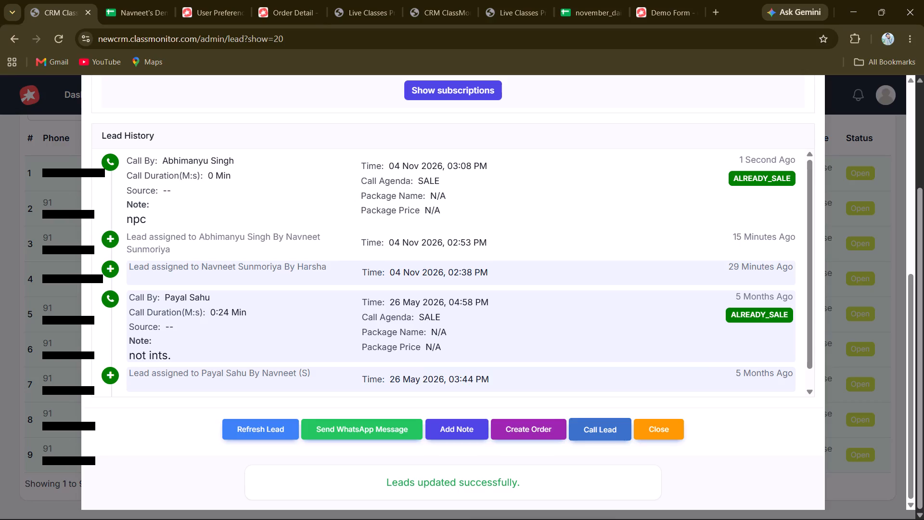
{"action": "left_click", "coordinate": [670, 429]}
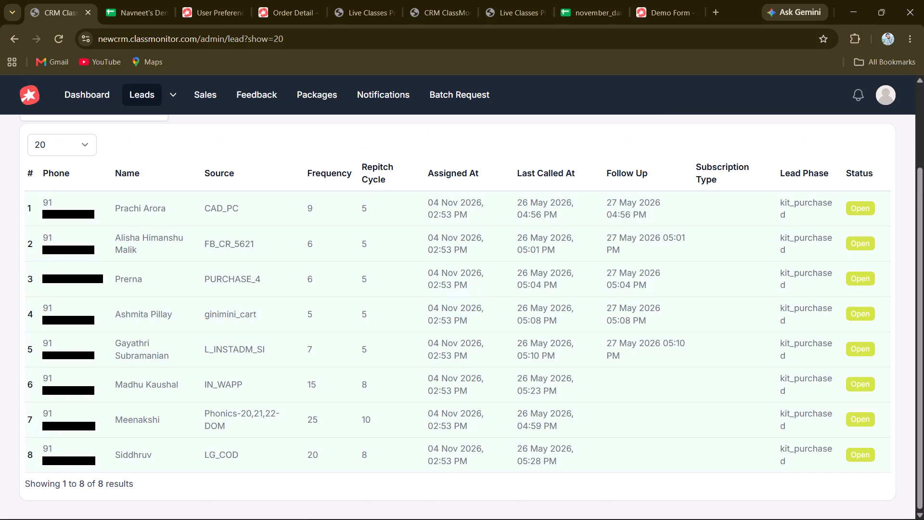
Open the first lead in the list, from source CAD_PC, and review its subscriptions and lead history.
{"action": "left_click", "coordinate": [264, 209]}
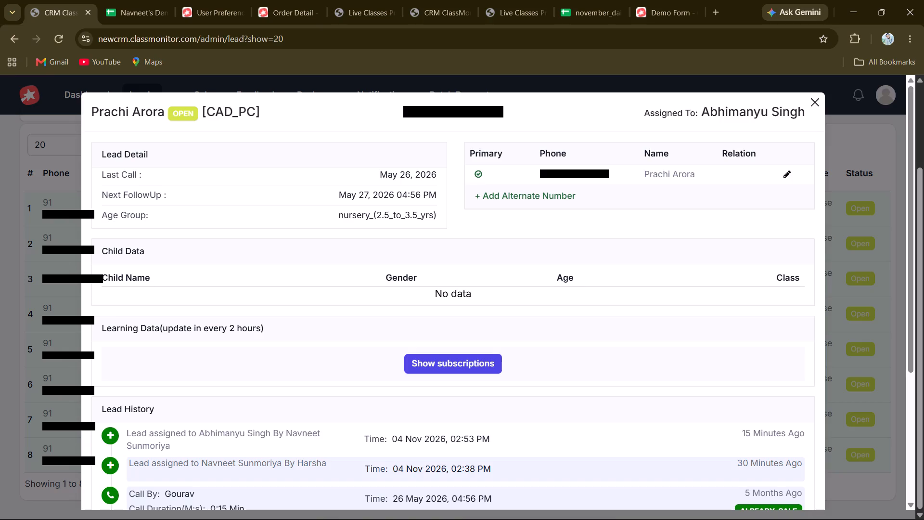
{"action": "scroll", "coordinate": [264, 209], "scroll_direction": "down", "scroll_amount": 2}
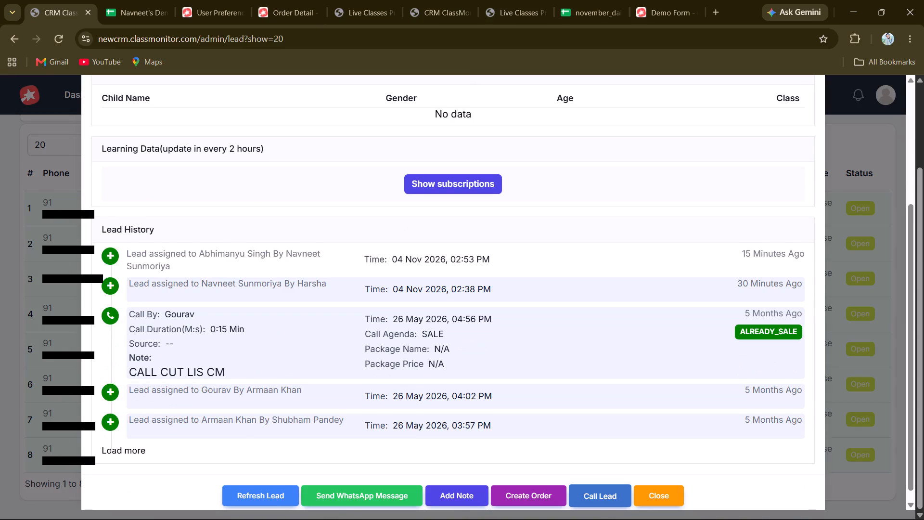
{"action": "left_click", "coordinate": [433, 185]}
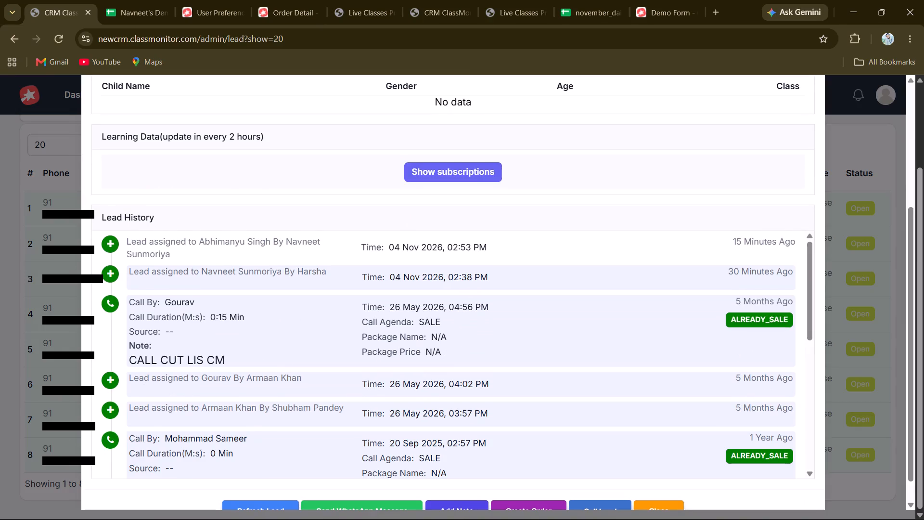
{"action": "left_click", "coordinate": [418, 169]}
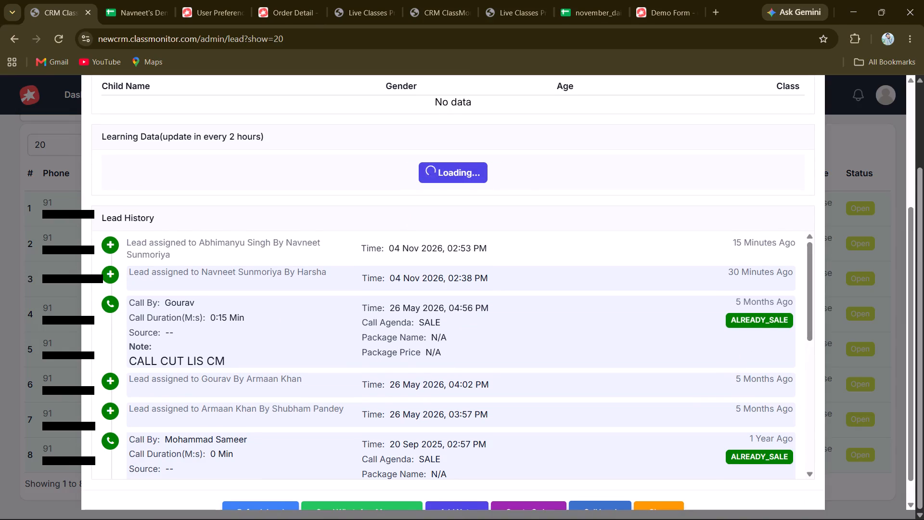
{"action": "scroll", "coordinate": [418, 169], "scroll_direction": "up", "scroll_amount": 5}
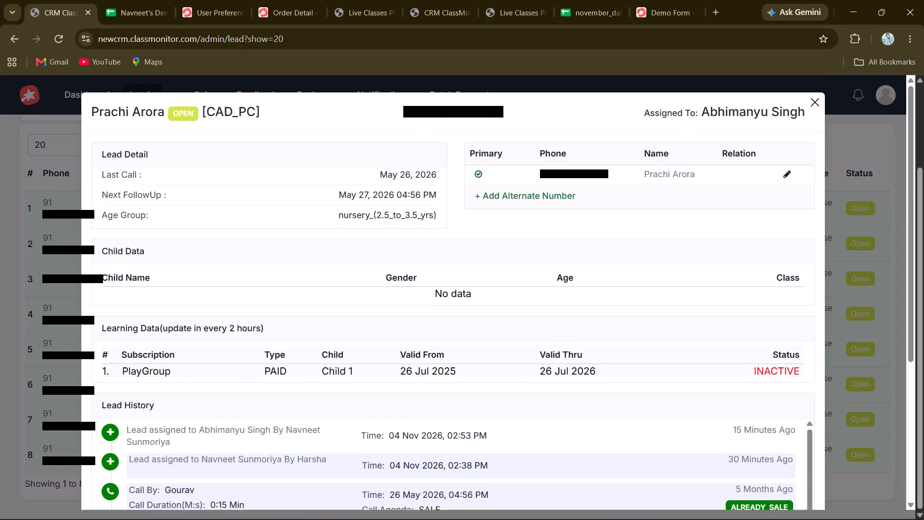
{"action": "scroll", "coordinate": [418, 169], "scroll_direction": "down", "scroll_amount": 5}
{"action": "scroll", "coordinate": [484, 298], "scroll_direction": "down", "scroll_amount": 3}
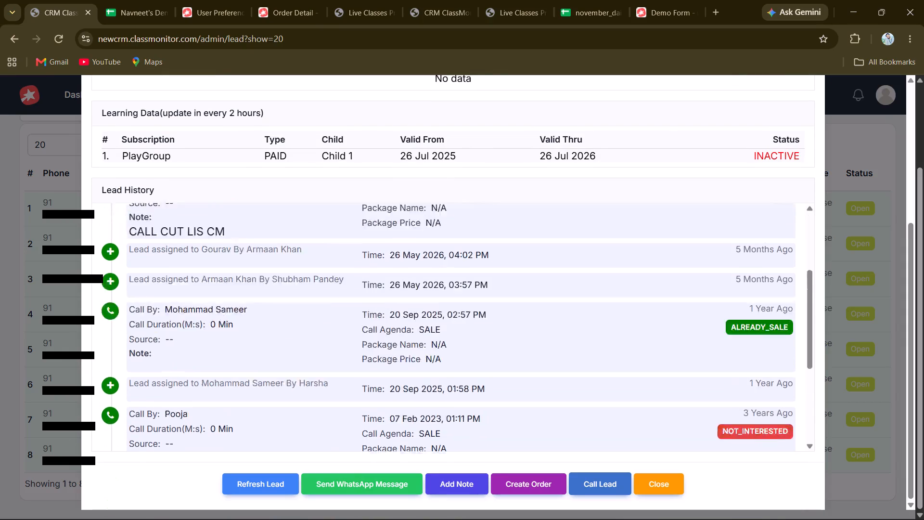
Log a 25-second call on the CAD_PC lead with status ALREADY_SALE, note "call after 1 hour" and follow-up in 4 hours, save it and close the lead.
{"action": "left_click", "coordinate": [594, 484]}
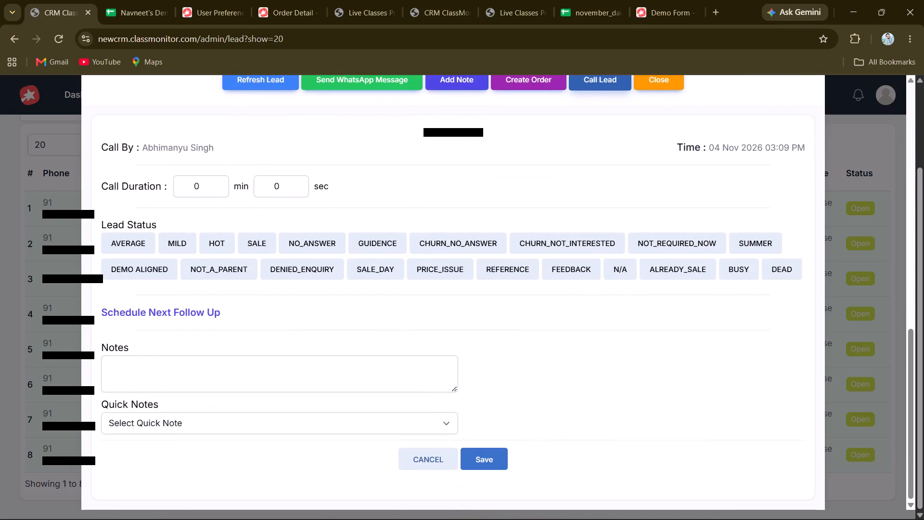
{"action": "left_click", "coordinate": [672, 275]}
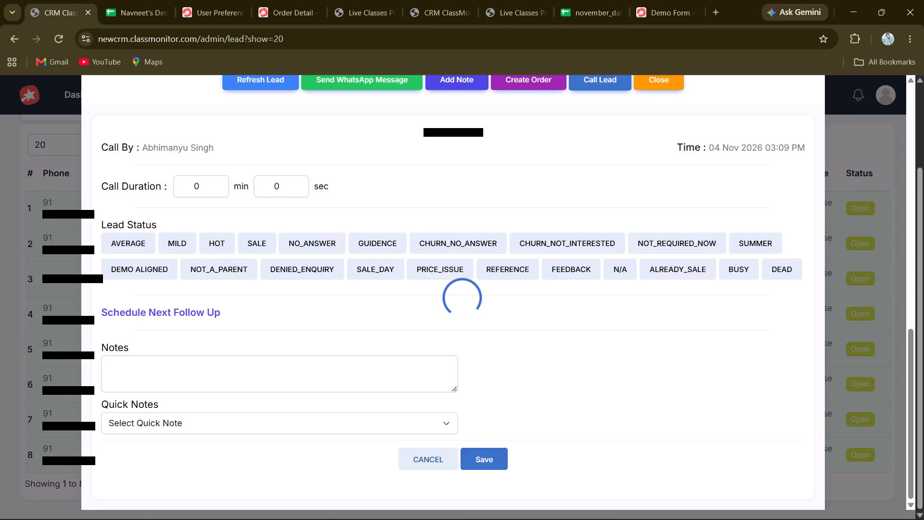
{"action": "left_click", "coordinate": [230, 360]}
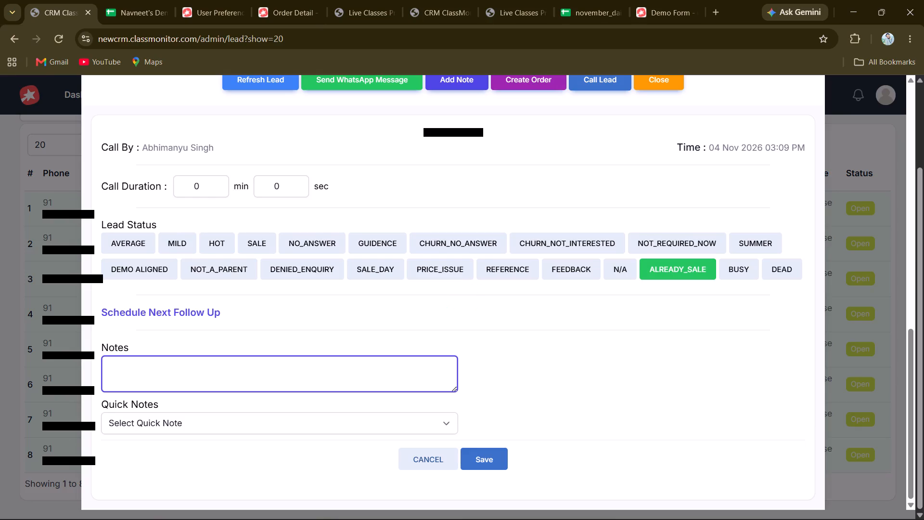
{"action": "type", "text": "call"}
{"action": "key", "text": "space"}
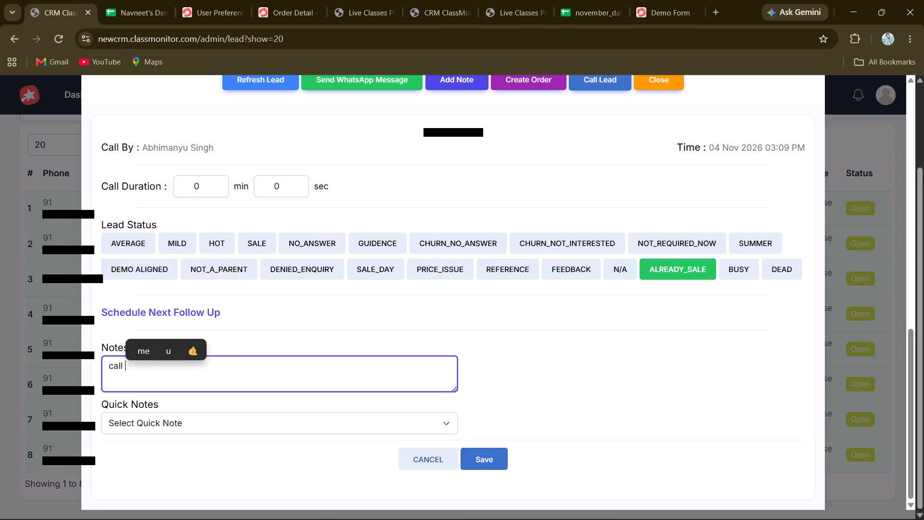
{"action": "type", "text": "after 1 hour"}
{"action": "key", "text": "space"}
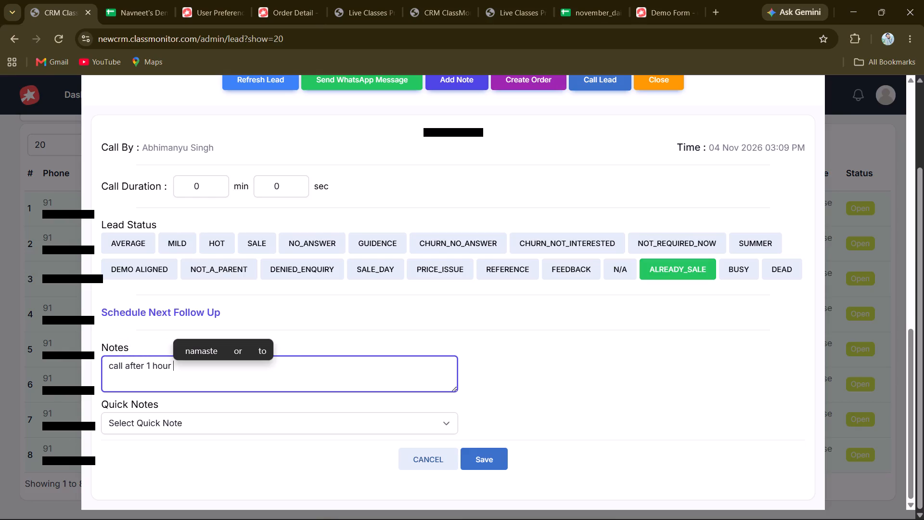
{"action": "left_click", "coordinate": [289, 180]}
{"action": "key", "text": "BackSpace"}
{"action": "type", "text": "25"}
{"action": "left_click", "coordinate": [161, 309]}
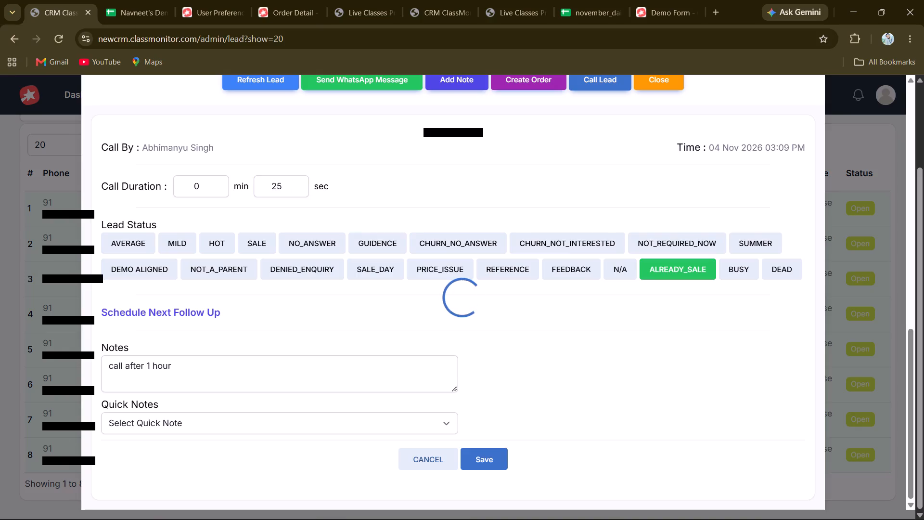
{"action": "left_click", "coordinate": [263, 359]}
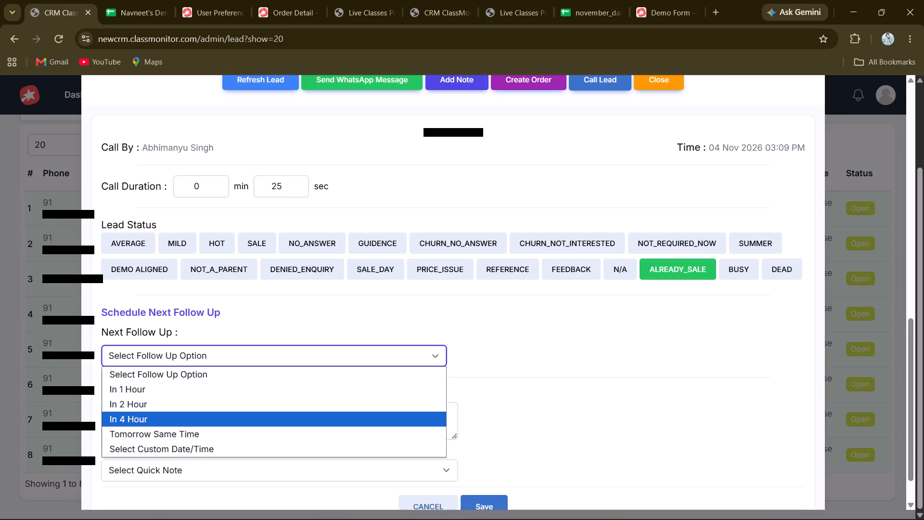
{"action": "left_click", "coordinate": [209, 420]}
{"action": "scroll", "coordinate": [408, 310], "scroll_direction": "up", "scroll_amount": 8}
{"action": "scroll", "coordinate": [408, 310], "scroll_direction": "down", "scroll_amount": 11}
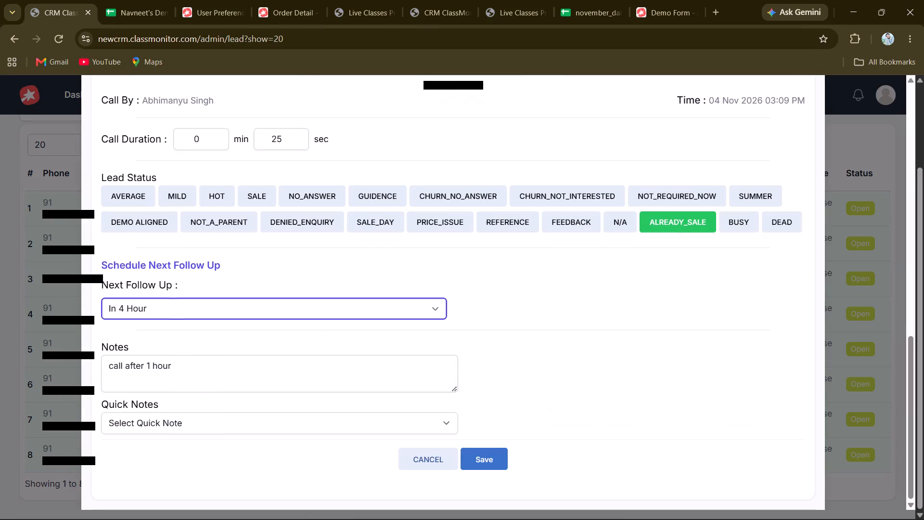
{"action": "left_click", "coordinate": [488, 450]}
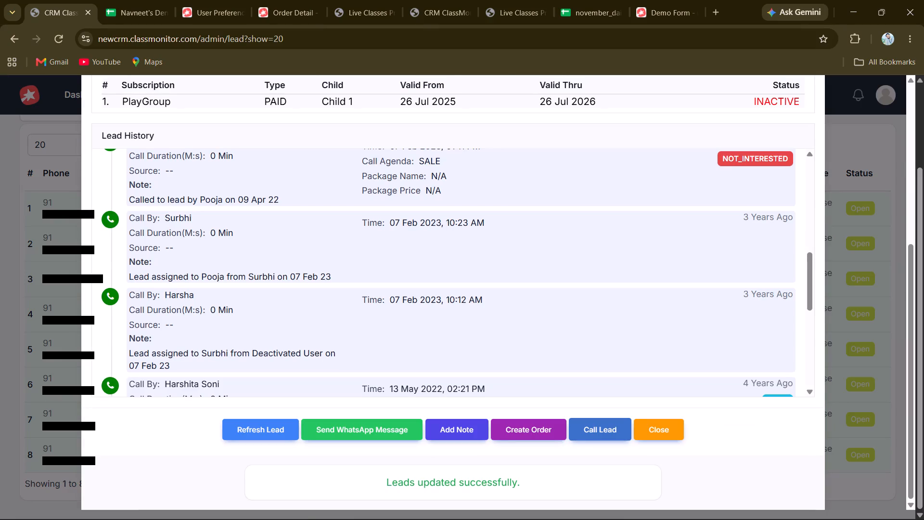
{"action": "left_click", "coordinate": [671, 433]}
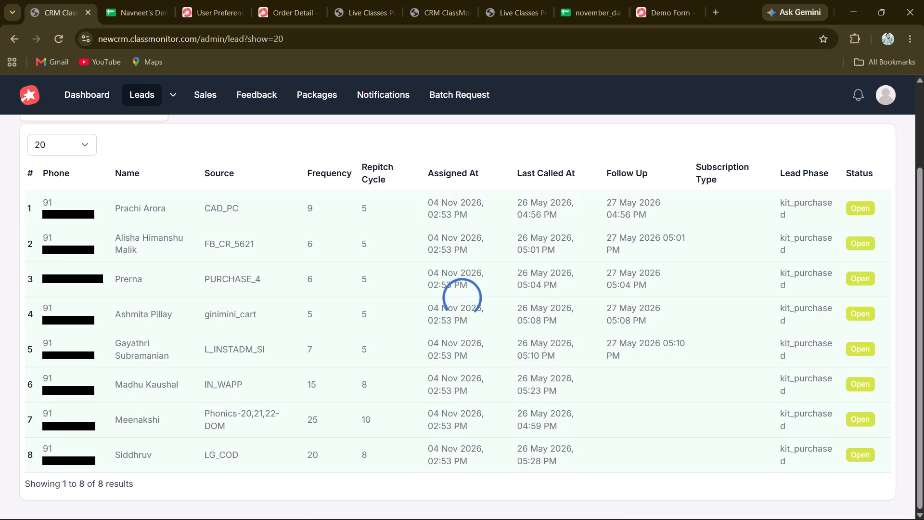
Switch to the ClassMonitor demo form page.
{"action": "left_click", "coordinate": [665, 3]}
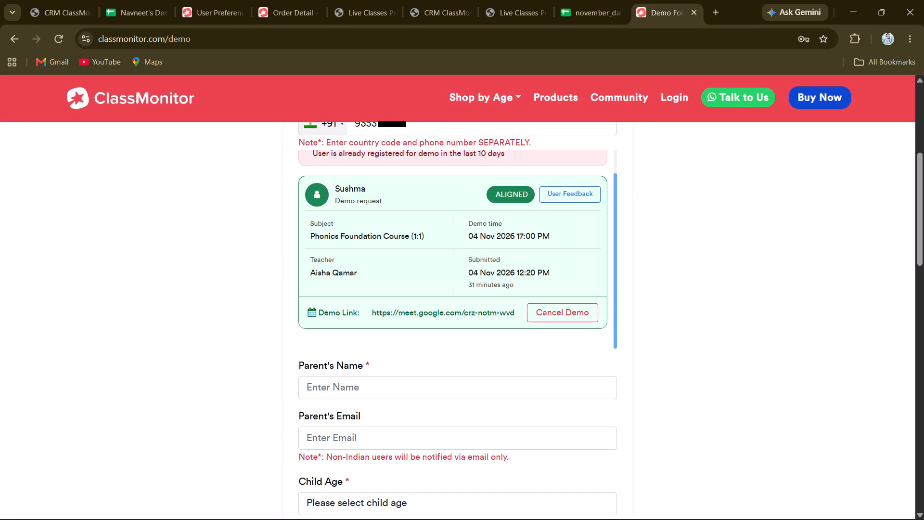
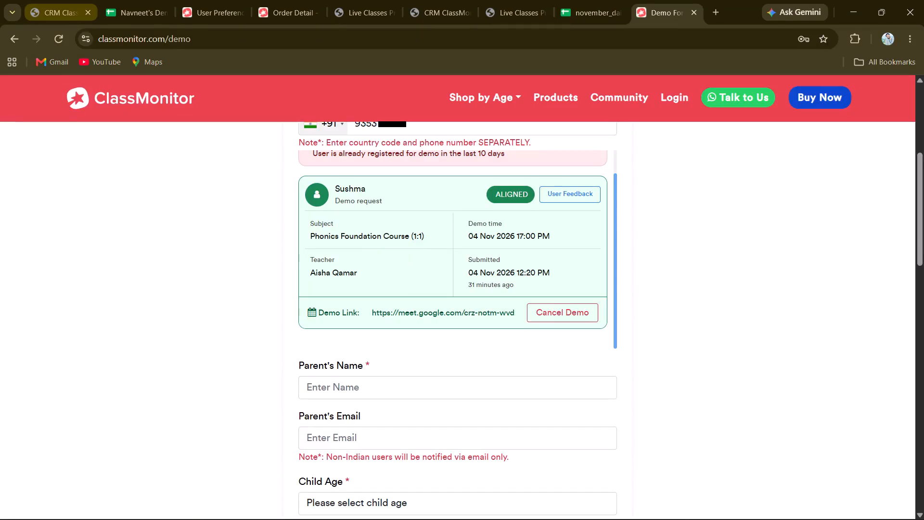
Return to the CRM lead list, open the lead from source FB_CR_5621 and review its lead history.
{"action": "left_click", "coordinate": [37, 9]}
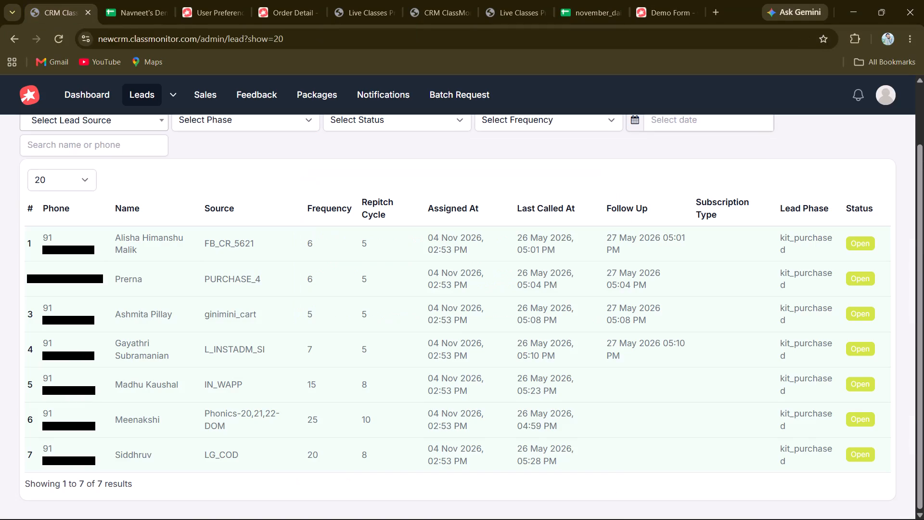
{"action": "left_click", "coordinate": [229, 236]}
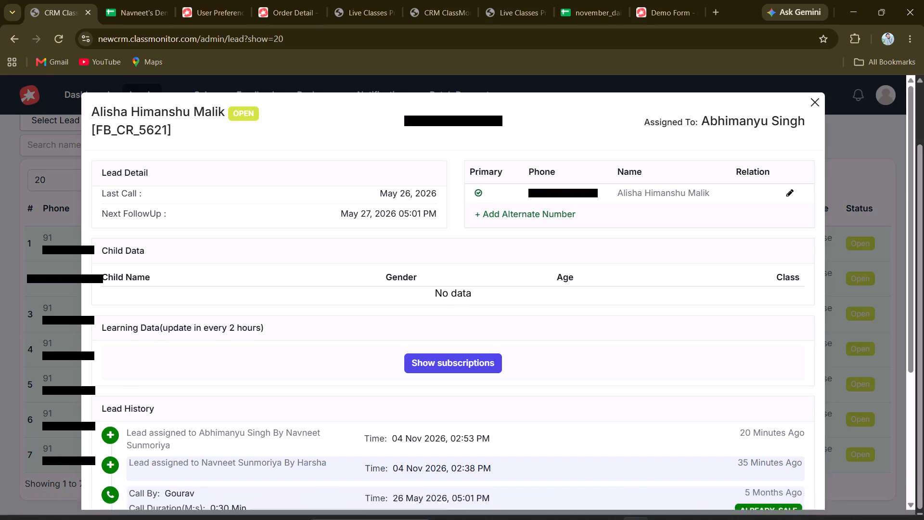
{"action": "scroll", "coordinate": [115, 471], "scroll_direction": "down", "scroll_amount": 9}
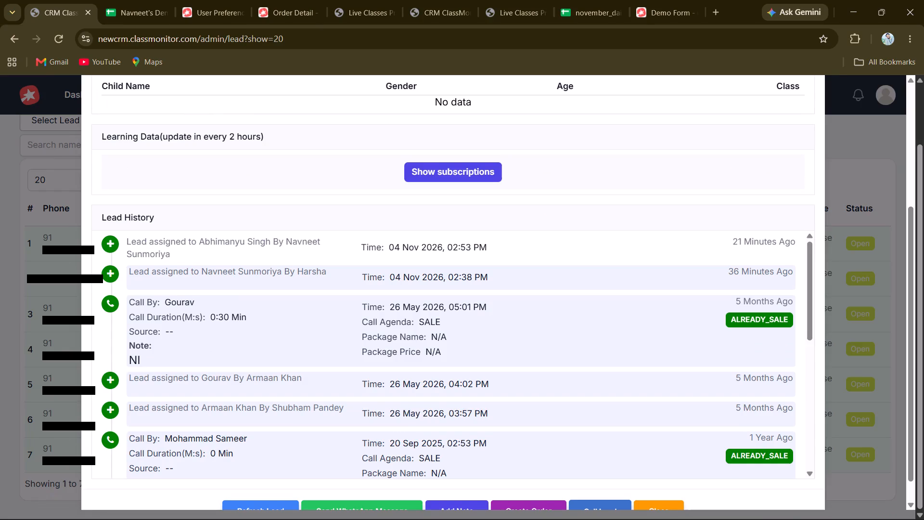
{"action": "scroll", "coordinate": [411, 324], "scroll_direction": "up", "scroll_amount": 12}
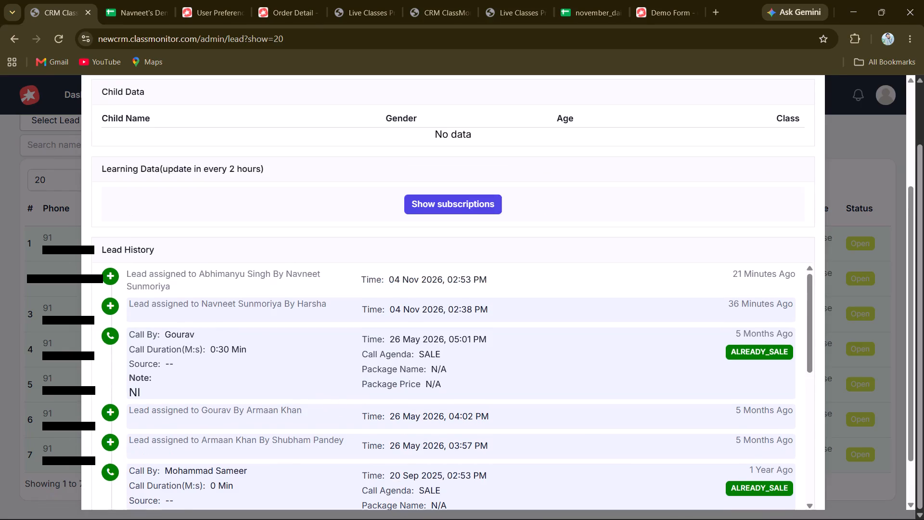
{"action": "scroll", "coordinate": [411, 324], "scroll_direction": "down", "scroll_amount": 13}
{"action": "left_click", "coordinate": [613, 492]}
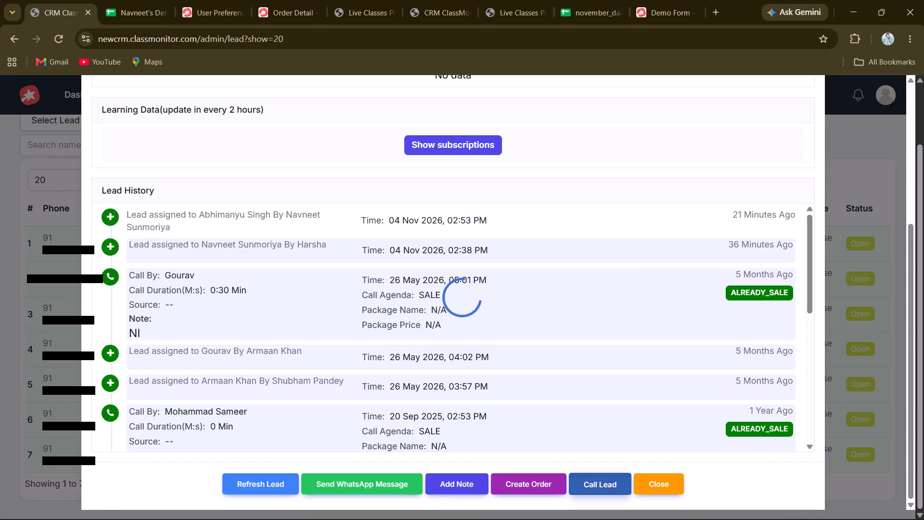
{"action": "scroll", "coordinate": [613, 492], "scroll_direction": "down", "scroll_amount": 7}
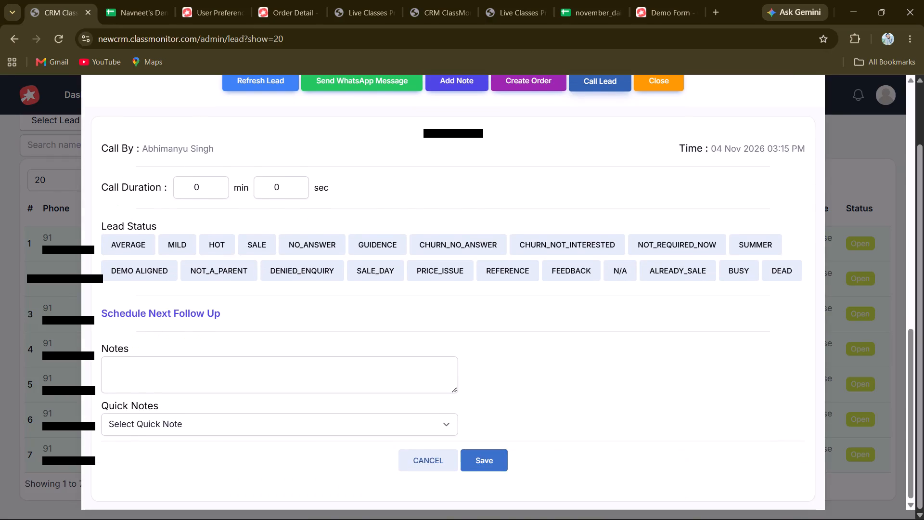
{"action": "left_click", "coordinate": [679, 265]}
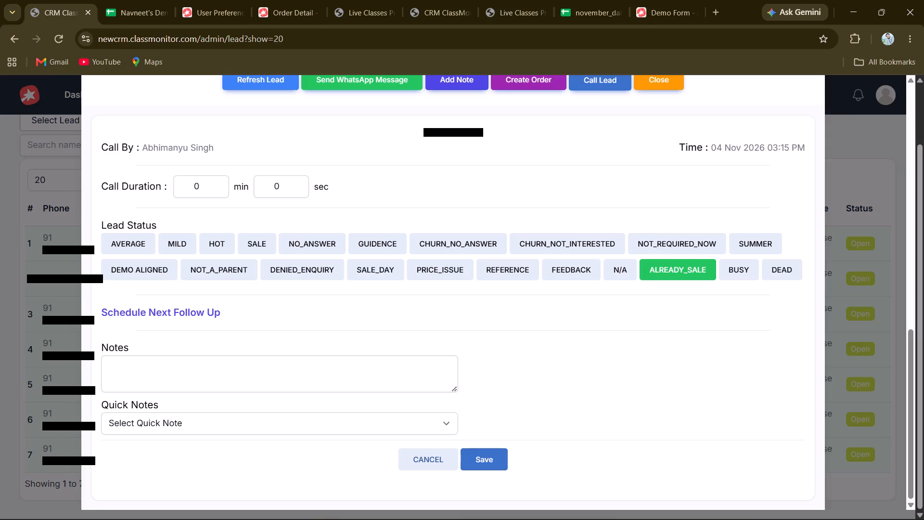
{"action": "left_click", "coordinate": [345, 377]}
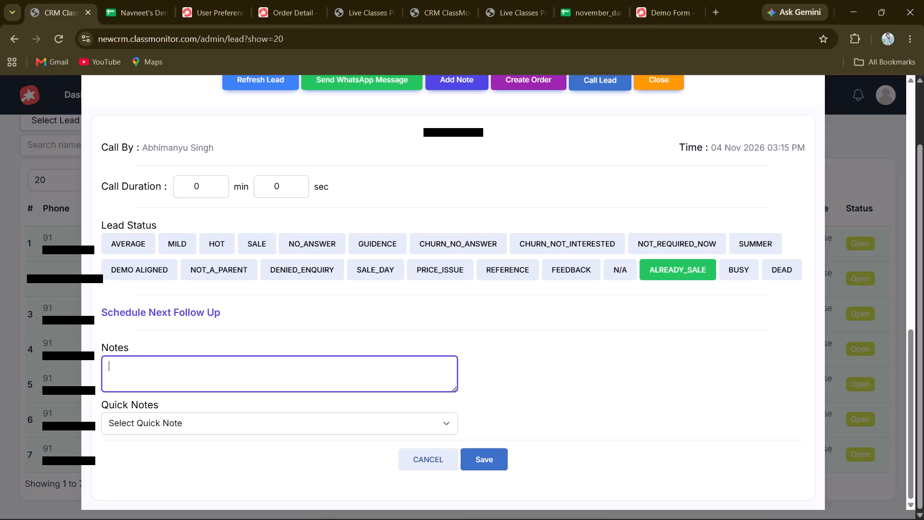
{"action": "type", "text": "np"}
{"action": "key", "text": "BackSpace"}
{"action": "type", "text": "o need"}
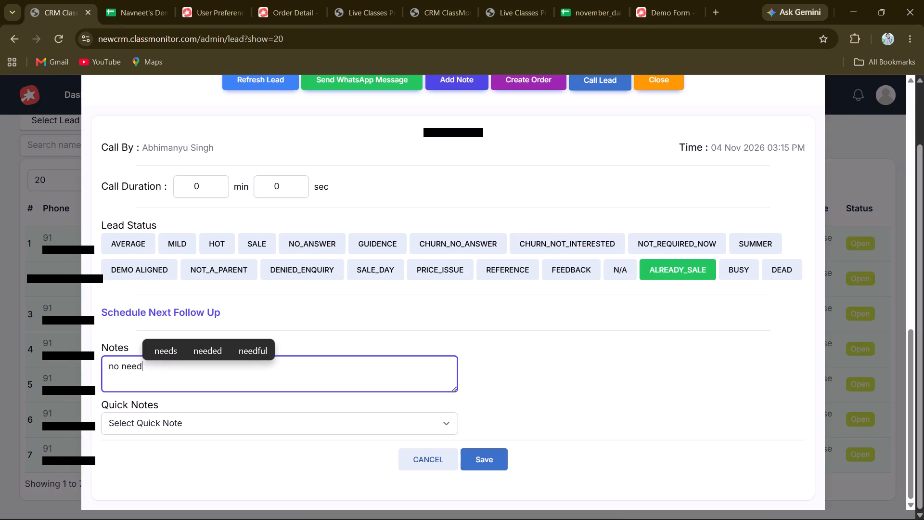
{"action": "left_click", "coordinate": [280, 181]}
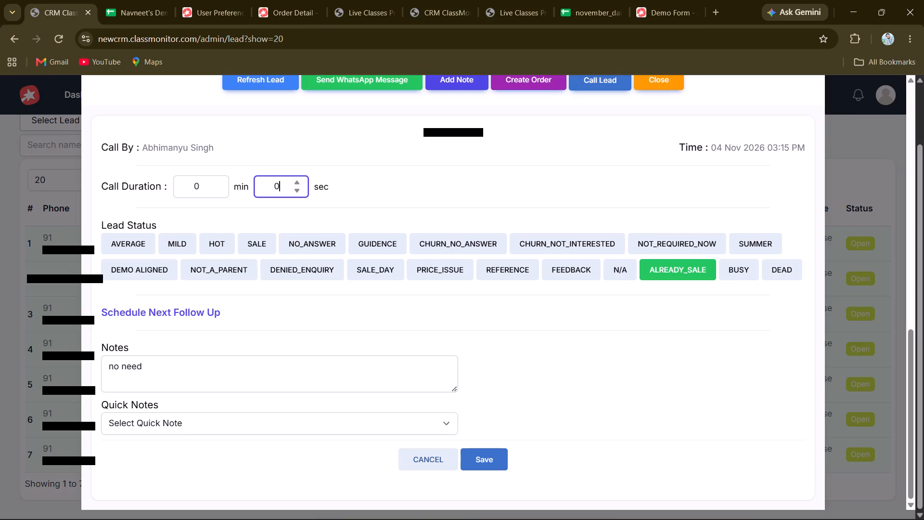
{"action": "key", "text": "BackSpace"}
{"action": "type", "text": "52"}
{"action": "left_click", "coordinate": [481, 461]}
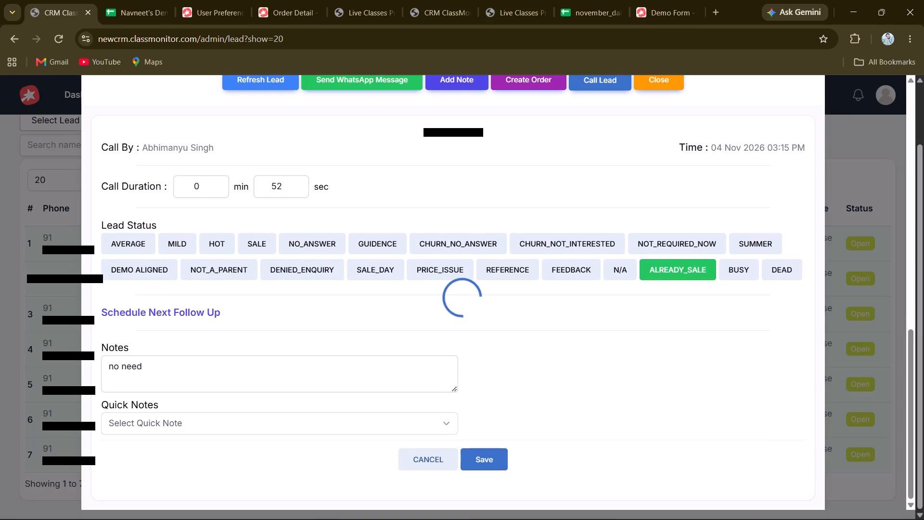
{"action": "left_click", "coordinate": [651, 434]}
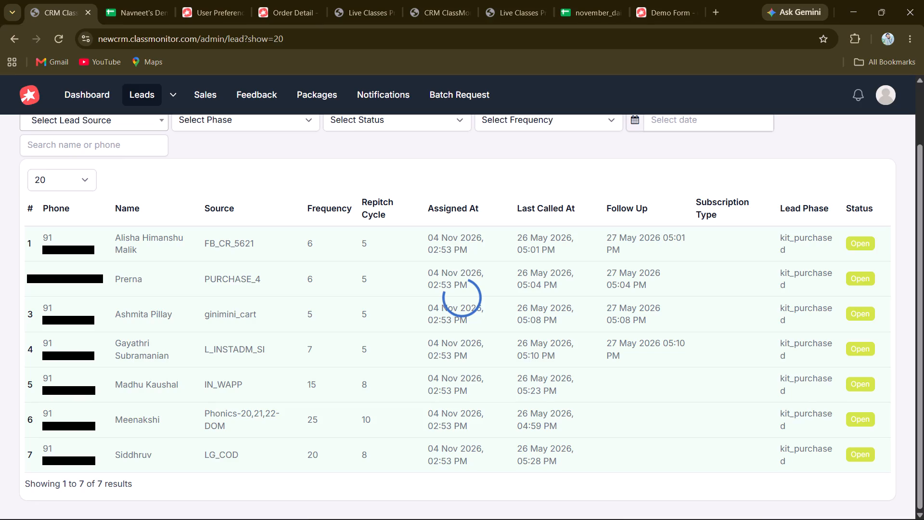
Open the PURCHASE_4 lead, log a call with status ALREADY_SALE, follow-up in 4 hours and note "npc", save it and close the lead.
{"action": "left_click", "coordinate": [257, 286]}
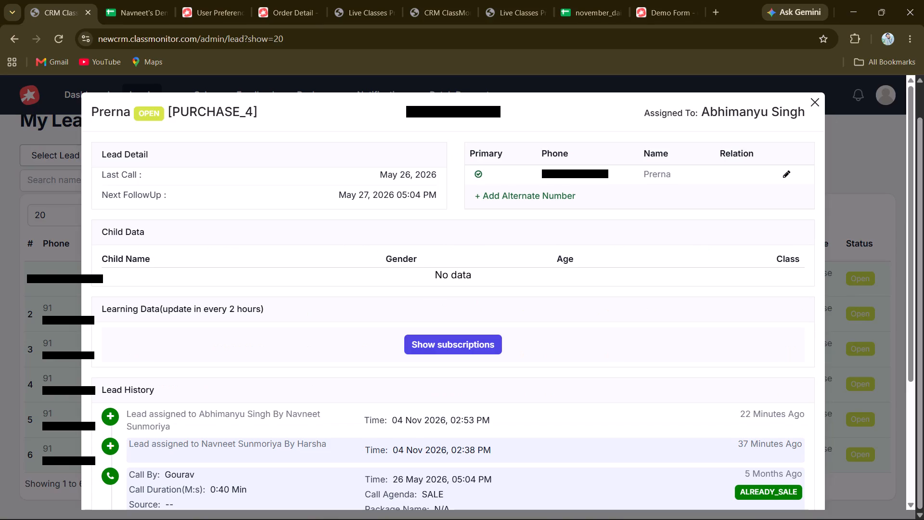
{"action": "scroll", "coordinate": [257, 286], "scroll_direction": "down", "scroll_amount": 7}
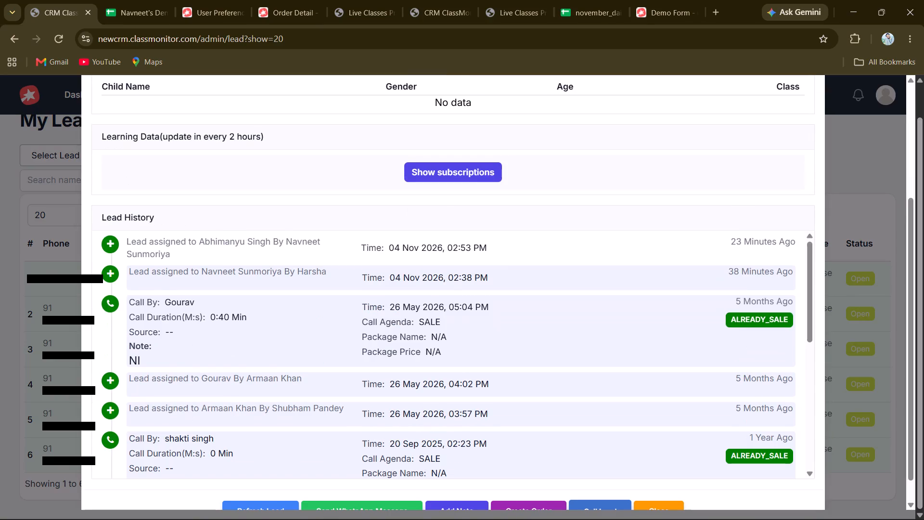
{"action": "left_click", "coordinate": [600, 501]}
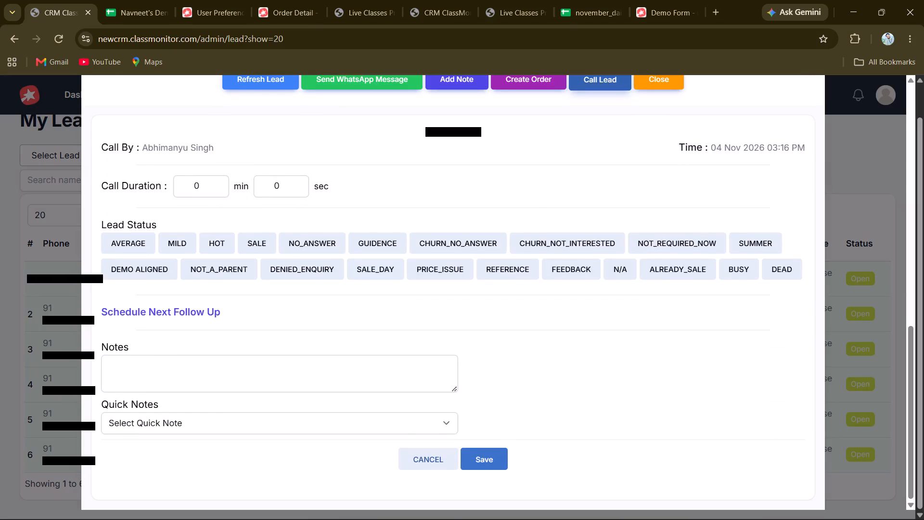
{"action": "left_click", "coordinate": [675, 264]}
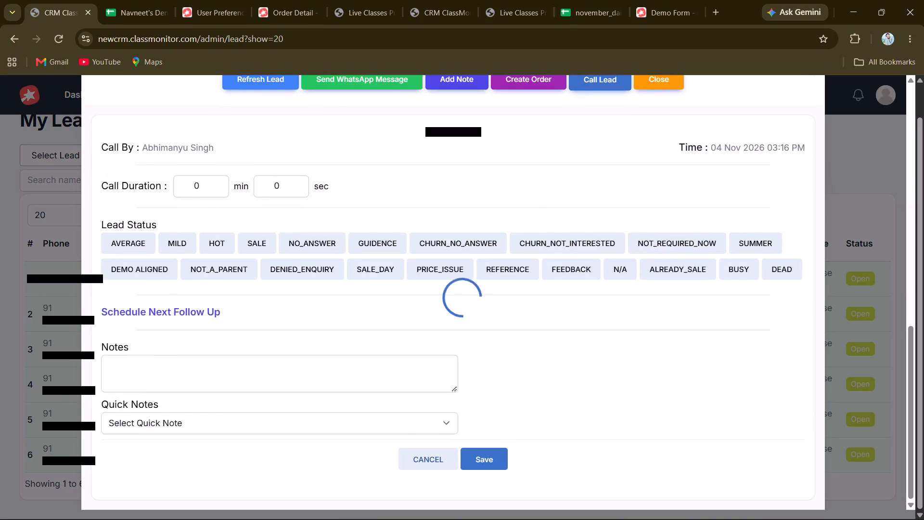
{"action": "double_click", "coordinate": [160, 306]}
{"action": "left_click", "coordinate": [226, 355]}
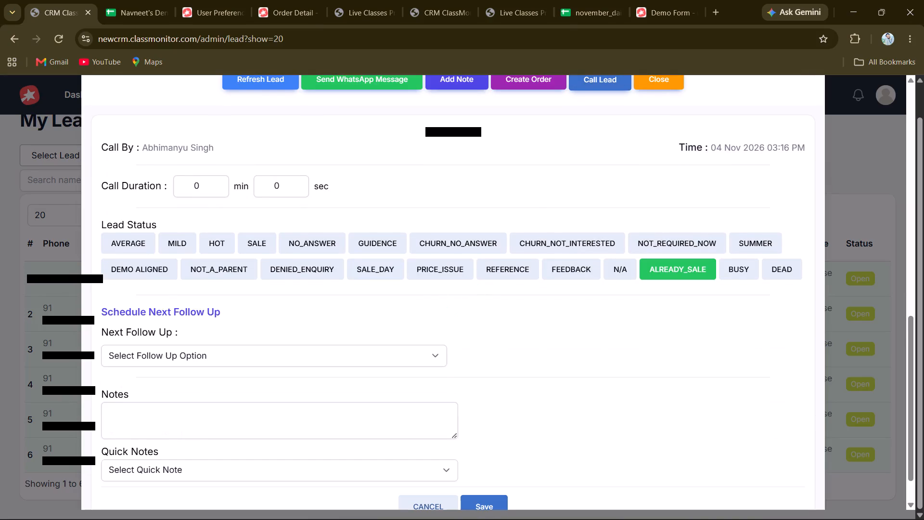
{"action": "left_click", "coordinate": [196, 421]}
{"action": "left_click", "coordinate": [220, 422]}
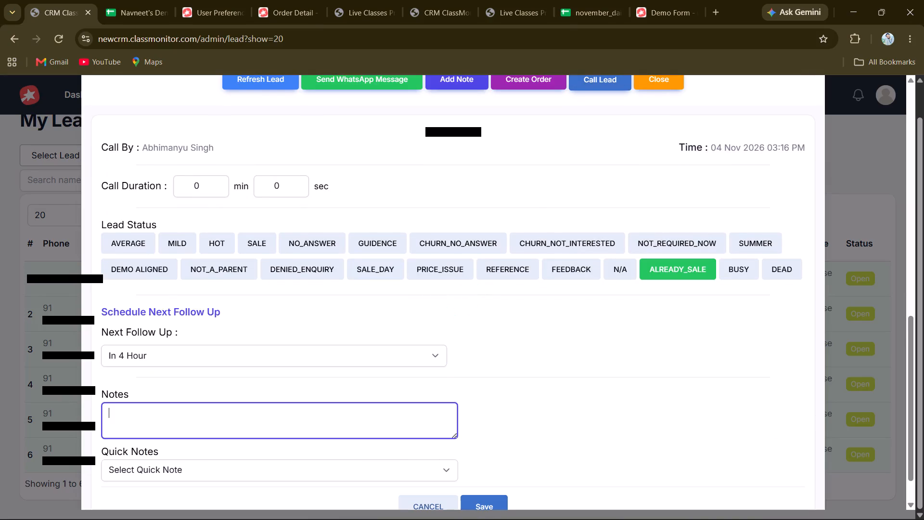
{"action": "type", "text": "npc"}
{"action": "key", "text": "space"}
{"action": "scroll", "coordinate": [322, 442], "scroll_direction": "down", "scroll_amount": 6}
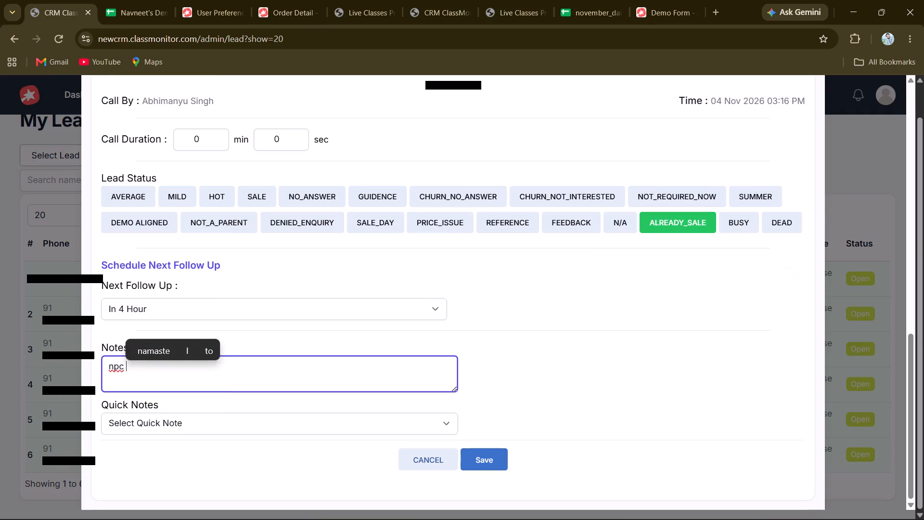
{"action": "left_click", "coordinate": [490, 452]}
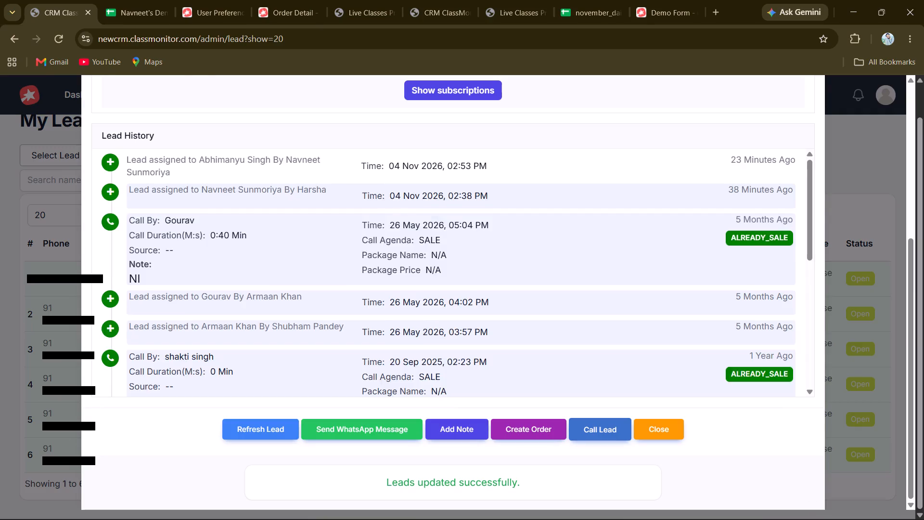
{"action": "left_click", "coordinate": [654, 437]}
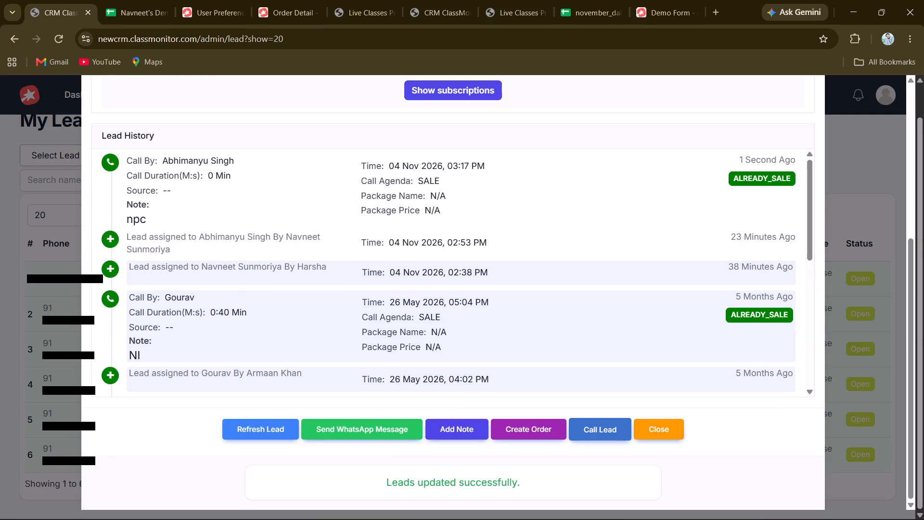
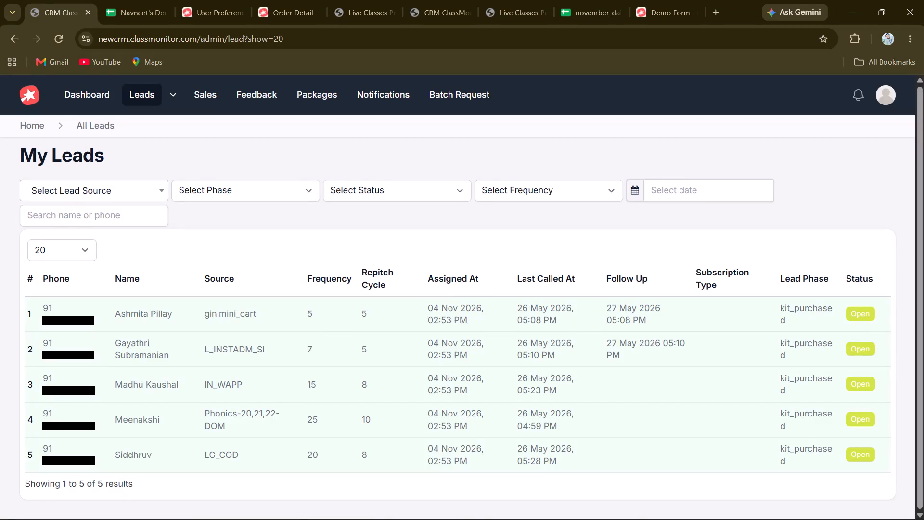
Open the ginimini_cart lead, log a call with status ALREADY_SALE and note "switch off", save it and close the lead.
{"action": "left_click", "coordinate": [264, 312]}
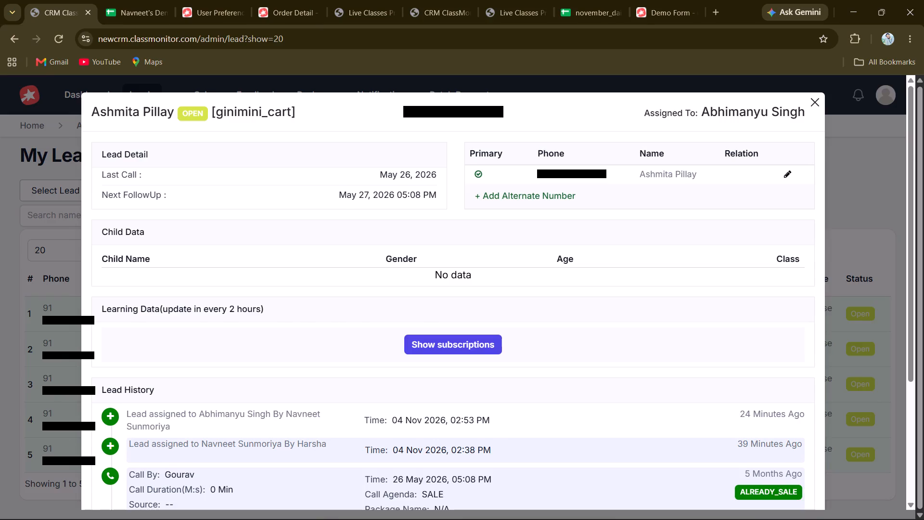
{"action": "scroll", "coordinate": [264, 312], "scroll_direction": "down", "scroll_amount": 10}
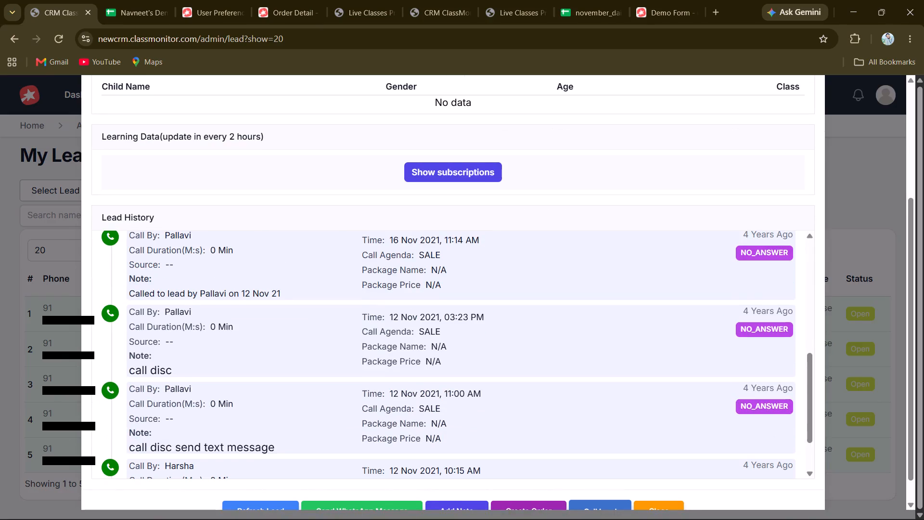
{"action": "left_click", "coordinate": [609, 500]}
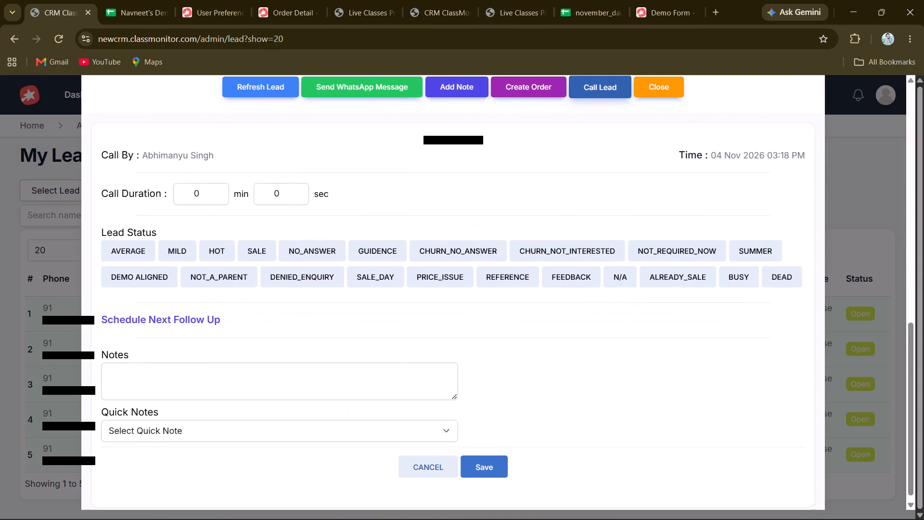
{"action": "left_click", "coordinate": [668, 275]}
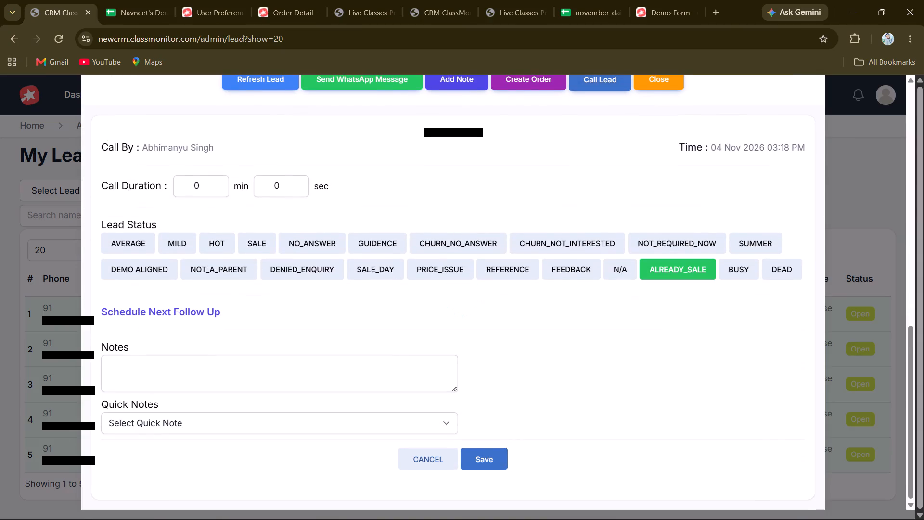
{"action": "left_click", "coordinate": [374, 366]}
{"action": "type", "text": "switch off"}
{"action": "key", "text": "space"}
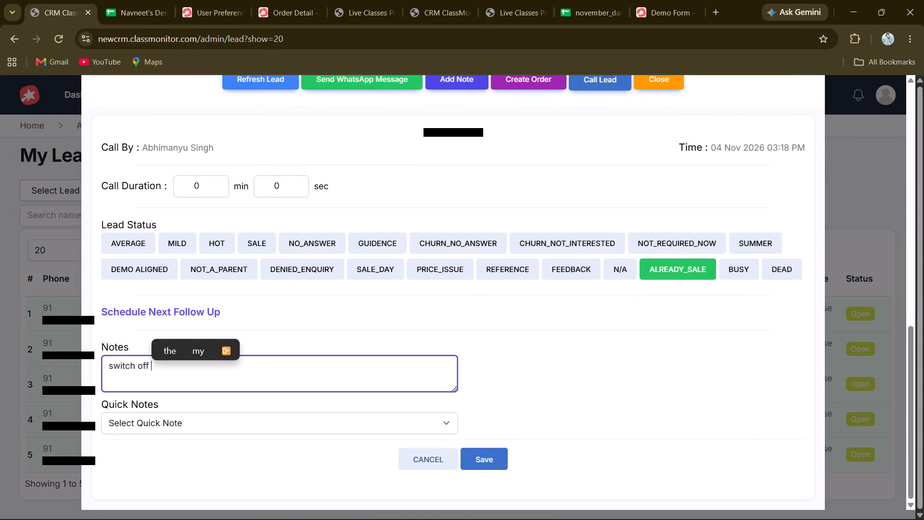
{"action": "left_click", "coordinate": [499, 453]}
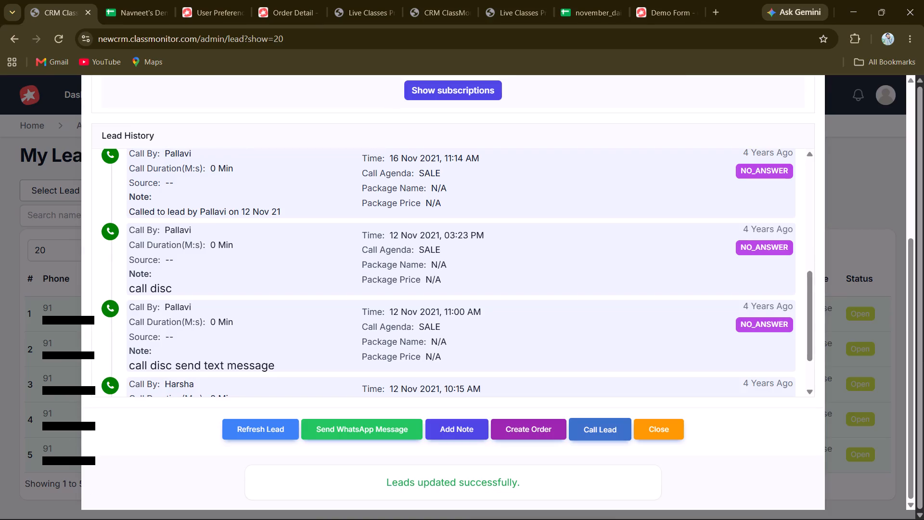
{"action": "left_click", "coordinate": [679, 428]}
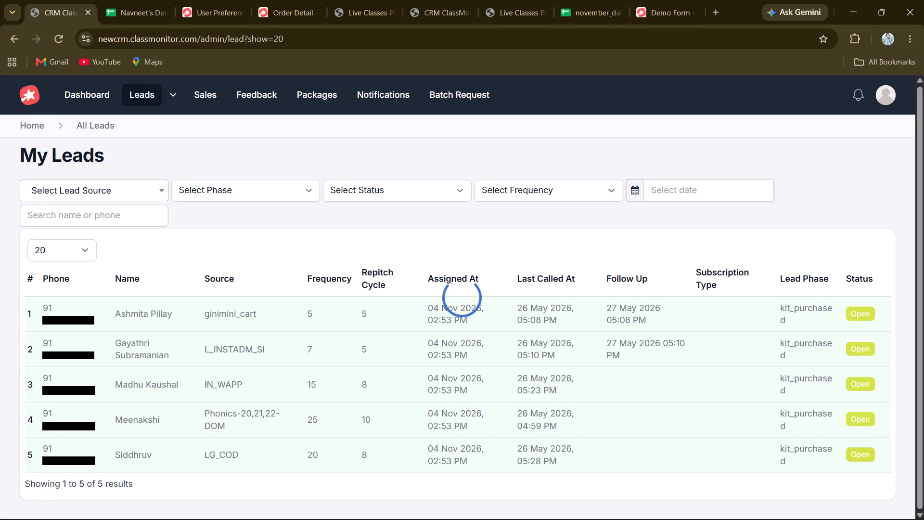
Open the L_INSTADM_SI lead from the lead list.
{"action": "left_click", "coordinate": [261, 317]}
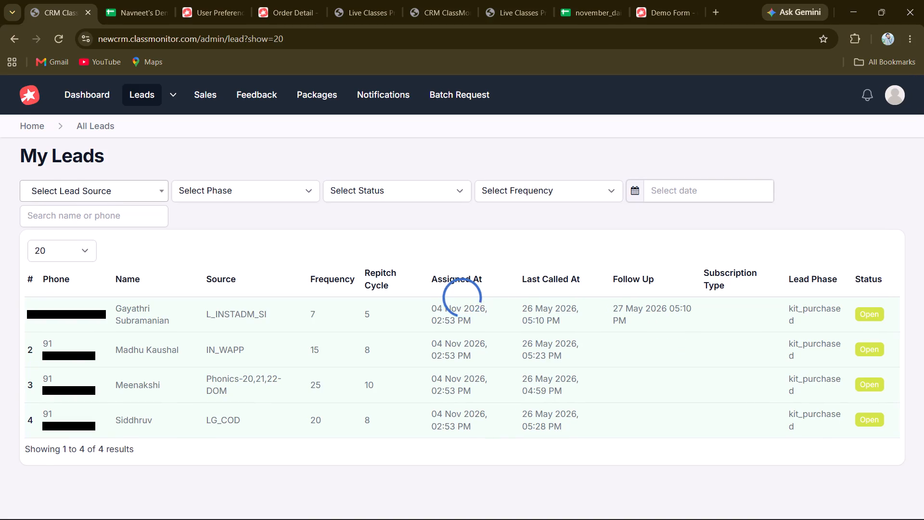
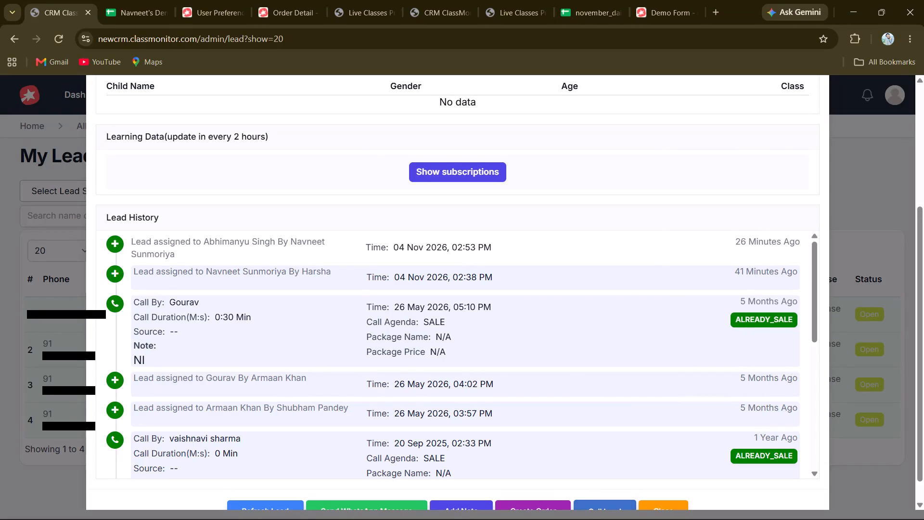
Log a 25-second call on the L_INSTADM_SI lead with status ALREADY_SALE and note "no need", save it and close the lead.
{"action": "left_click", "coordinate": [596, 498]}
{"action": "left_click", "coordinate": [591, 506]}
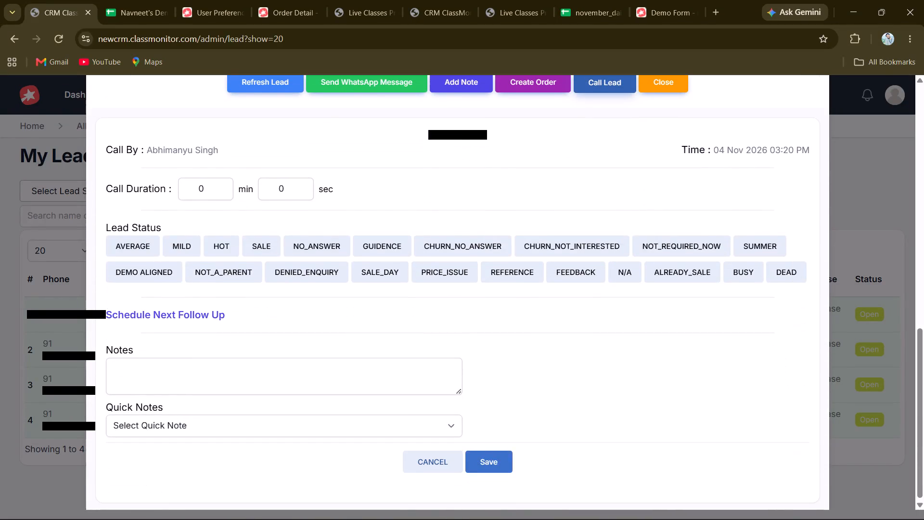
{"action": "left_click", "coordinate": [286, 190]}
{"action": "key", "text": "BackSpace"}
{"action": "type", "text": "25"}
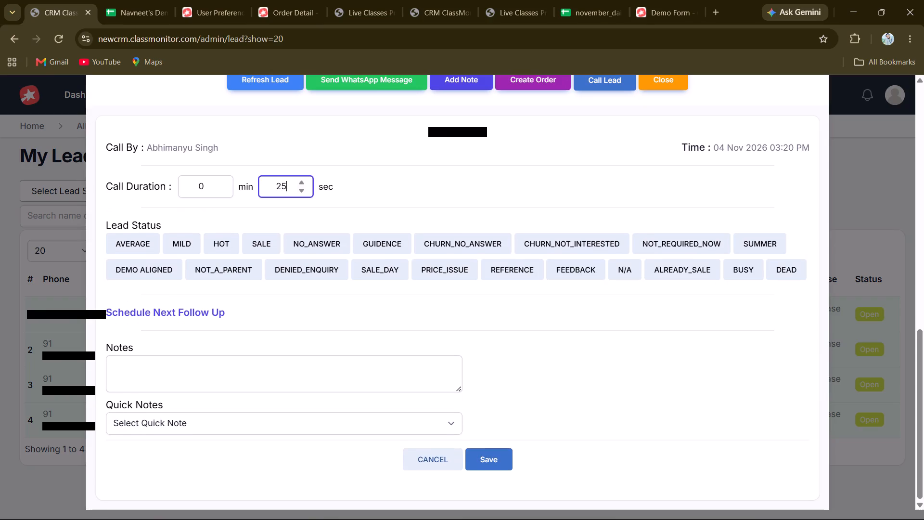
{"action": "left_click", "coordinate": [677, 273]}
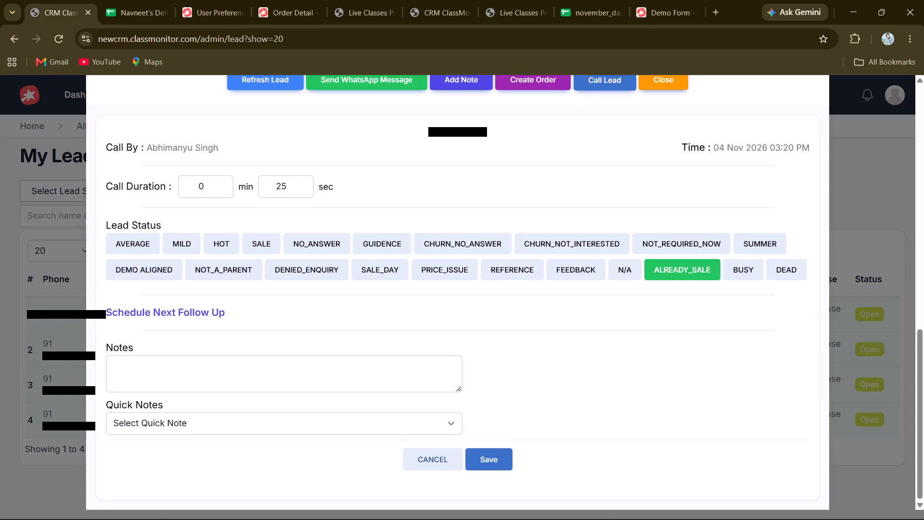
{"action": "left_click", "coordinate": [277, 385]}
{"action": "type", "text": "no need"}
{"action": "key", "text": "space"}
{"action": "left_click", "coordinate": [495, 458]}
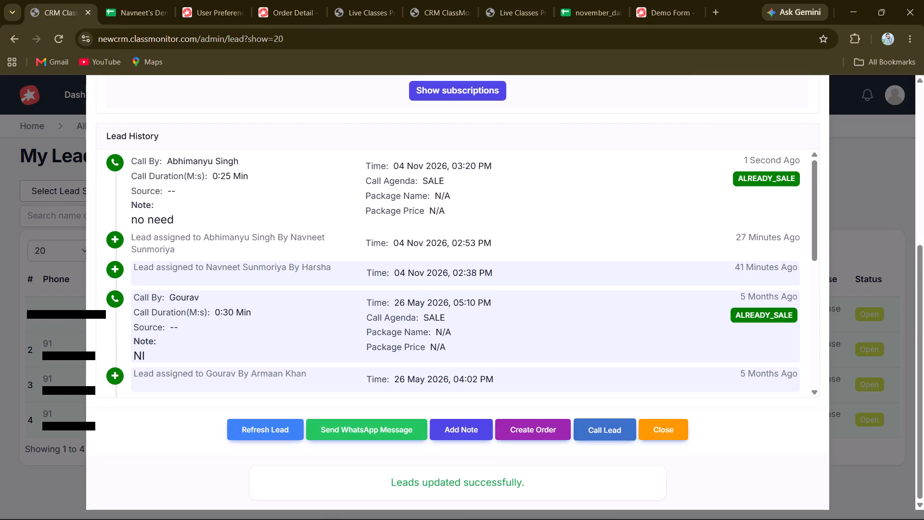
{"action": "left_click", "coordinate": [653, 437]}
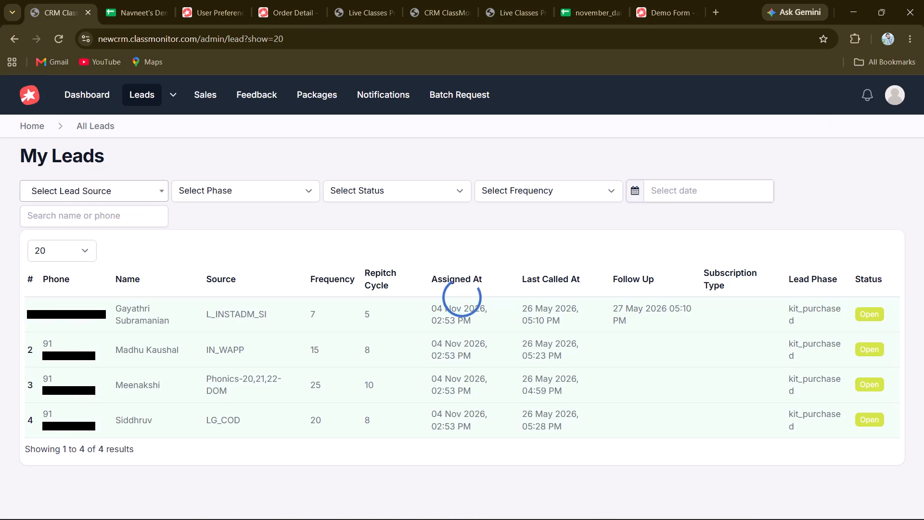
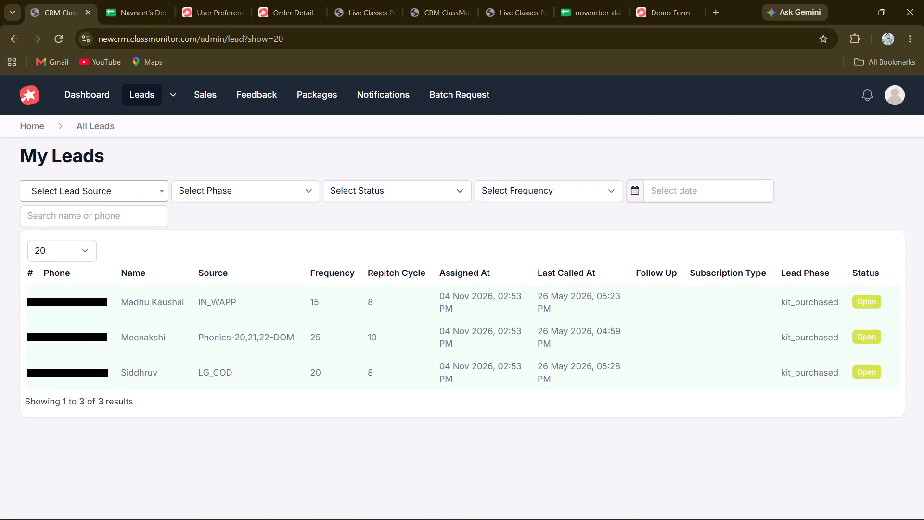
Open the IN_WAPP lead with frequency 15 from the My Leads list.
{"action": "left_click", "coordinate": [282, 297]}
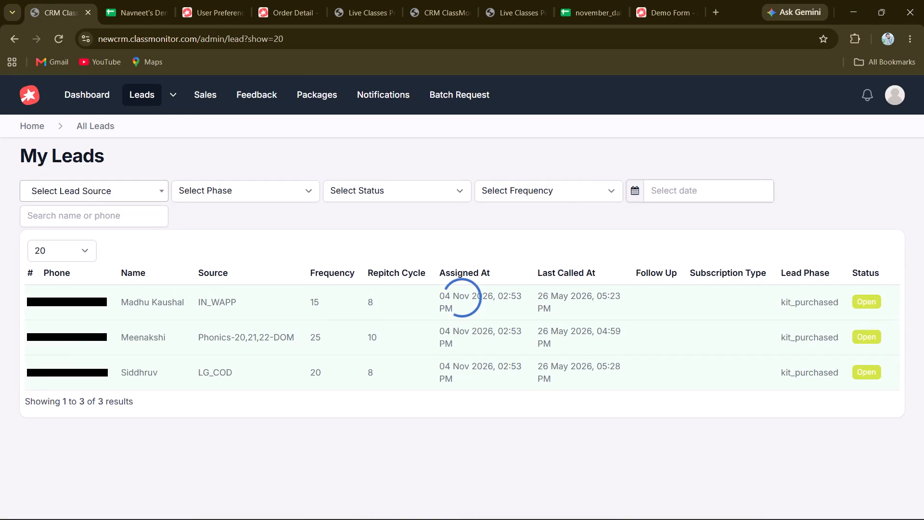
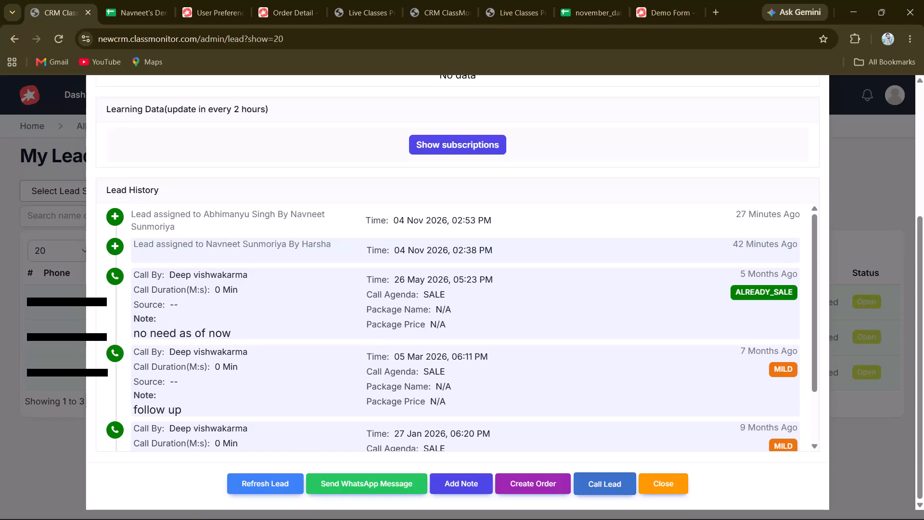
Review the open IN_WAPP lead's history and show its subscriptions under Learning Data.
{"action": "scroll", "coordinate": [481, 333], "scroll_direction": "down", "scroll_amount": 7}
{"action": "scroll", "coordinate": [536, 364], "scroll_direction": "down", "scroll_amount": 6}
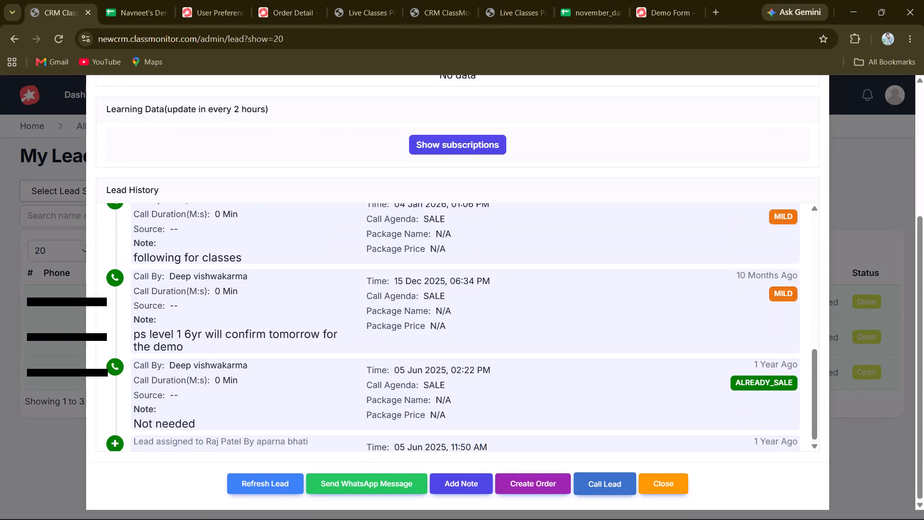
{"action": "scroll", "coordinate": [536, 364], "scroll_direction": "up", "scroll_amount": 8}
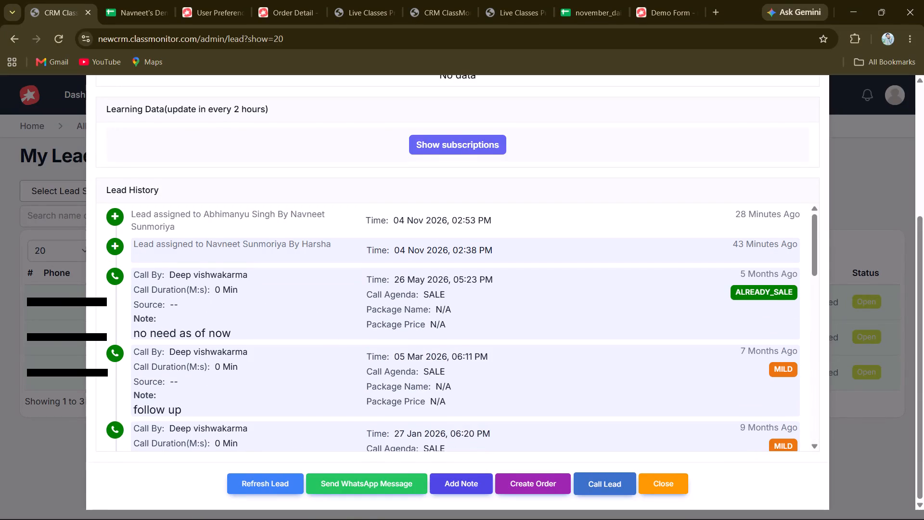
{"action": "left_click", "coordinate": [458, 143]}
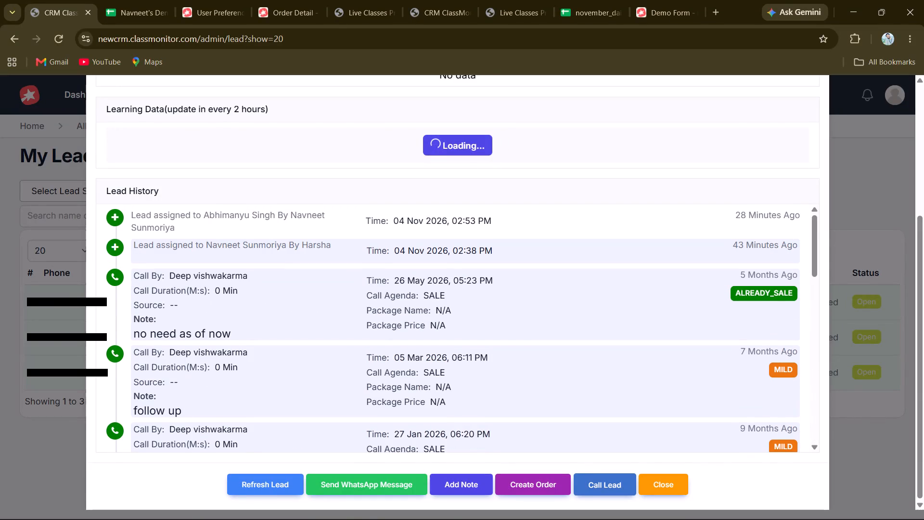
{"action": "scroll", "coordinate": [498, 257], "scroll_direction": "up", "scroll_amount": 9}
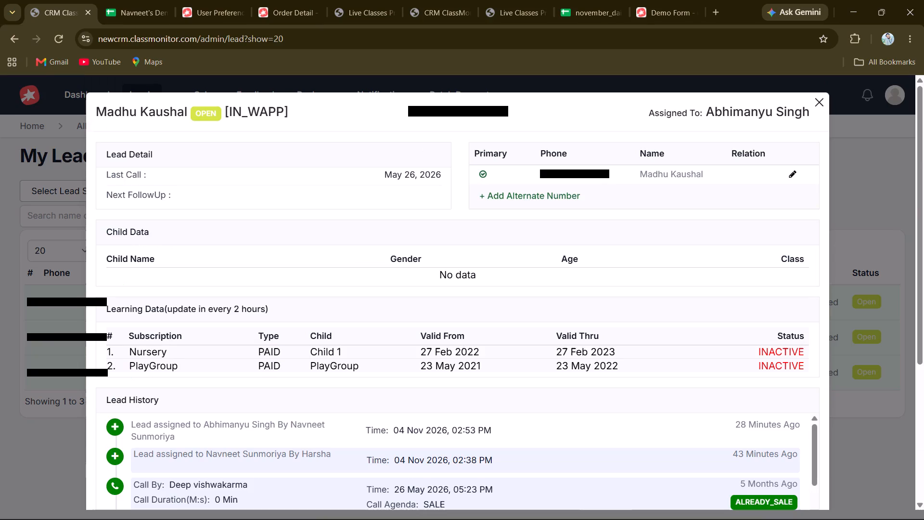
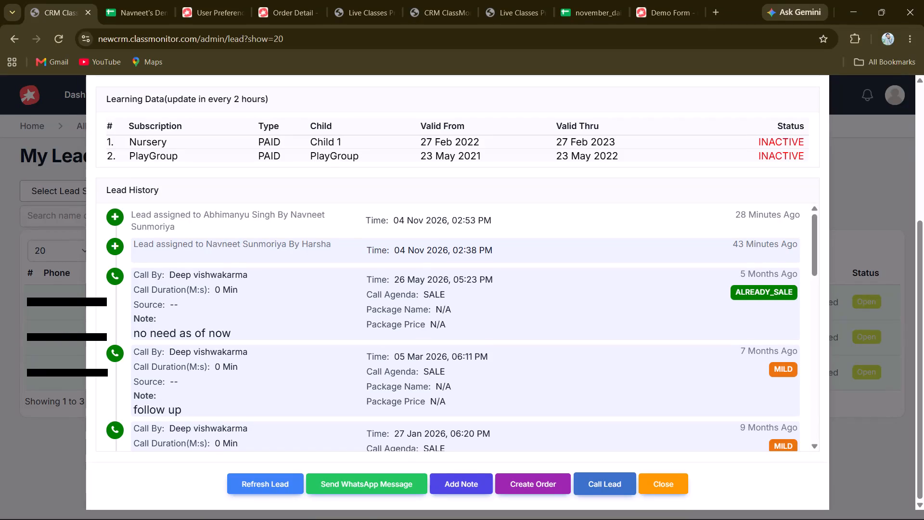
Start a call log for the open IN_WAPP lead with status ALREADY_SALE and the note "npc".
{"action": "left_click", "coordinate": [598, 481]}
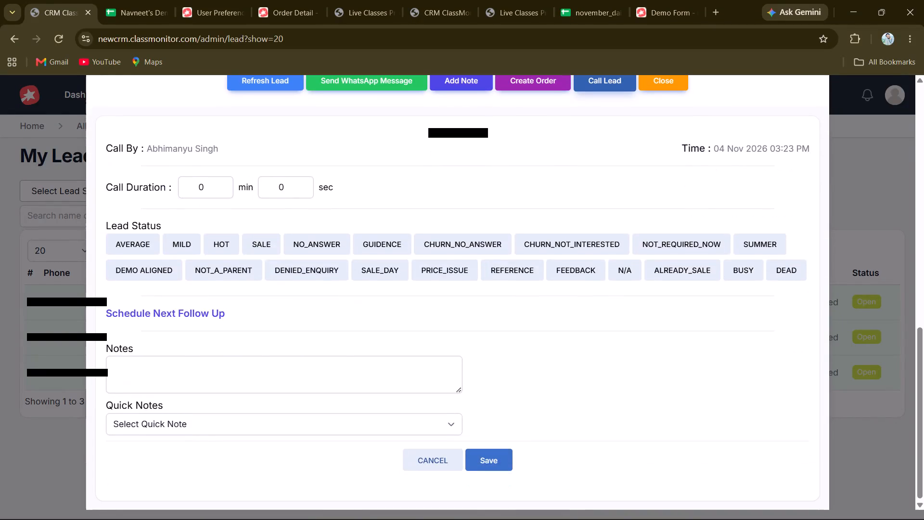
{"action": "scroll", "coordinate": [489, 200], "scroll_direction": "up", "scroll_amount": 7}
{"action": "scroll", "coordinate": [489, 200], "scroll_direction": "down", "scroll_amount": 7}
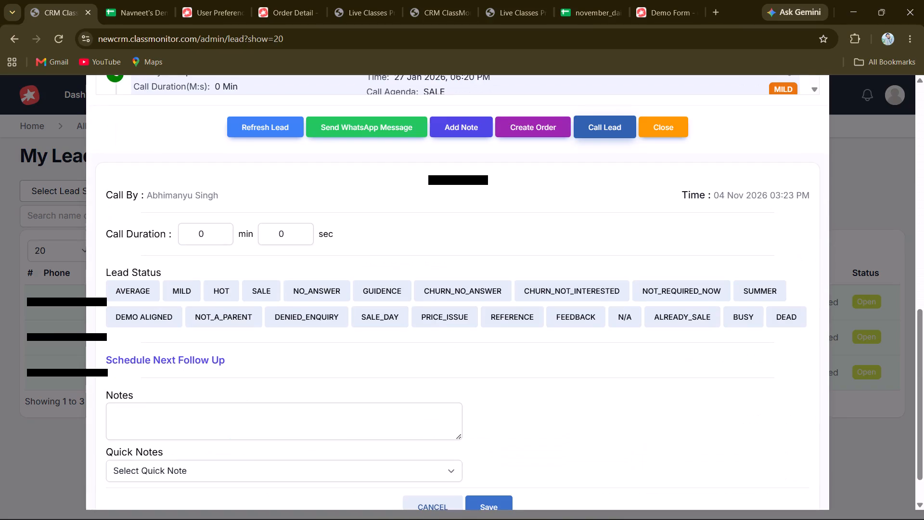
{"action": "left_click", "coordinate": [656, 276]}
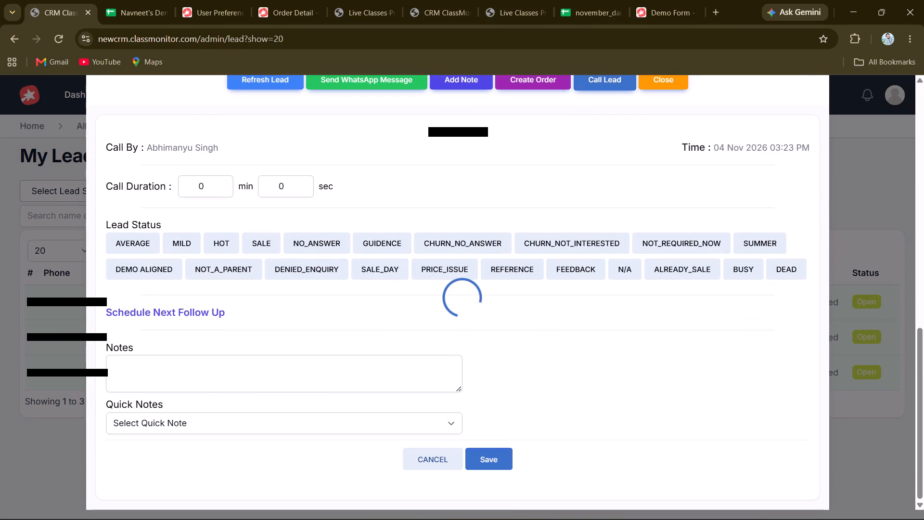
{"action": "left_click", "coordinate": [294, 375]}
{"action": "type", "text": "npc"}
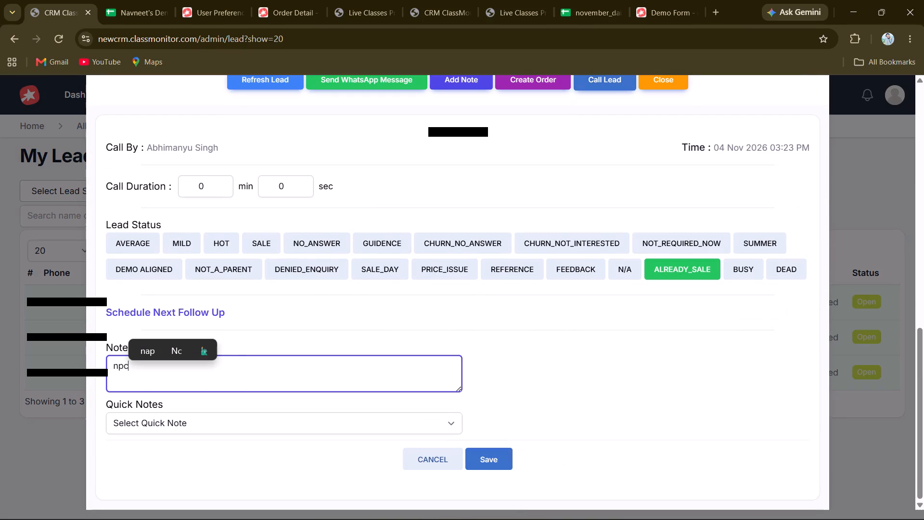
{"action": "scroll", "coordinate": [333, 264], "scroll_direction": "up", "scroll_amount": 8}
{"action": "scroll", "coordinate": [333, 264], "scroll_direction": "down", "scroll_amount": 11}
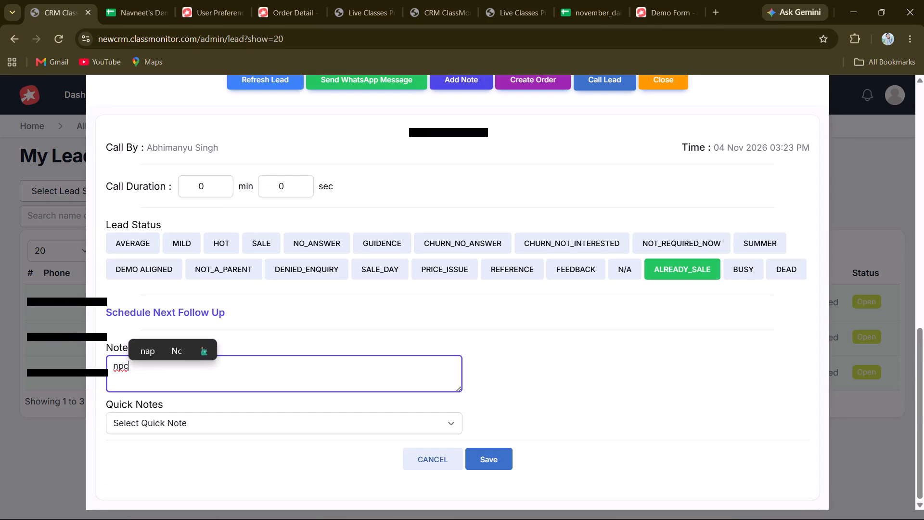
Schedule the next follow-up for In 4 Hour, save the call log, and close the IN_WAPP lead.
{"action": "left_click", "coordinate": [212, 314]}
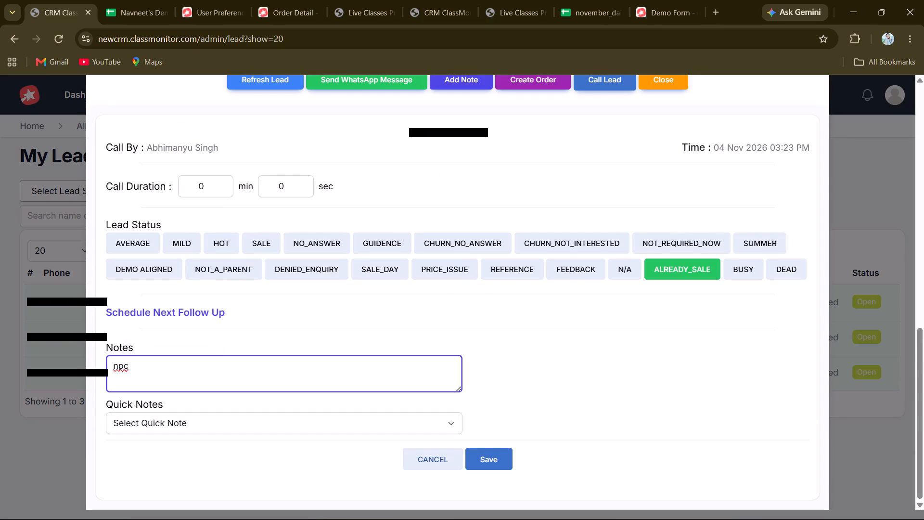
{"action": "left_click", "coordinate": [305, 365]}
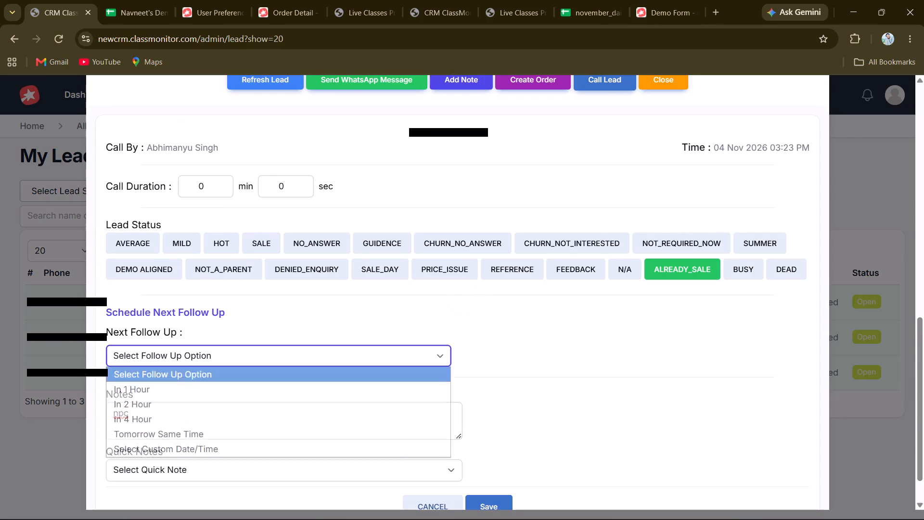
{"action": "left_click", "coordinate": [235, 417]}
{"action": "scroll", "coordinate": [295, 398], "scroll_direction": "up", "scroll_amount": 7}
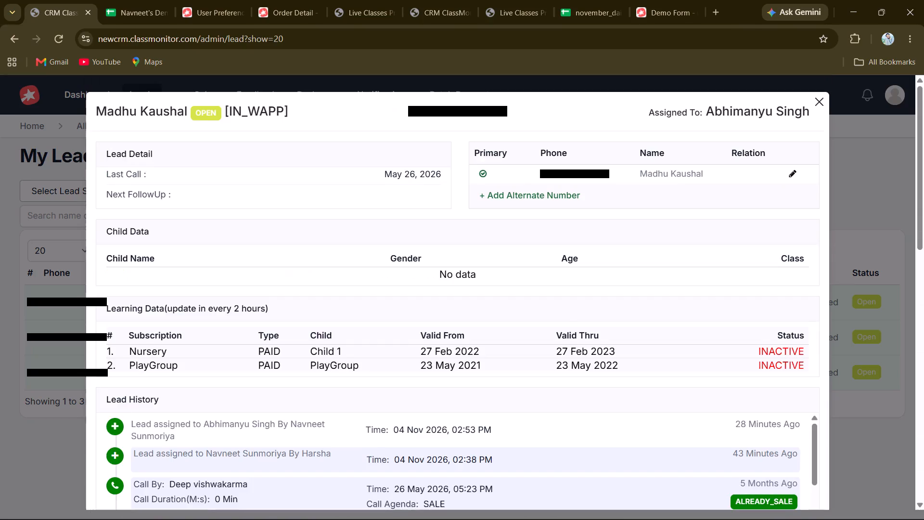
{"action": "scroll", "coordinate": [295, 398], "scroll_direction": "down", "scroll_amount": 10}
{"action": "scroll", "coordinate": [359, 275], "scroll_direction": "up", "scroll_amount": 10}
{"action": "scroll", "coordinate": [359, 275], "scroll_direction": "down", "scroll_amount": 10}
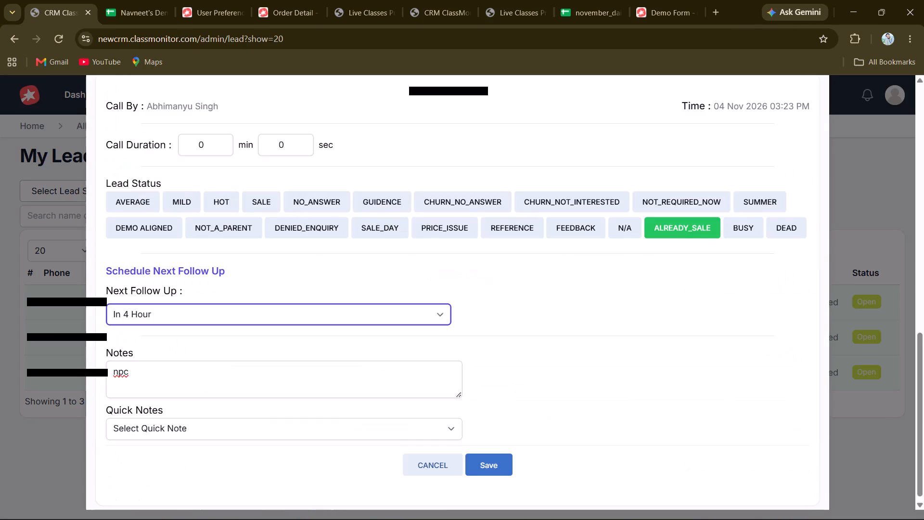
{"action": "scroll", "coordinate": [359, 275], "scroll_direction": "up", "scroll_amount": 9}
{"action": "scroll", "coordinate": [359, 275], "scroll_direction": "down", "scroll_amount": 8}
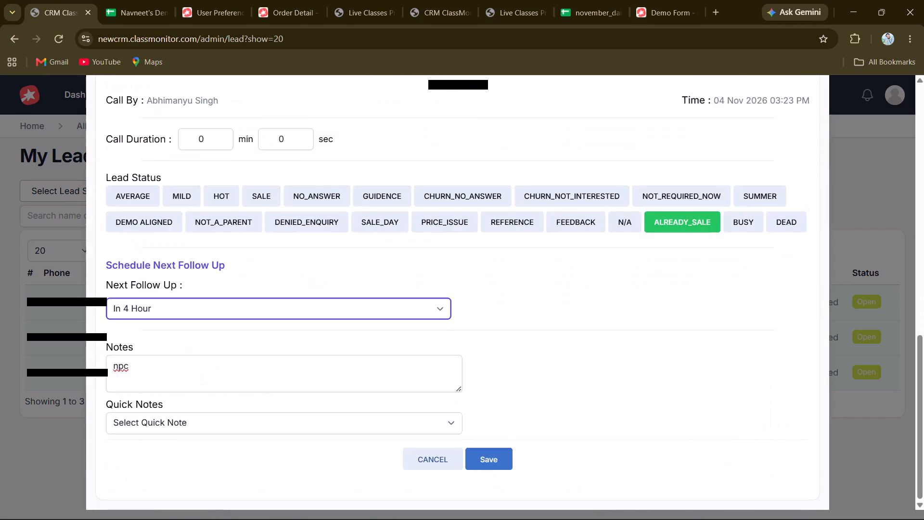
{"action": "scroll", "coordinate": [360, 322], "scroll_direction": "up", "scroll_amount": 10}
{"action": "scroll", "coordinate": [360, 322], "scroll_direction": "down", "scroll_amount": 9}
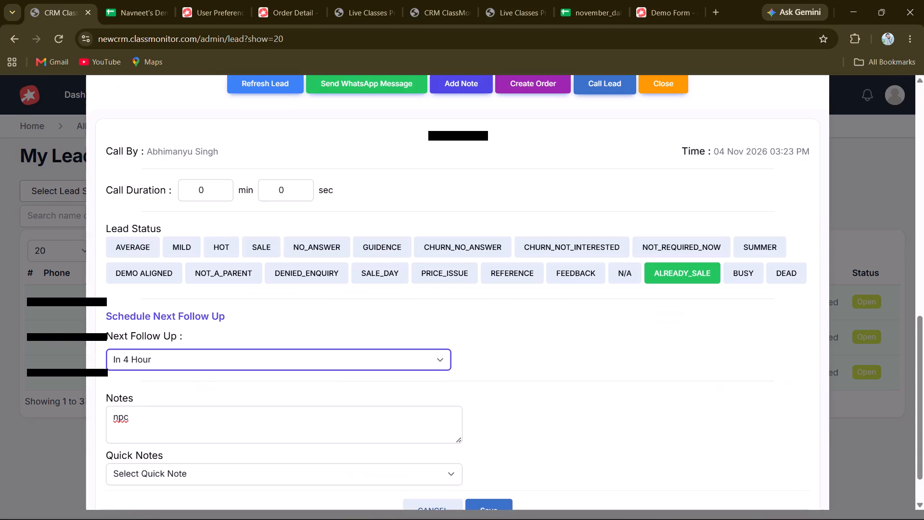
{"action": "left_click", "coordinate": [485, 468]}
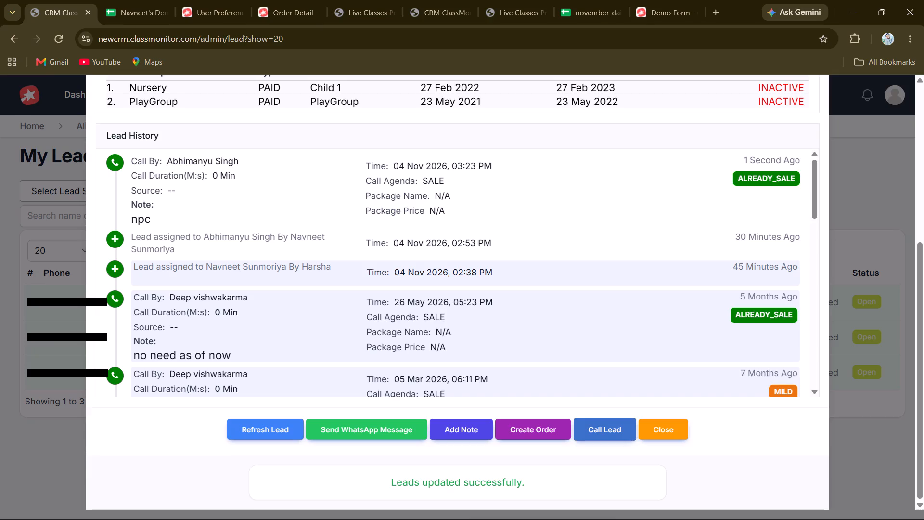
{"action": "left_click", "coordinate": [660, 420]}
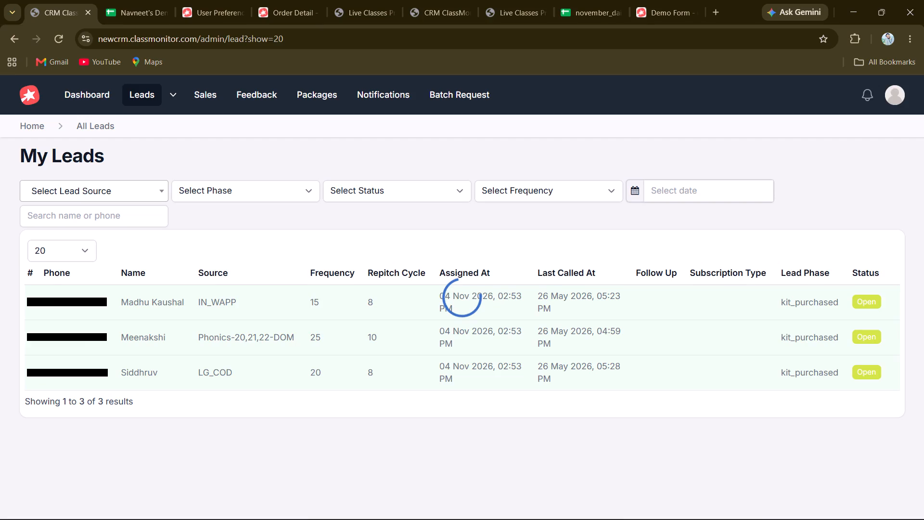
Open the Phonics-20,21,22-DOM lead from the My Leads list.
{"action": "left_click", "coordinate": [244, 313]}
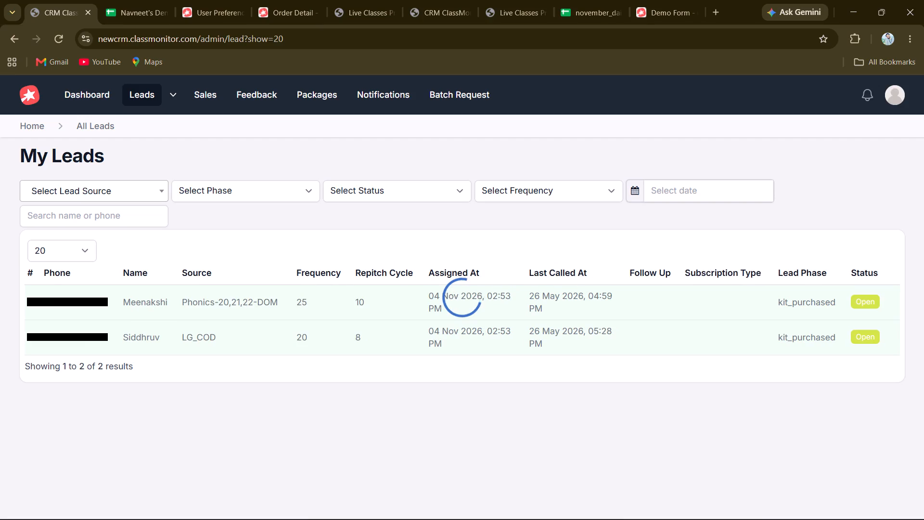
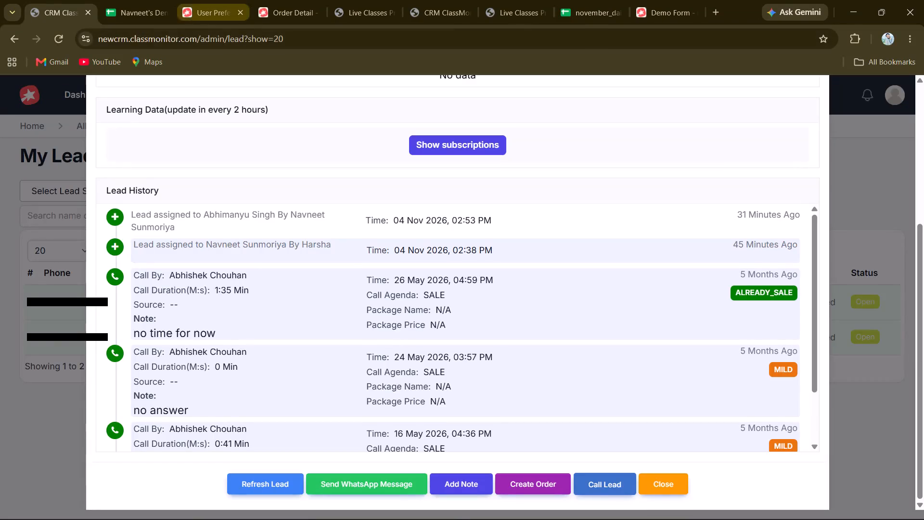
On the Upcoming Batches page, search packages for "phonic", choose Phonics Basic Course (Group), and examine its batch dates, timings and seat availability.
{"action": "left_click", "coordinate": [202, 14]}
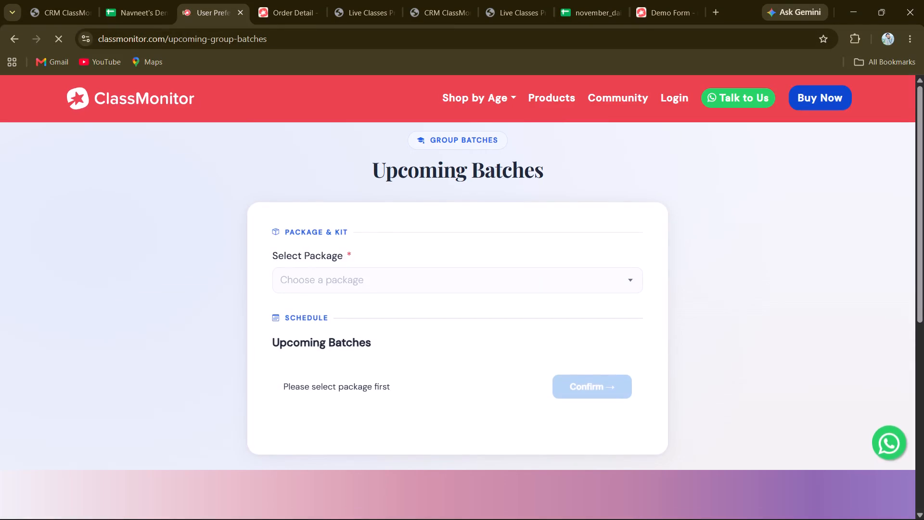
{"action": "left_click", "coordinate": [388, 278]}
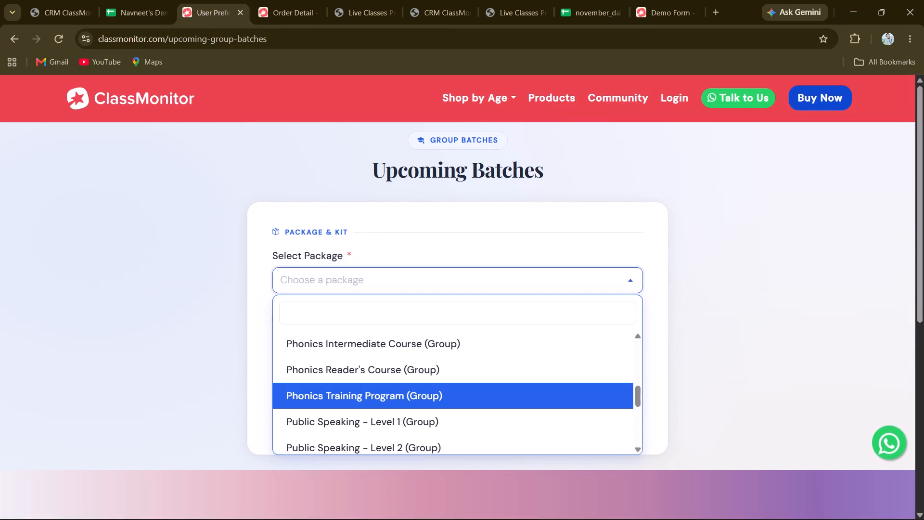
{"action": "left_click", "coordinate": [355, 315]}
{"action": "key", "text": "p"}
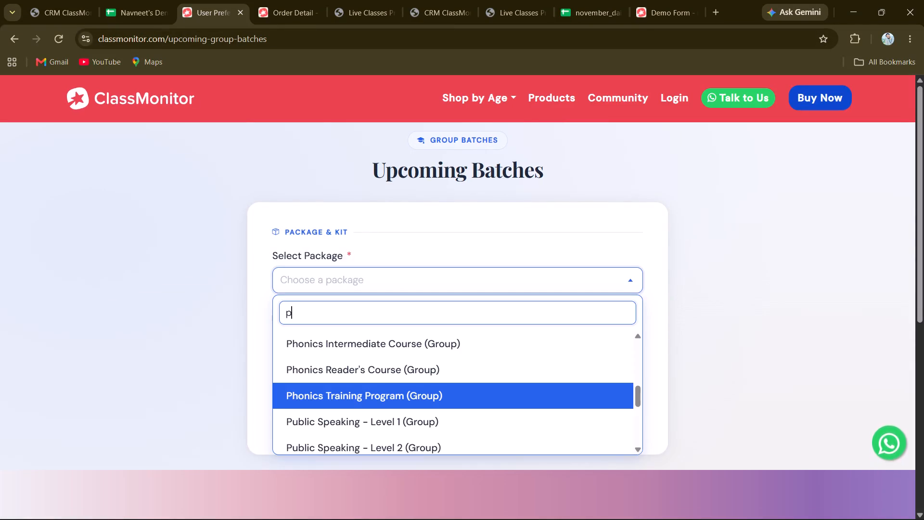
{"action": "type", "text": "honic"}
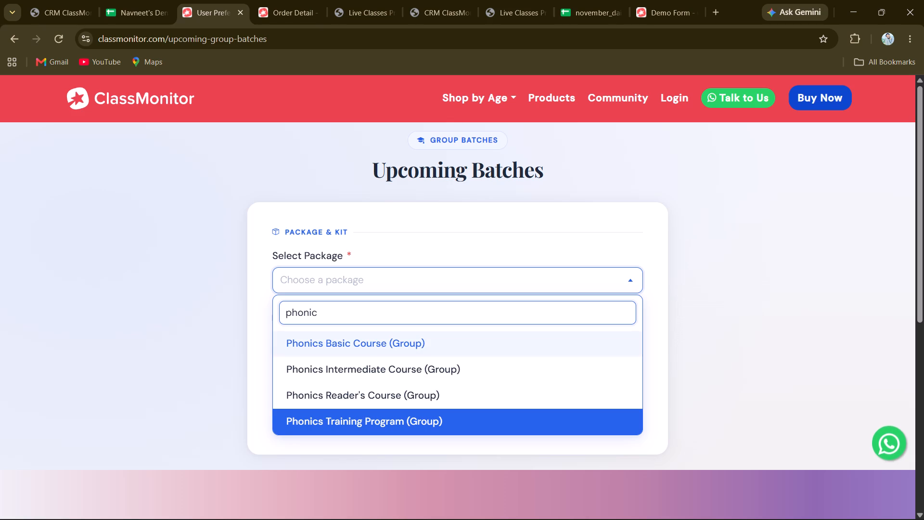
{"action": "left_click", "coordinate": [334, 349]}
{"action": "scroll", "coordinate": [476, 353], "scroll_direction": "down", "scroll_amount": 1}
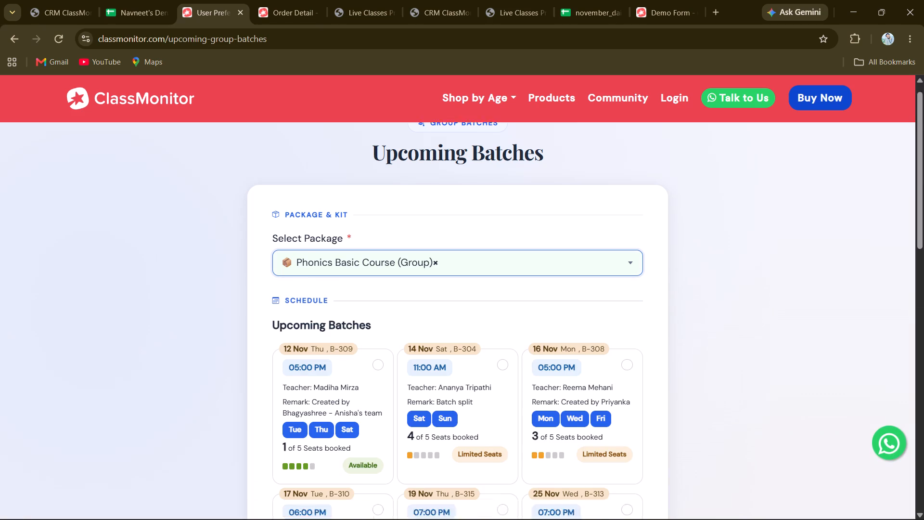
{"action": "scroll", "coordinate": [476, 353], "scroll_direction": "down", "scroll_amount": 2}
{"action": "scroll", "coordinate": [476, 353], "scroll_direction": "up", "scroll_amount": 3}
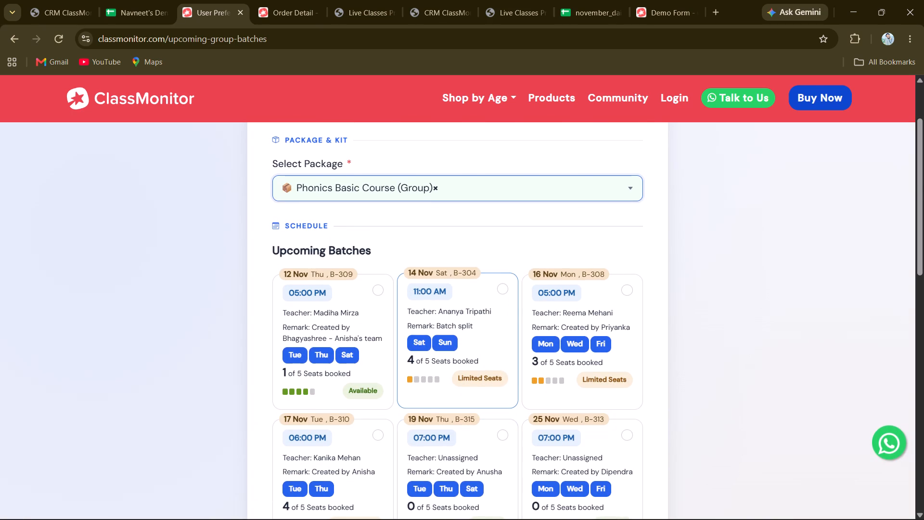
{"action": "scroll", "coordinate": [476, 353], "scroll_direction": "down", "scroll_amount": 3}
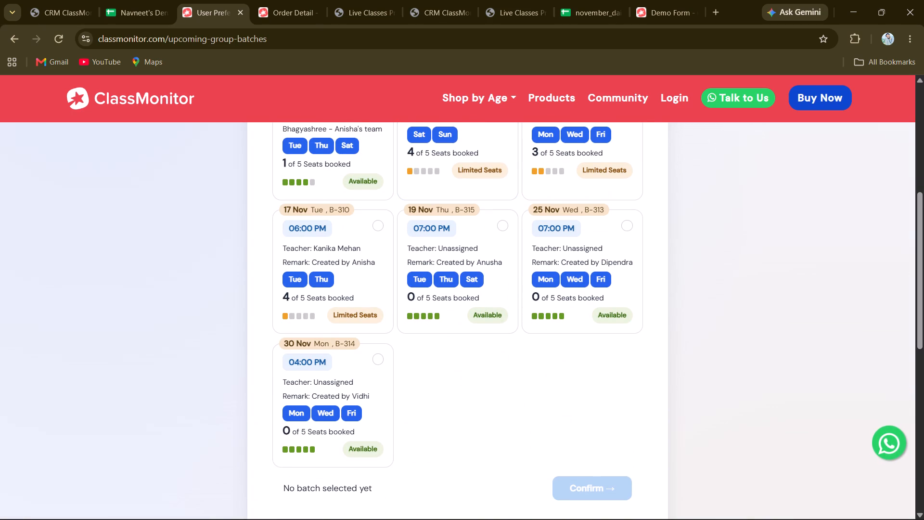
{"action": "scroll", "coordinate": [476, 353], "scroll_direction": "up", "scroll_amount": 4}
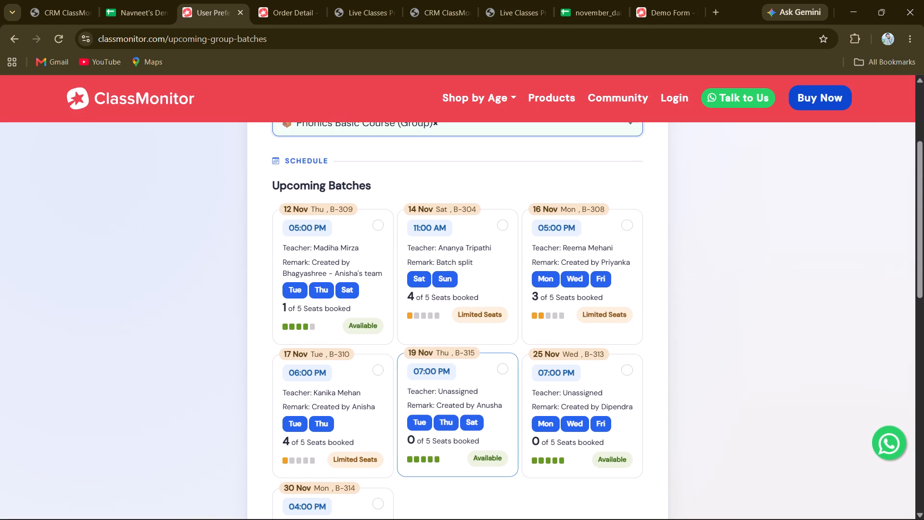
{"action": "scroll", "coordinate": [476, 353], "scroll_direction": "up", "scroll_amount": 8}
Back in the CRM, log a 25-second call on the open Phonics-20,21,22-DOM lead with status ALREADY_SALE and note "no need", save, and close the lead.
{"action": "left_click", "coordinate": [42, 0]}
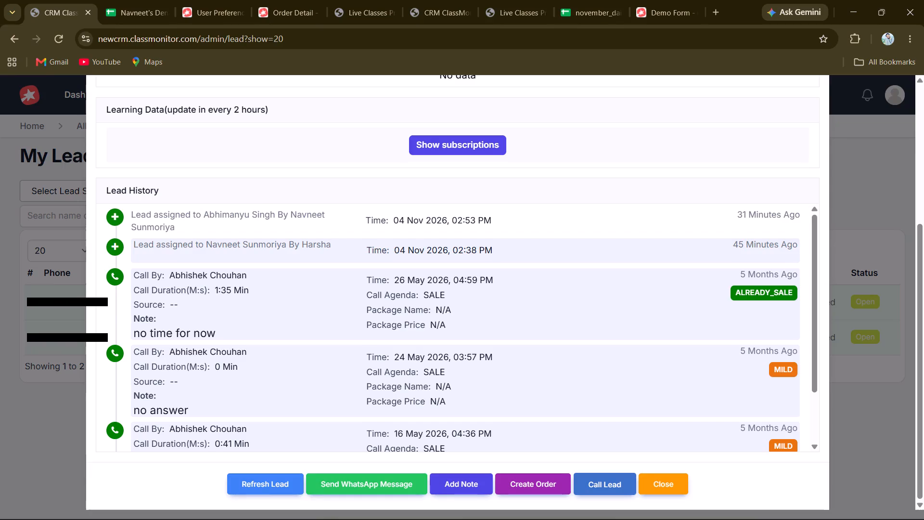
{"action": "scroll", "coordinate": [379, 220], "scroll_direction": "up", "scroll_amount": 9}
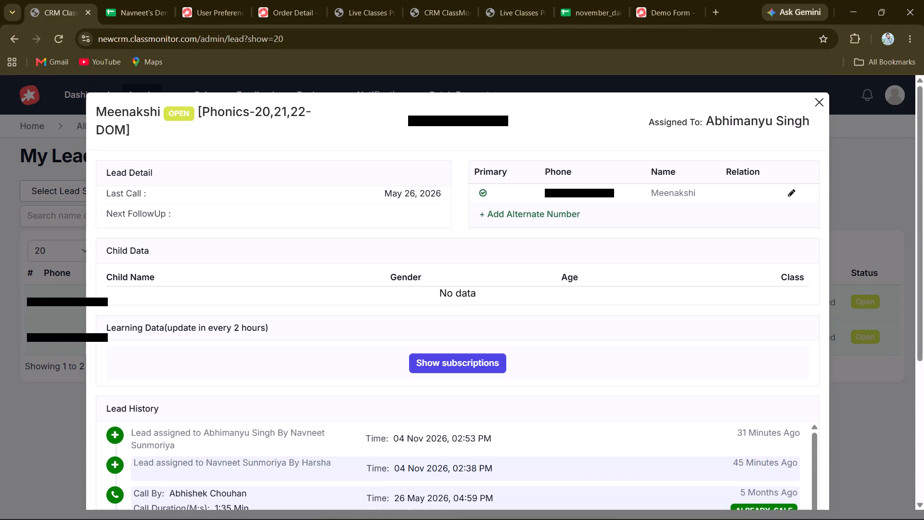
{"action": "scroll", "coordinate": [379, 220], "scroll_direction": "down", "scroll_amount": 9}
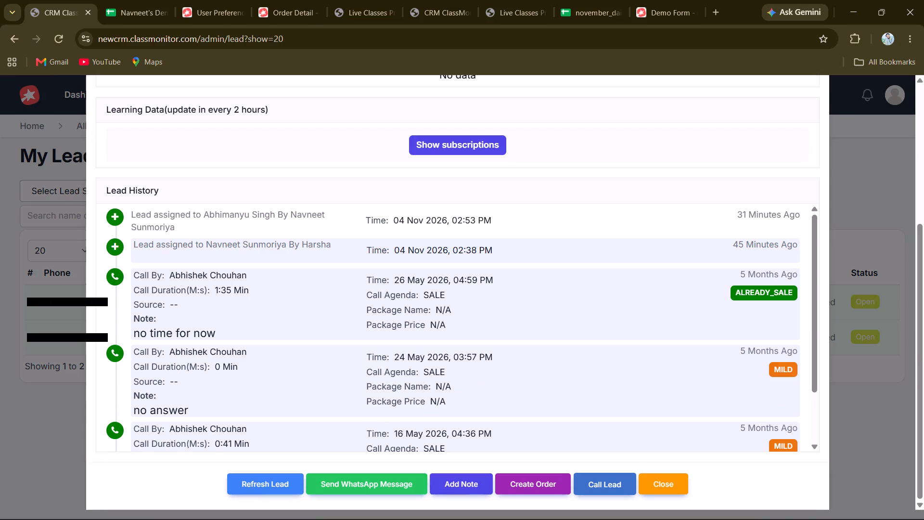
{"action": "left_click", "coordinate": [605, 476]}
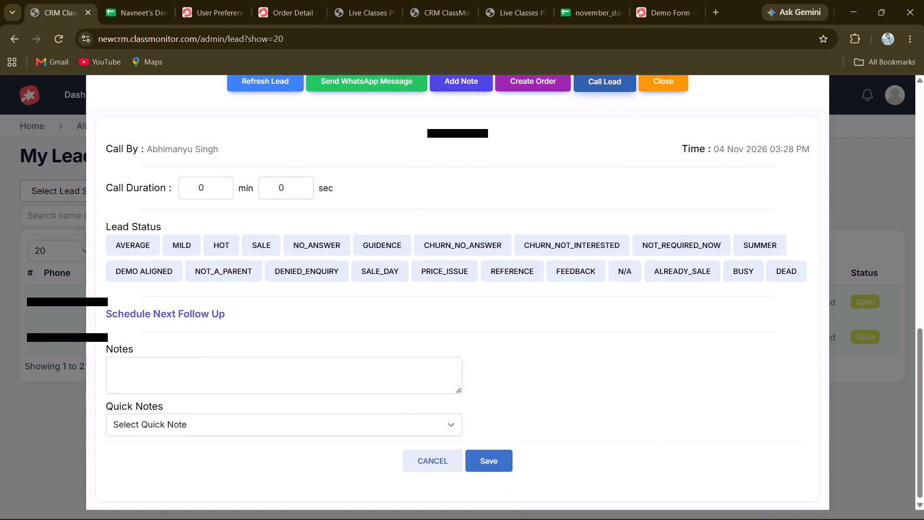
{"action": "left_click", "coordinate": [690, 267]}
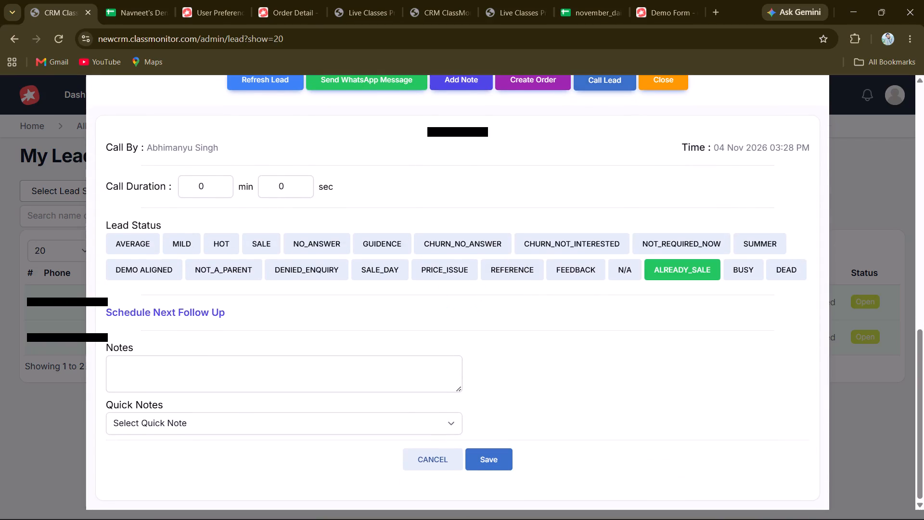
{"action": "left_click", "coordinate": [285, 189]}
{"action": "type", "text": "25"}
{"action": "left_click", "coordinate": [246, 385]}
{"action": "type", "text": "no need"}
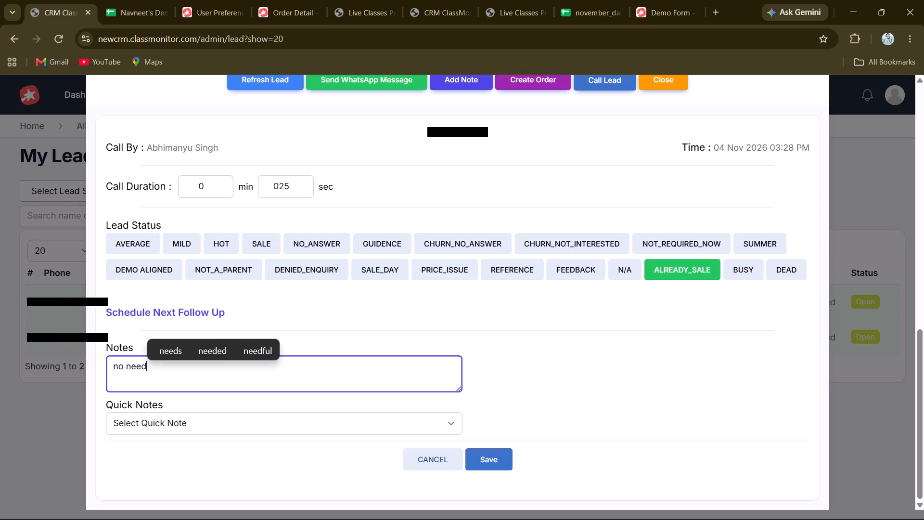
{"action": "left_click", "coordinate": [488, 468]}
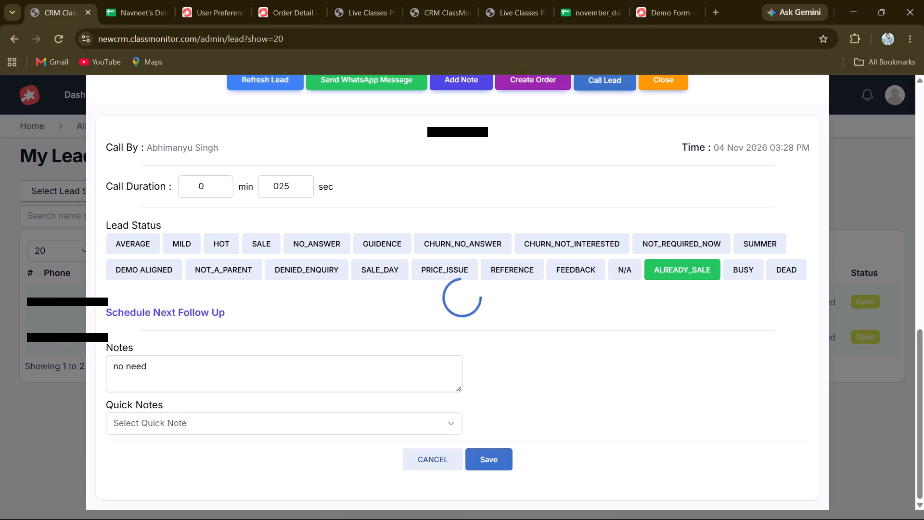
{"action": "left_click", "coordinate": [676, 435]}
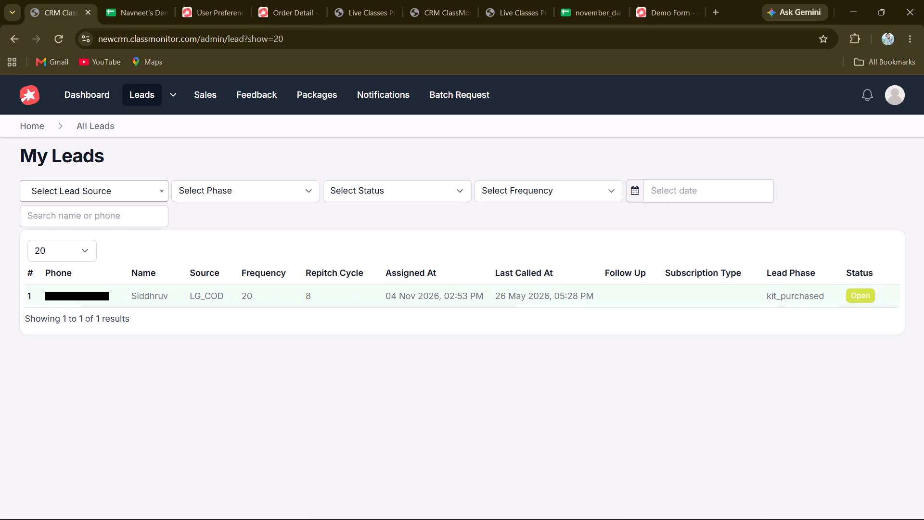
Open the LG_COD lead from the My Leads list and review its details and call history.
{"action": "left_click", "coordinate": [379, 300]}
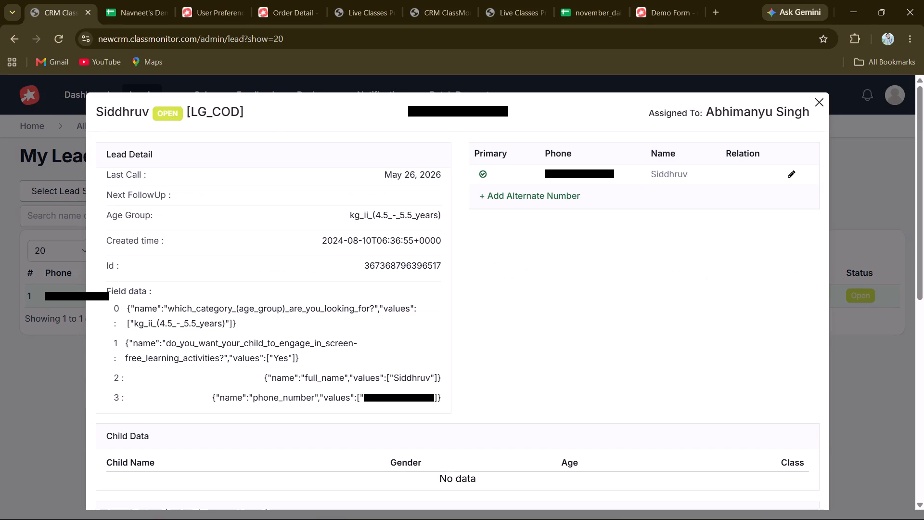
{"action": "scroll", "coordinate": [607, 315], "scroll_direction": "down", "scroll_amount": 17}
{"action": "scroll", "coordinate": [607, 315], "scroll_direction": "up", "scroll_amount": 4}
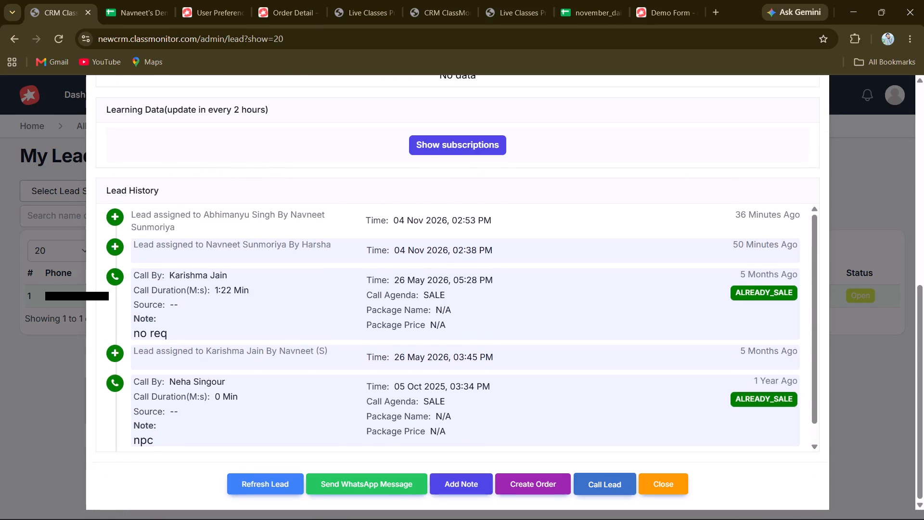
{"action": "scroll", "coordinate": [607, 315], "scroll_direction": "up", "scroll_amount": 11}
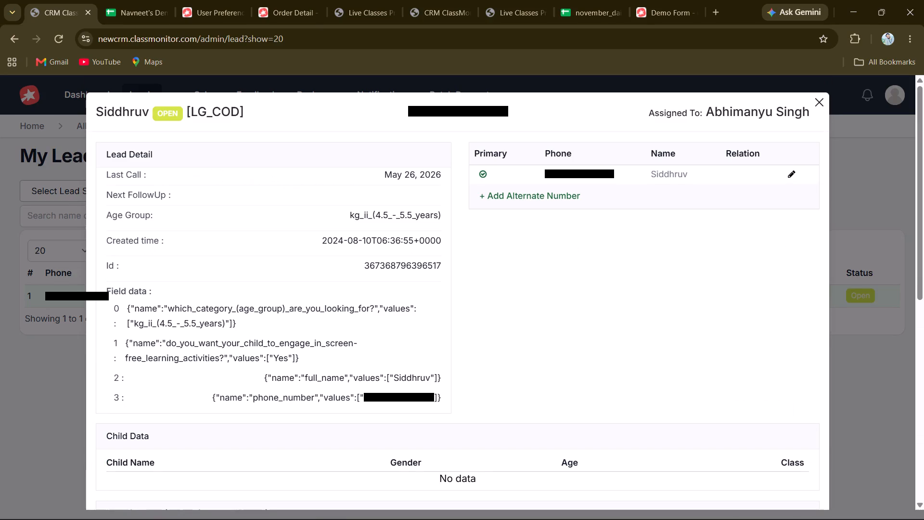
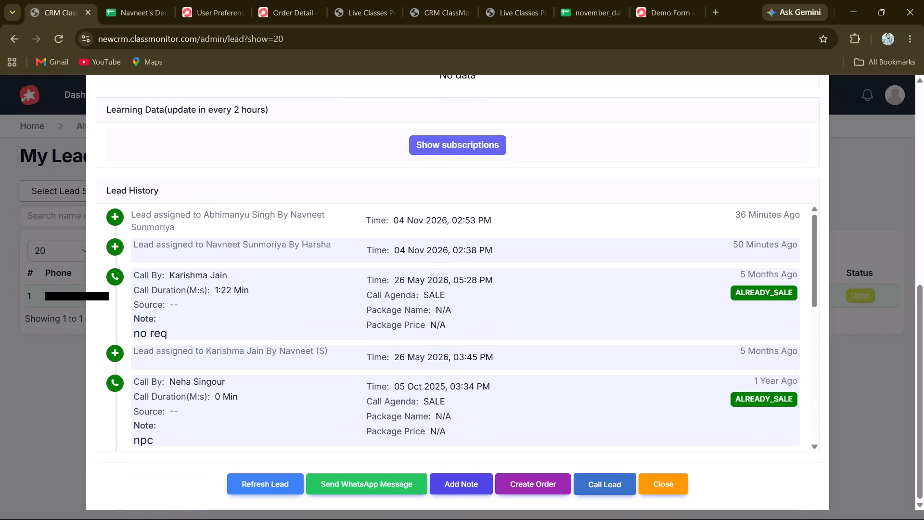
Show the subscriptions of the open LG_COD lead and review their validity, status, lead details and call history.
{"action": "left_click", "coordinate": [469, 148]}
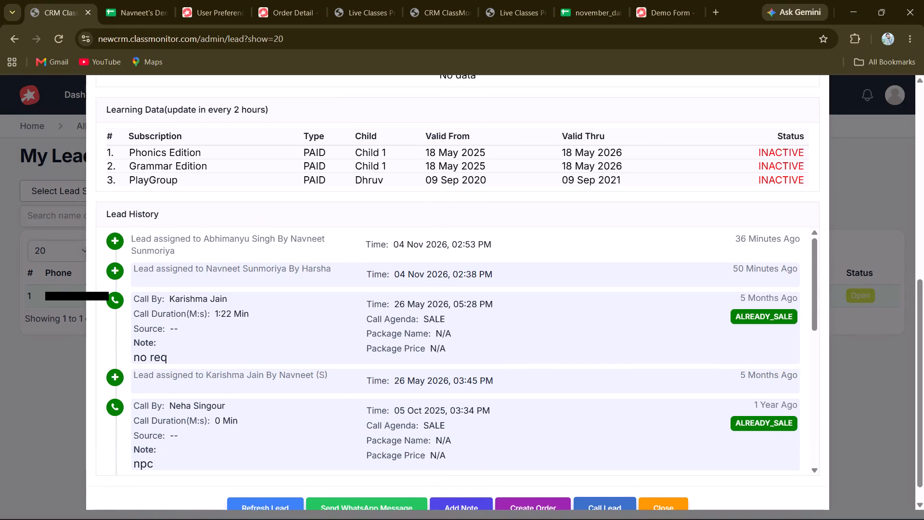
{"action": "scroll", "coordinate": [469, 148], "scroll_direction": "up", "scroll_amount": 12}
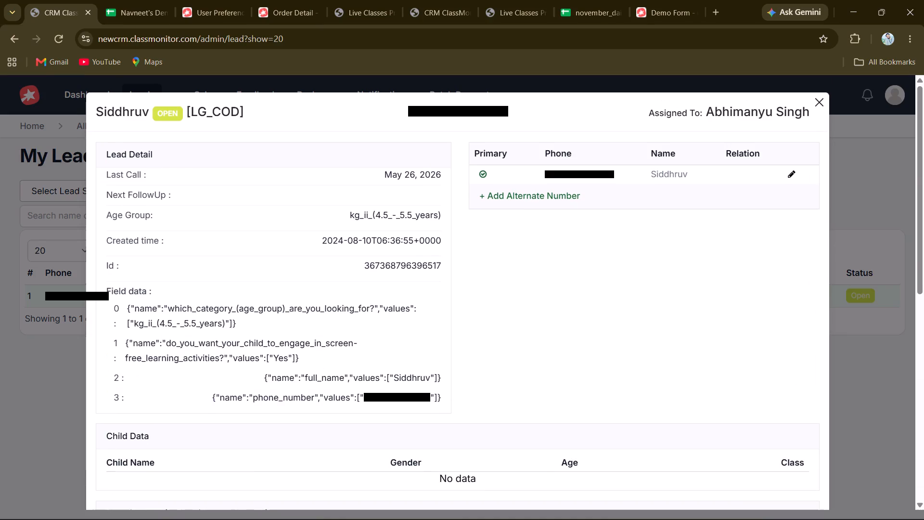
{"action": "scroll", "coordinate": [469, 148], "scroll_direction": "down", "scroll_amount": 8}
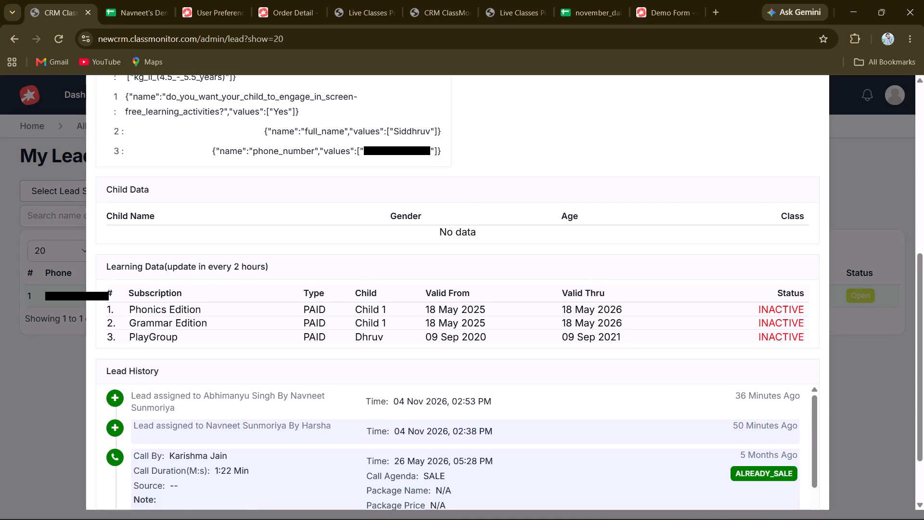
{"action": "scroll", "coordinate": [469, 148], "scroll_direction": "up", "scroll_amount": 8}
{"action": "scroll", "coordinate": [469, 148], "scroll_direction": "down", "scroll_amount": 9}
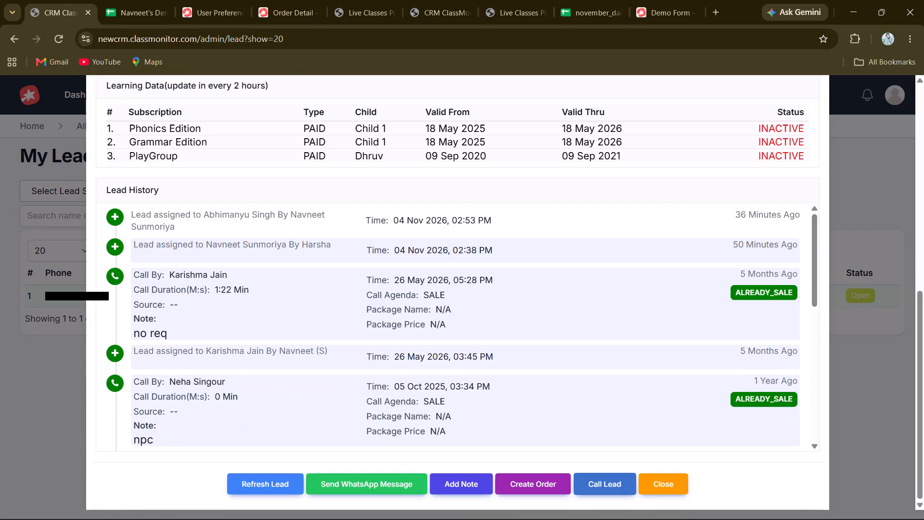
{"action": "scroll", "coordinate": [469, 148], "scroll_direction": "up", "scroll_amount": 8}
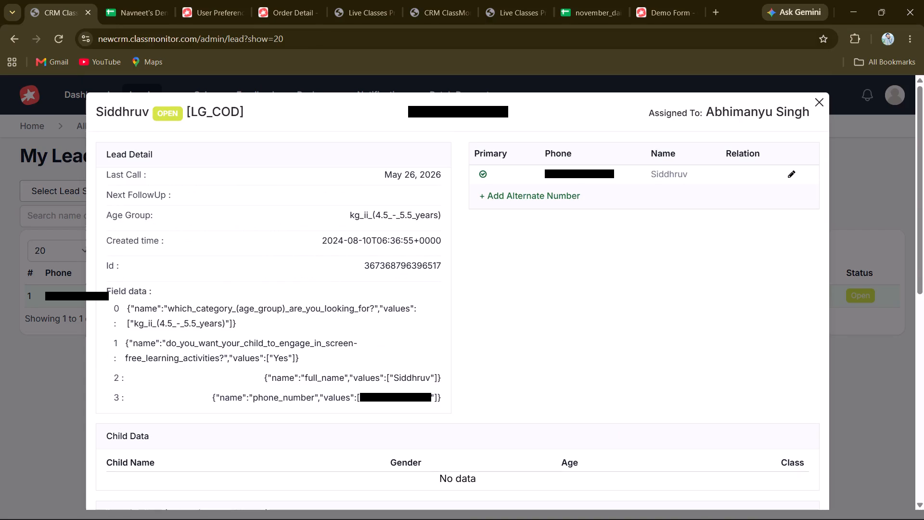
In a new browser tab, search Google for "lpo holidays pvt ltd" and look over the company's results.
{"action": "left_click", "coordinate": [710, 10]}
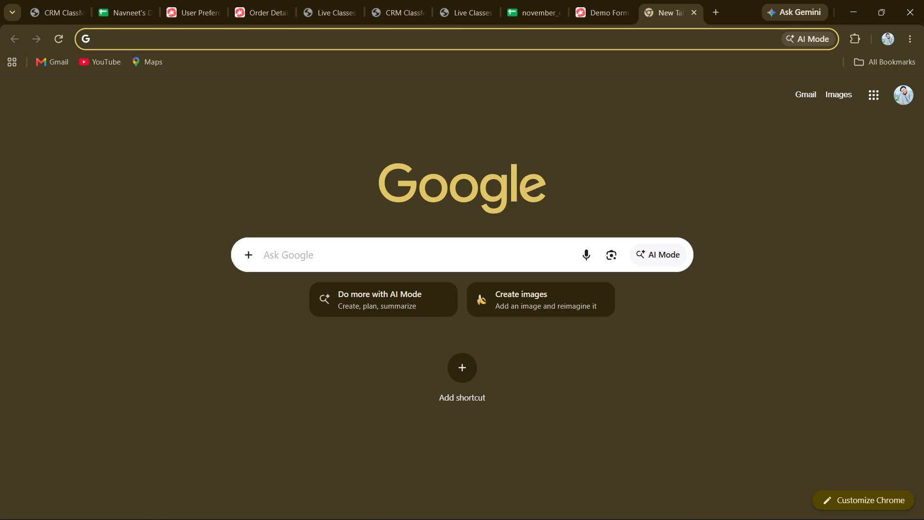
{"action": "key", "text": "shift+l"}
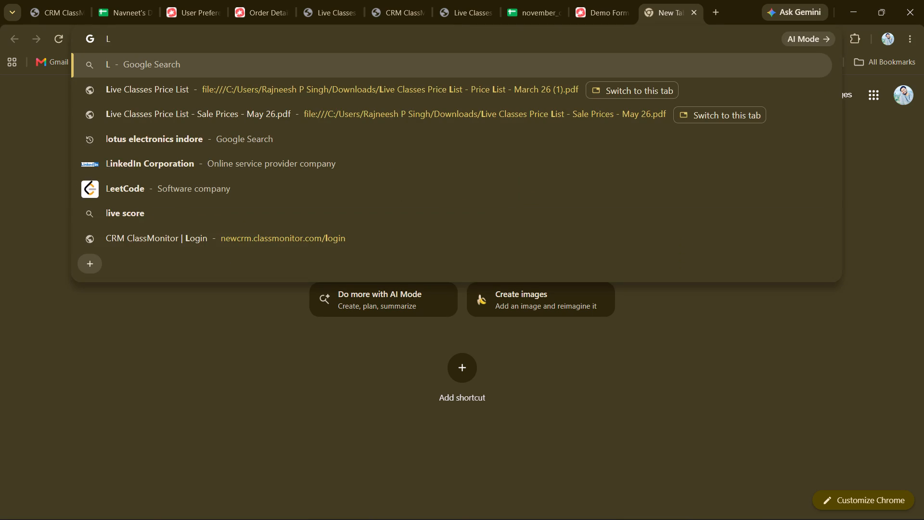
{"action": "type", "text": "pu"}
{"action": "key", "text": "space"}
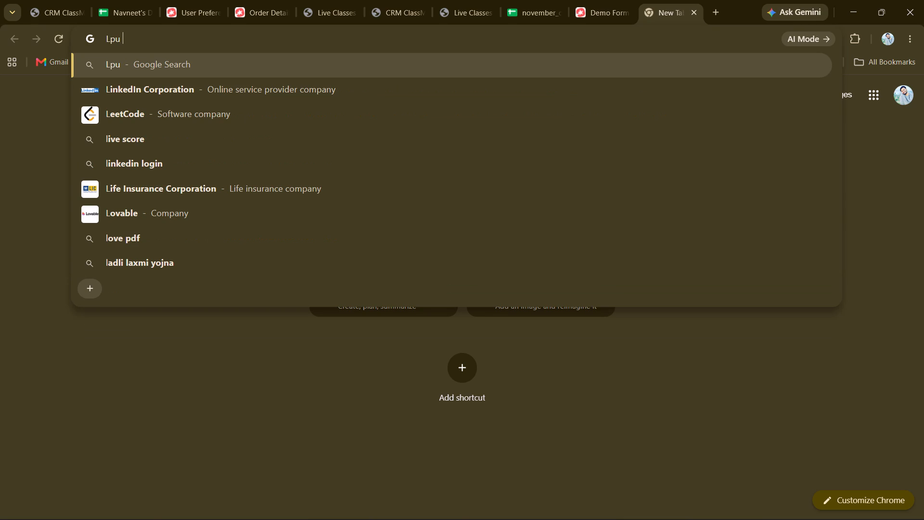
{"action": "type", "text": "ho"}
{"action": "key", "text": "BackSpace"}
{"action": "key", "text": "BackSpace"}
{"action": "key", "text": "BackSpace"}
{"action": "key", "text": "BackSpace"}
{"action": "type", "text": "o holidays"}
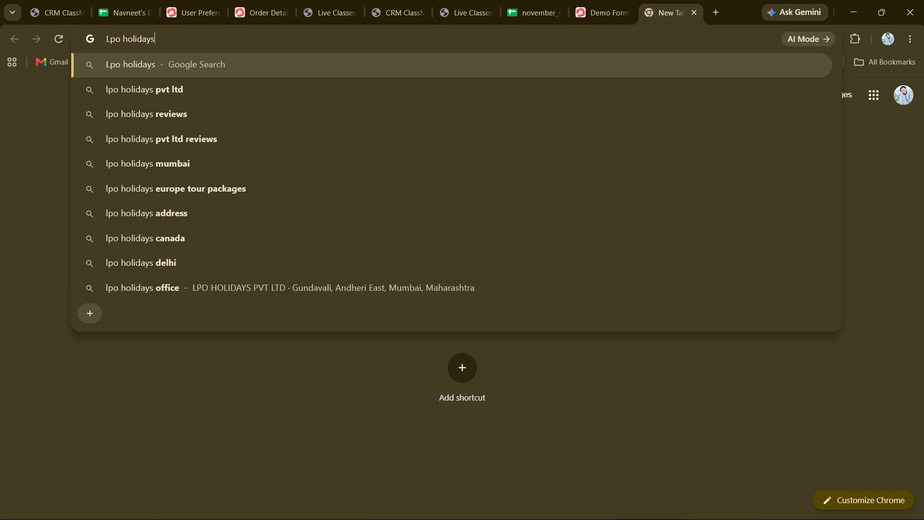
{"action": "left_click", "coordinate": [175, 92]}
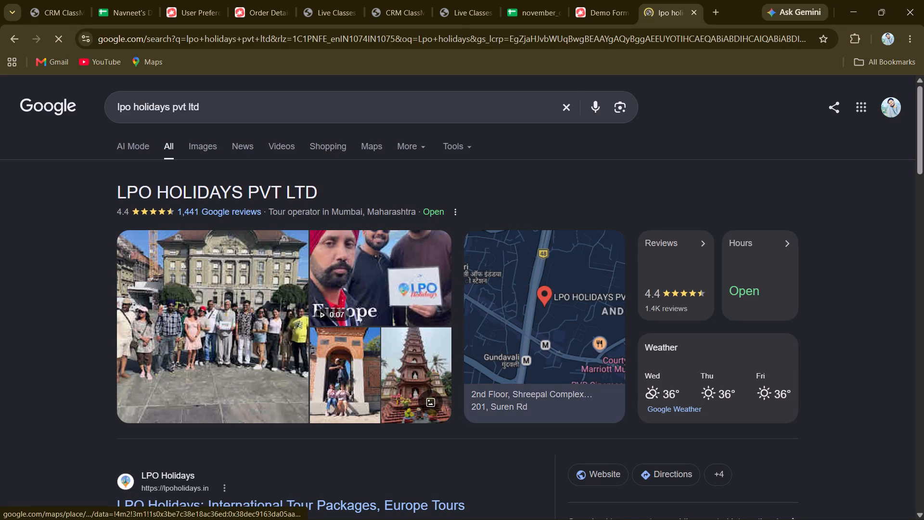
{"action": "scroll", "coordinate": [520, 372], "scroll_direction": "down", "scroll_amount": 3}
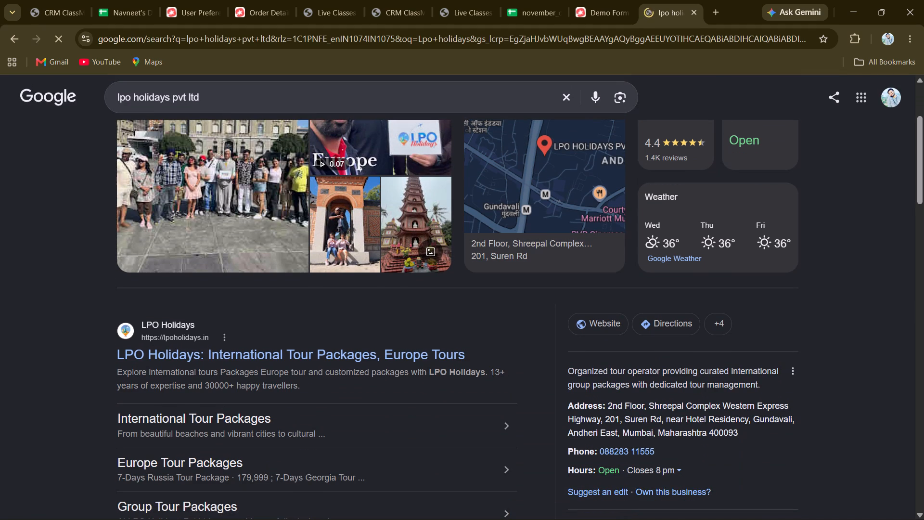
Back in the CRM, call the LG_COD lead and fill its call log with 52 seconds, status ALREADY_SALE and note "not looking now".
{"action": "left_click", "coordinate": [49, 0]}
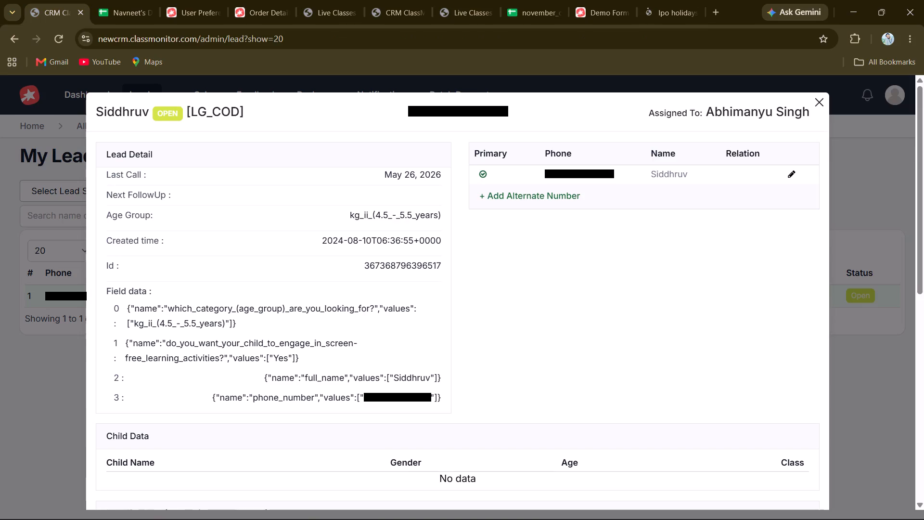
{"action": "scroll", "coordinate": [445, 244], "scroll_direction": "down", "scroll_amount": 7}
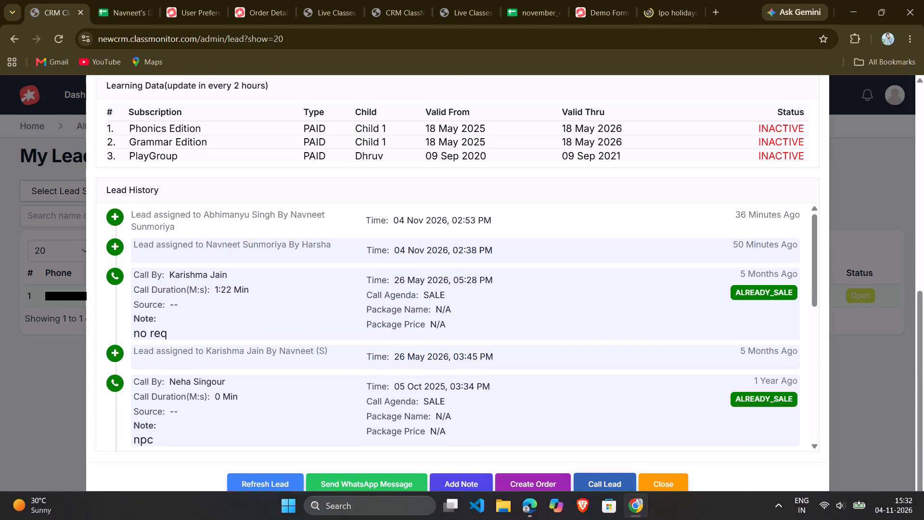
{"action": "left_click", "coordinate": [629, 485]}
{"action": "scroll", "coordinate": [629, 485], "scroll_direction": "down", "scroll_amount": 6}
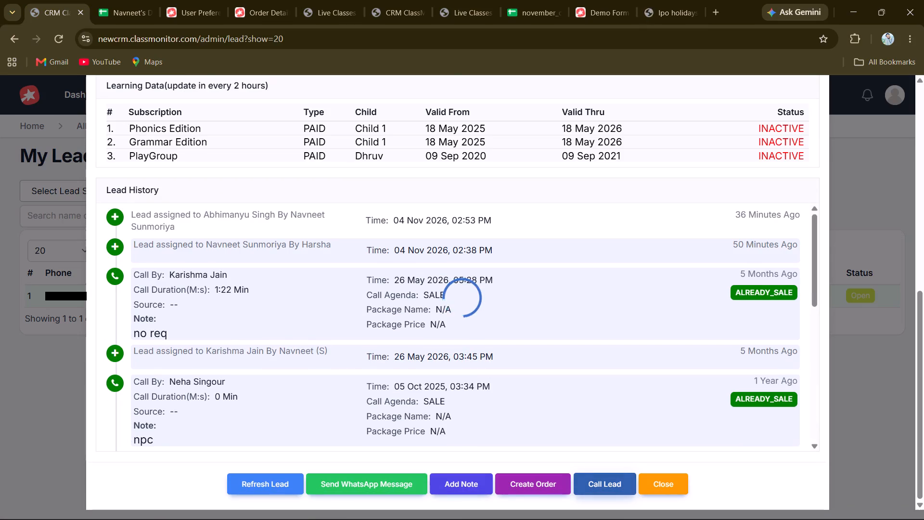
{"action": "scroll", "coordinate": [629, 485], "scroll_direction": "down", "scroll_amount": 5}
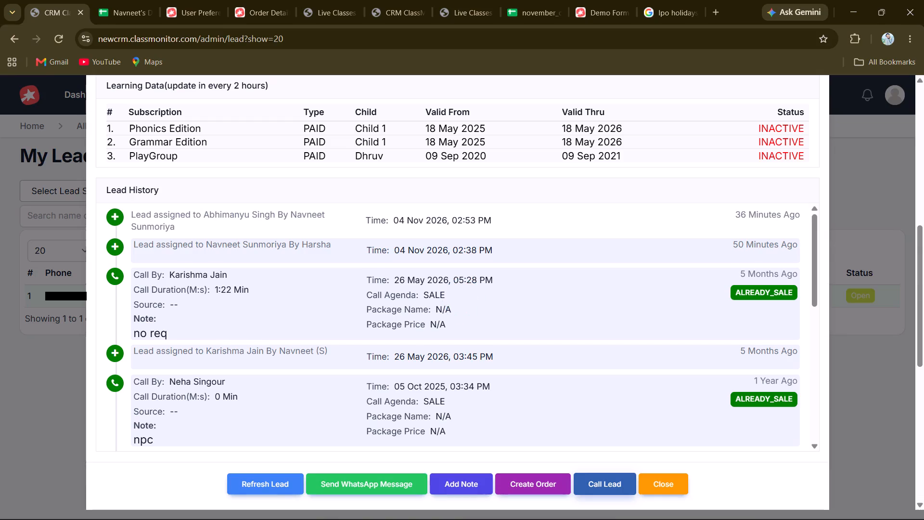
{"action": "scroll", "coordinate": [629, 485], "scroll_direction": "down", "scroll_amount": 7}
{"action": "left_click", "coordinate": [691, 273]}
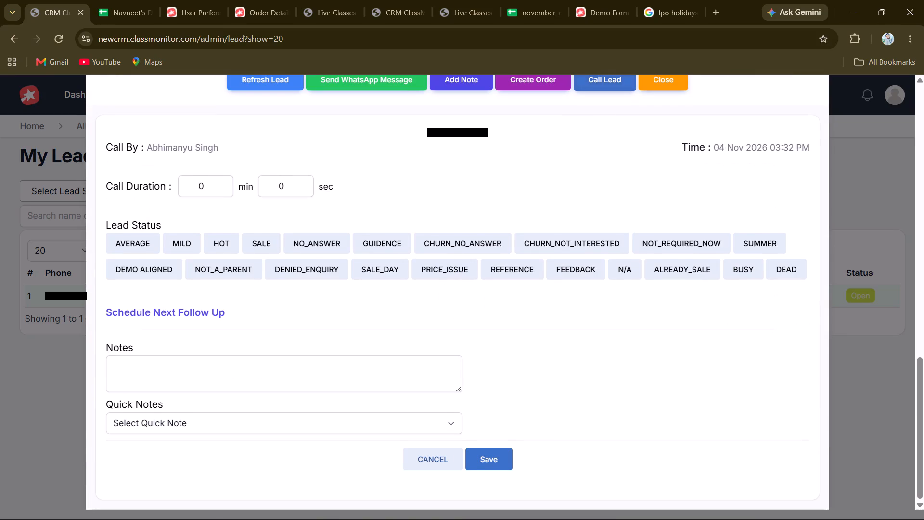
{"action": "left_click", "coordinate": [296, 181]}
{"action": "left_click", "coordinate": [290, 179]}
{"action": "key", "text": "BackSpace"}
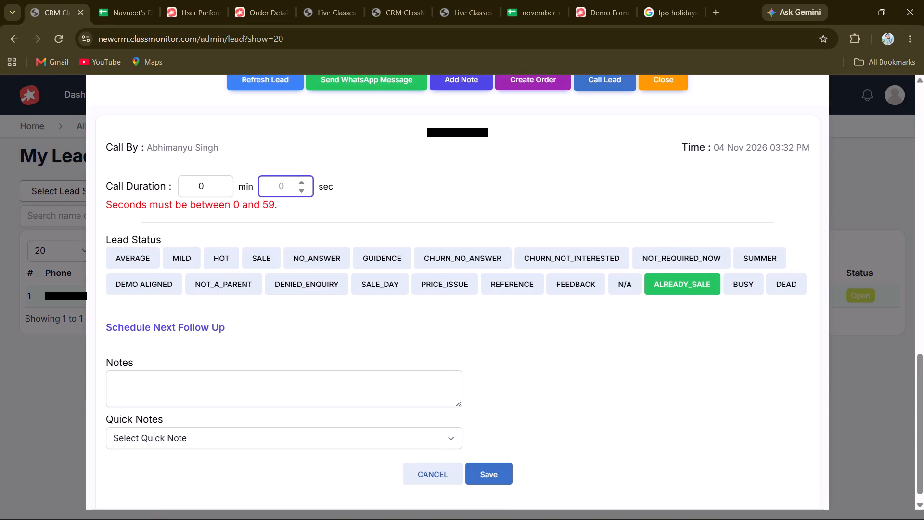
{"action": "type", "text": "52"}
{"action": "left_click", "coordinate": [260, 371]}
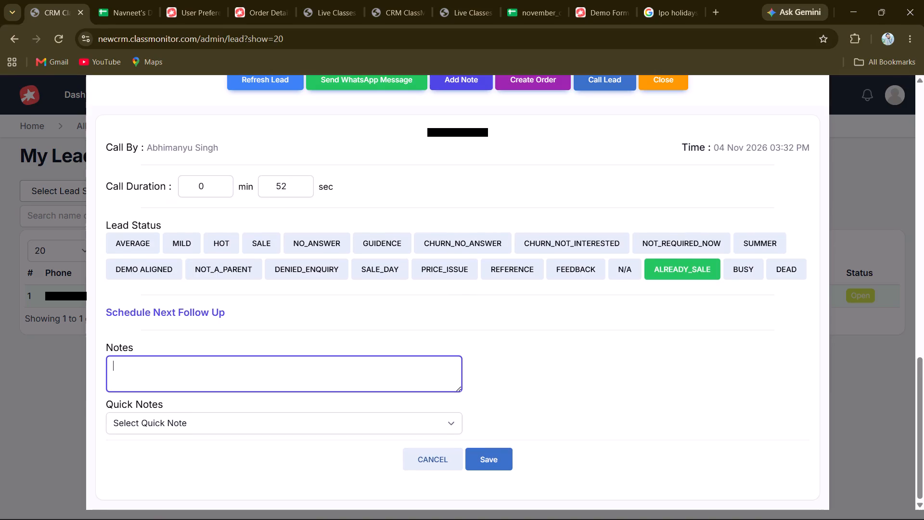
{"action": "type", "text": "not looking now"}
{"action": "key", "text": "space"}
Save the LG_COD lead's completed call log.
{"action": "left_click", "coordinate": [484, 468]}
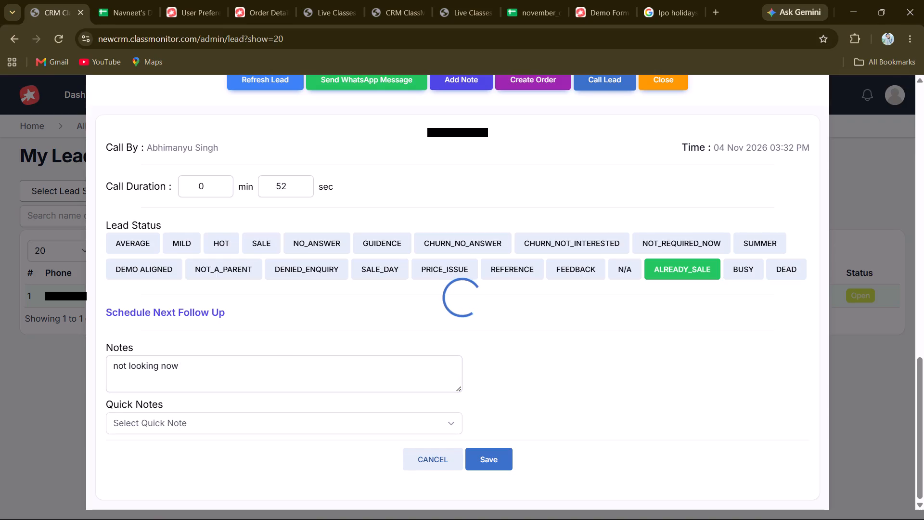
Return to the Google results for "lpo holidays pvt ltd", look through listings and reviews, and open the company website lpoholidays.in.
{"action": "left_click", "coordinate": [659, 5]}
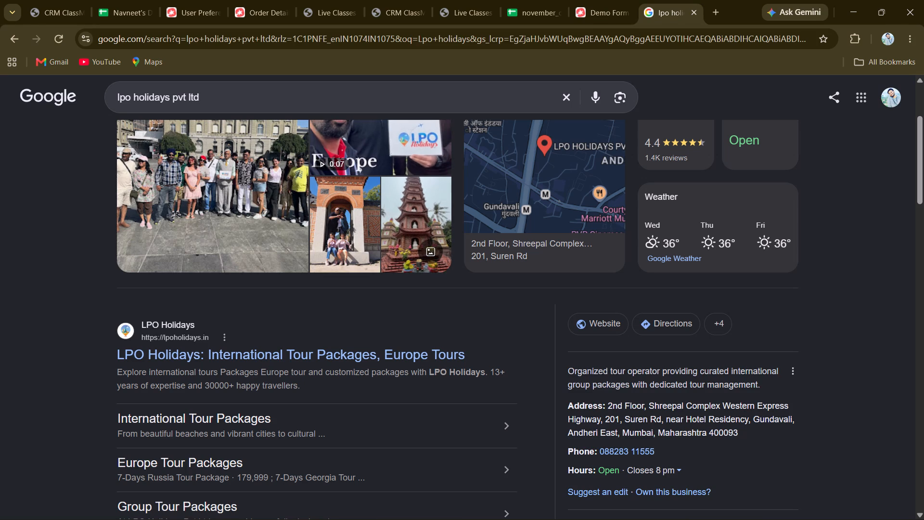
{"action": "scroll", "coordinate": [455, 309], "scroll_direction": "down", "scroll_amount": 2}
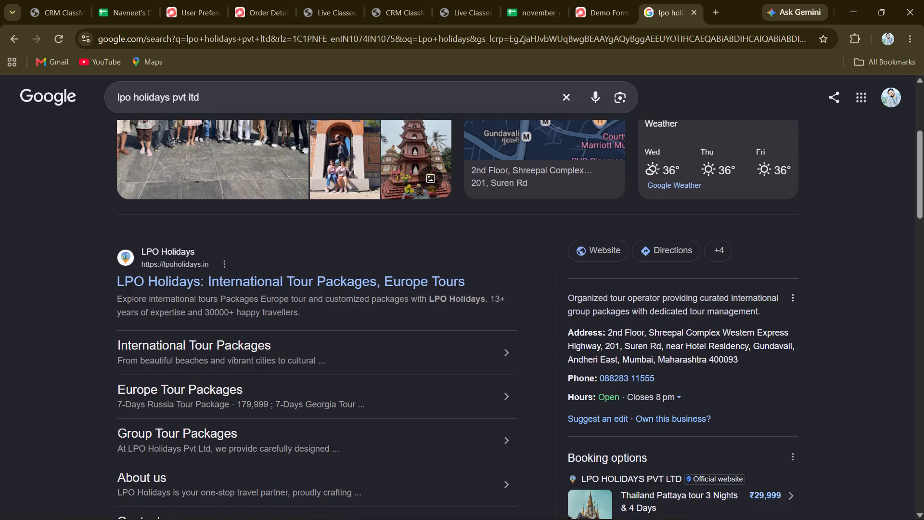
{"action": "scroll", "coordinate": [329, 341], "scroll_direction": "down", "scroll_amount": 3}
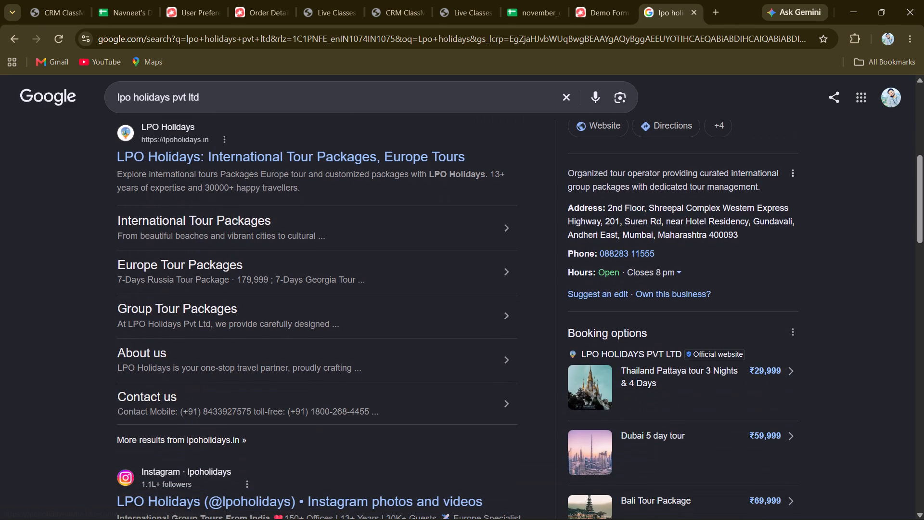
{"action": "scroll", "coordinate": [329, 341], "scroll_direction": "down", "scroll_amount": 1}
{"action": "scroll", "coordinate": [329, 341], "scroll_direction": "up", "scroll_amount": 2}
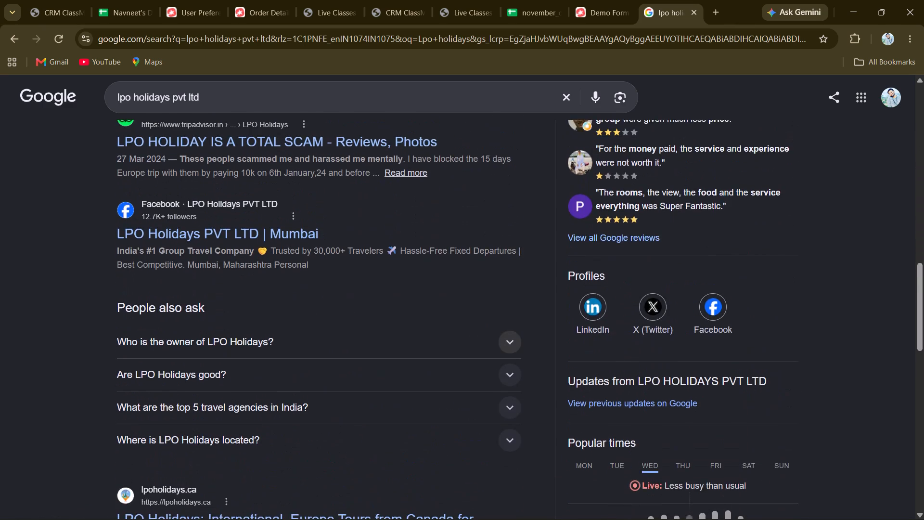
{"action": "scroll", "coordinate": [329, 341], "scroll_direction": "up", "scroll_amount": 6}
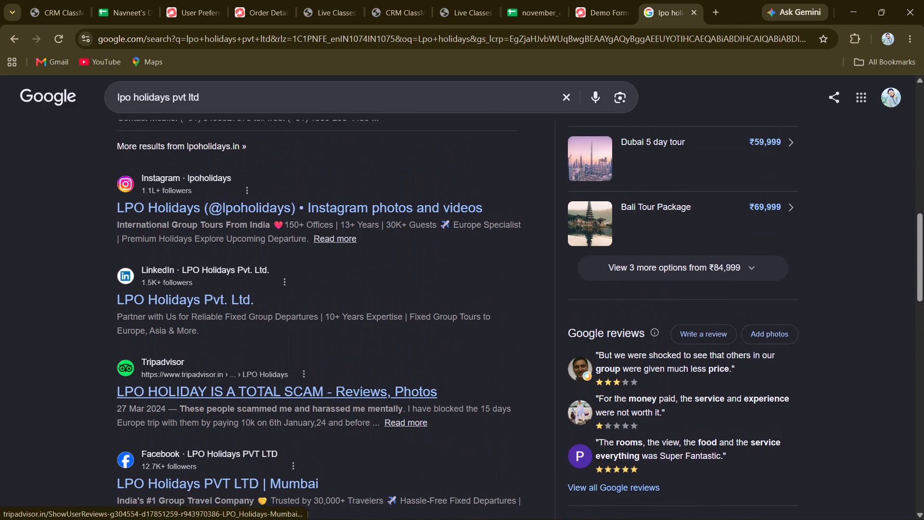
{"action": "scroll", "coordinate": [329, 341], "scroll_direction": "up", "scroll_amount": 5}
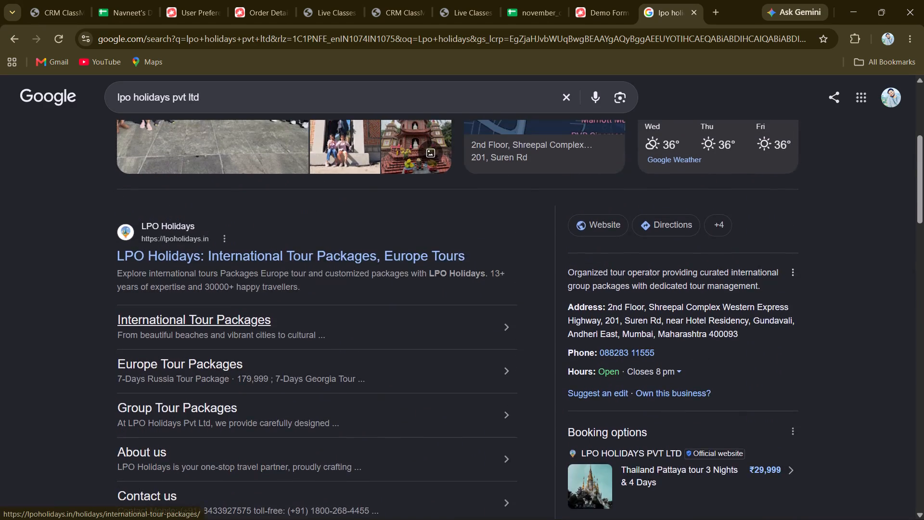
{"action": "scroll", "coordinate": [329, 341], "scroll_direction": "up", "scroll_amount": 4}
{"action": "left_click", "coordinate": [315, 347]}
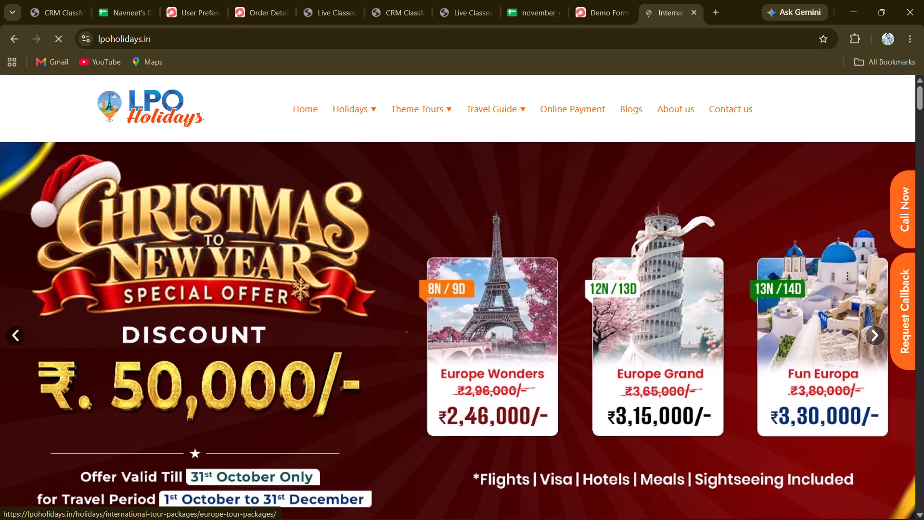
On the LPO Holidays website, examine the home page's Christmas to New Year offers and trending tour packages.
{"action": "scroll", "coordinate": [397, 346], "scroll_direction": "down", "scroll_amount": 1}
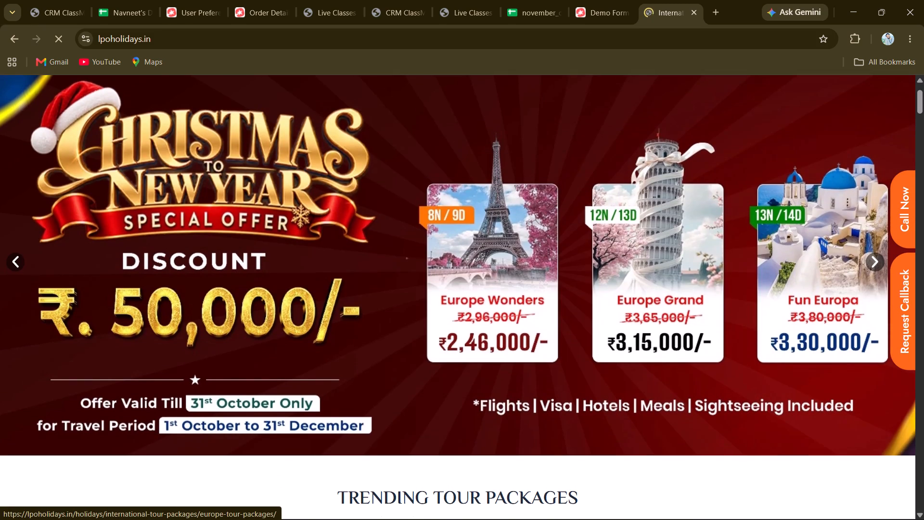
{"action": "scroll", "coordinate": [397, 346], "scroll_direction": "left", "scroll_amount": 2}
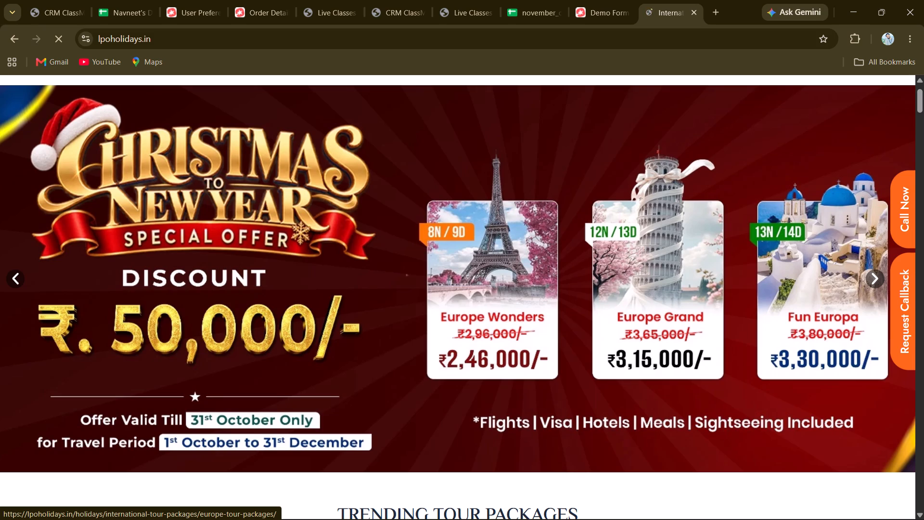
{"action": "scroll", "coordinate": [397, 346], "scroll_direction": "down", "scroll_amount": 1}
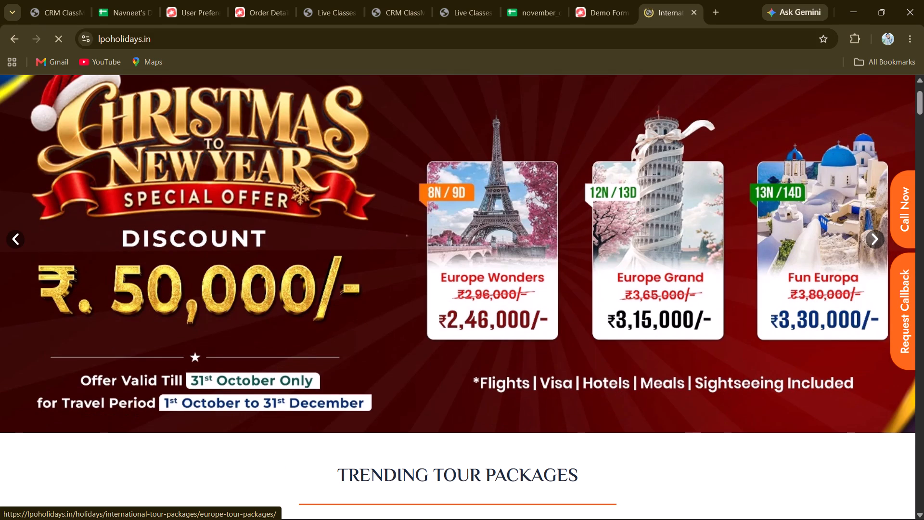
{"action": "scroll", "coordinate": [397, 346], "scroll_direction": "up", "scroll_amount": 1}
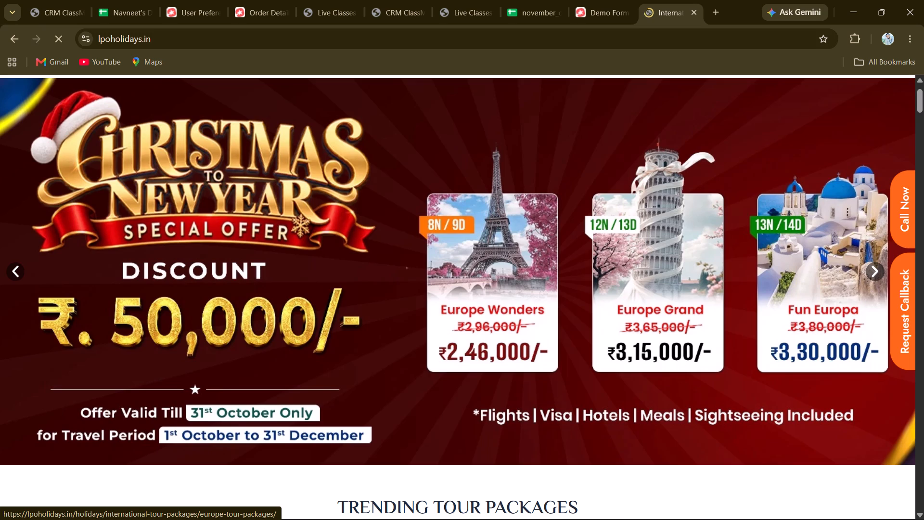
{"action": "left_click", "coordinate": [868, 270]}
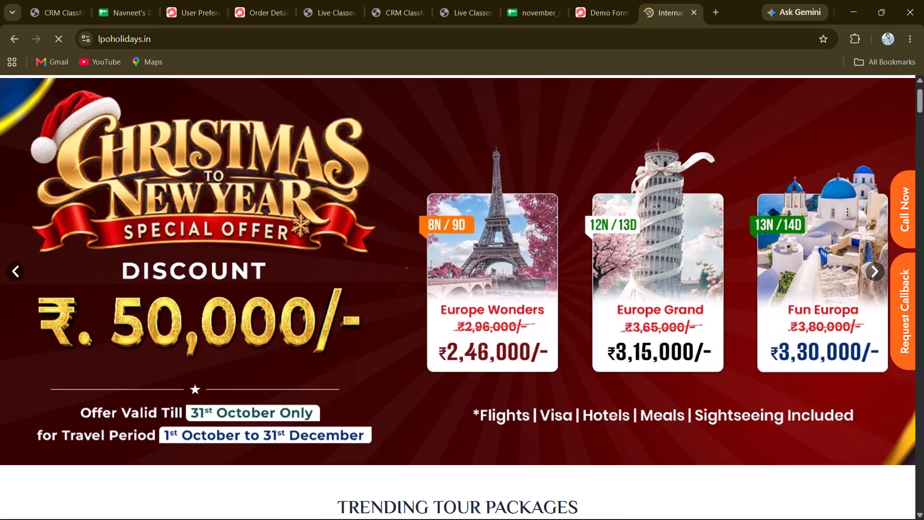
{"action": "scroll", "coordinate": [657, 323], "scroll_direction": "left", "scroll_amount": 1}
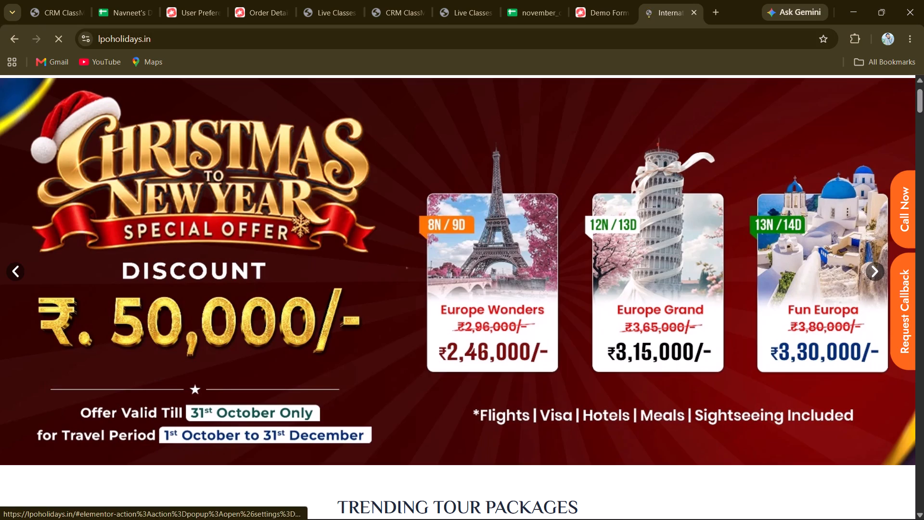
{"action": "scroll", "coordinate": [731, 398], "scroll_direction": "down", "scroll_amount": 2}
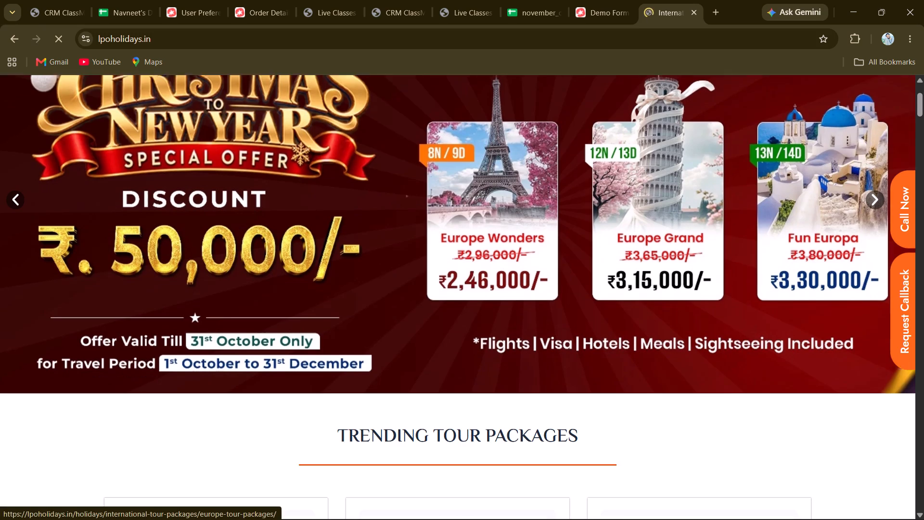
{"action": "scroll", "coordinate": [731, 398], "scroll_direction": "down", "scroll_amount": 5}
{"action": "scroll", "coordinate": [731, 398], "scroll_direction": "up", "scroll_amount": 1}
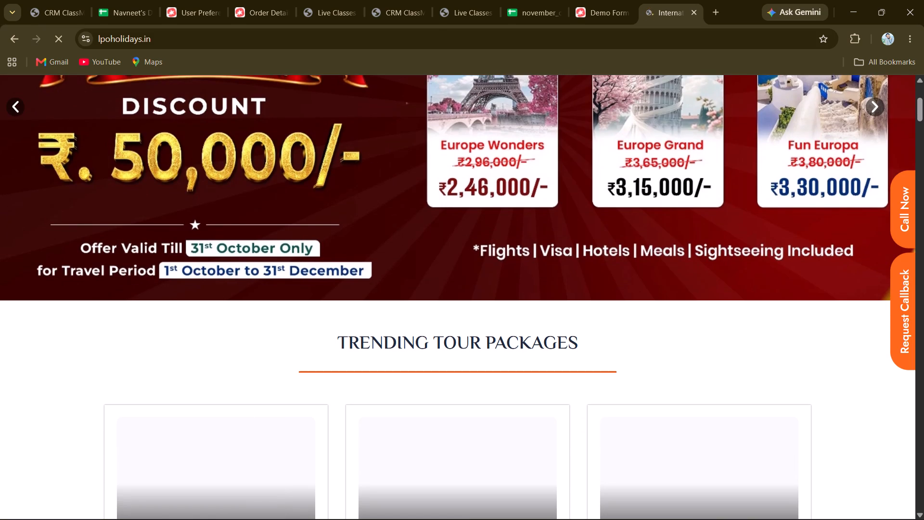
{"action": "scroll", "coordinate": [731, 398], "scroll_direction": "up", "scroll_amount": 3}
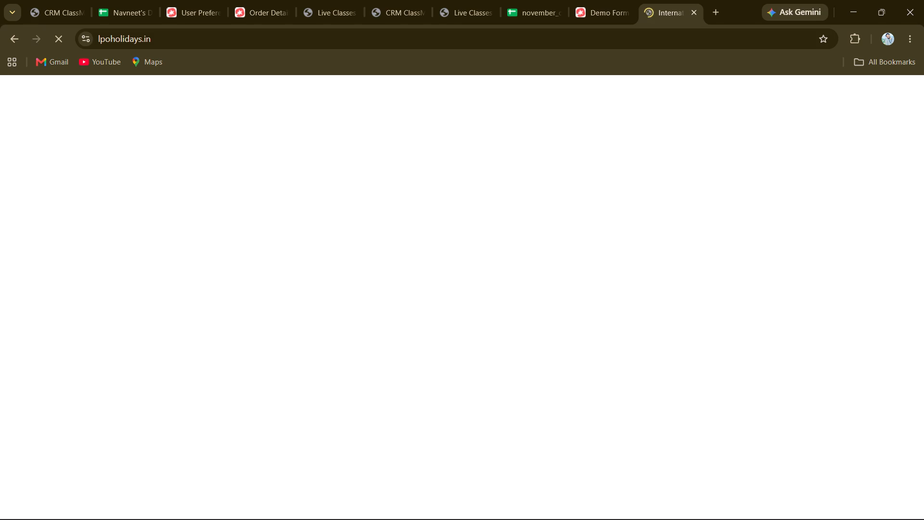
Return to the Google results, open the lpoholidays Instagram profile without logging in, and look through its story highlights.
{"action": "left_click", "coordinate": [9, 37]}
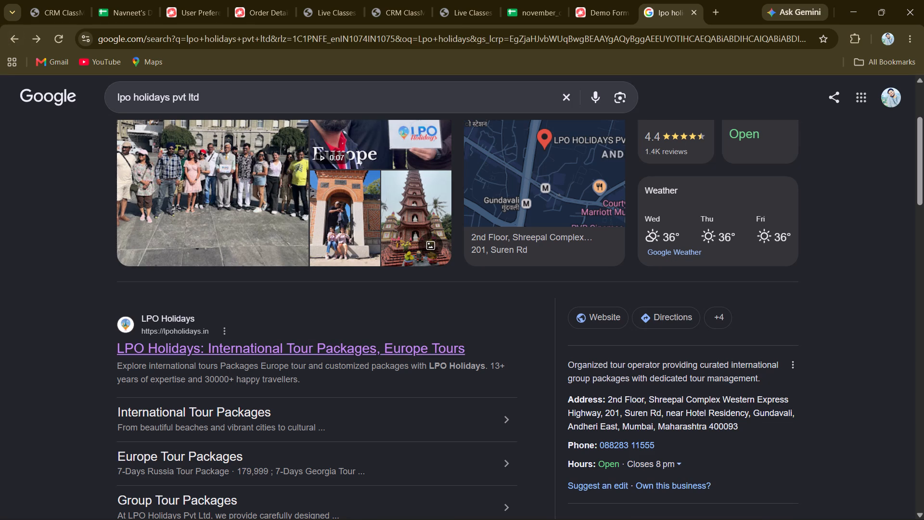
{"action": "scroll", "coordinate": [365, 357], "scroll_direction": "down", "scroll_amount": 7}
{"action": "scroll", "coordinate": [365, 357], "scroll_direction": "up", "scroll_amount": 1}
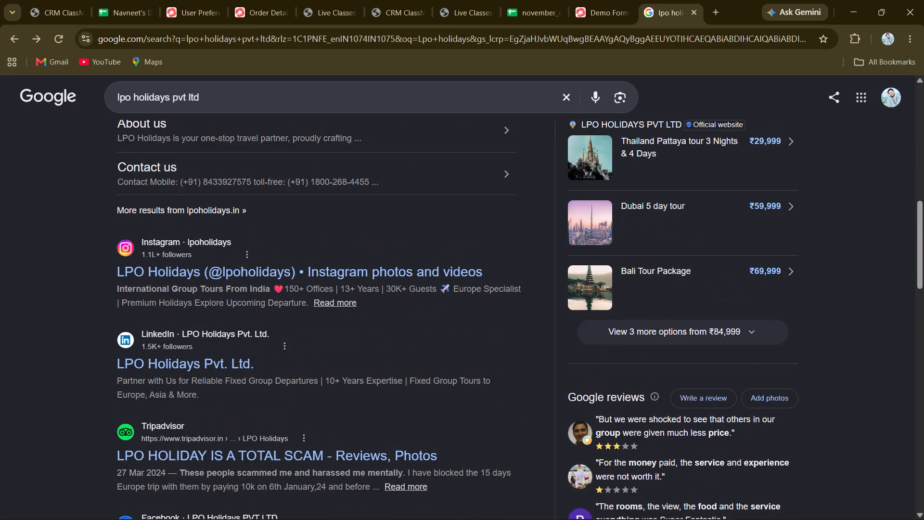
{"action": "scroll", "coordinate": [365, 357], "scroll_direction": "up", "scroll_amount": 1}
{"action": "left_click", "coordinate": [311, 282]}
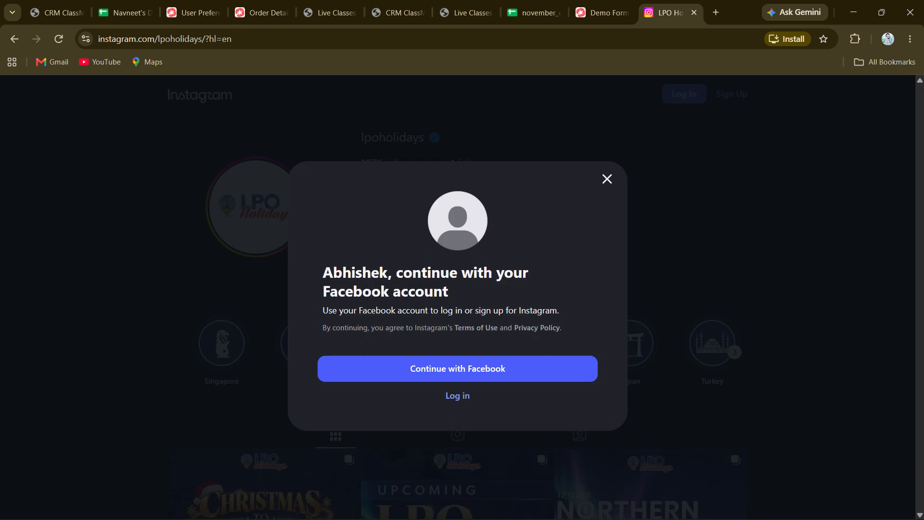
{"action": "left_click", "coordinate": [606, 183]}
{"action": "scroll", "coordinate": [470, 383], "scroll_direction": "down", "scroll_amount": 2}
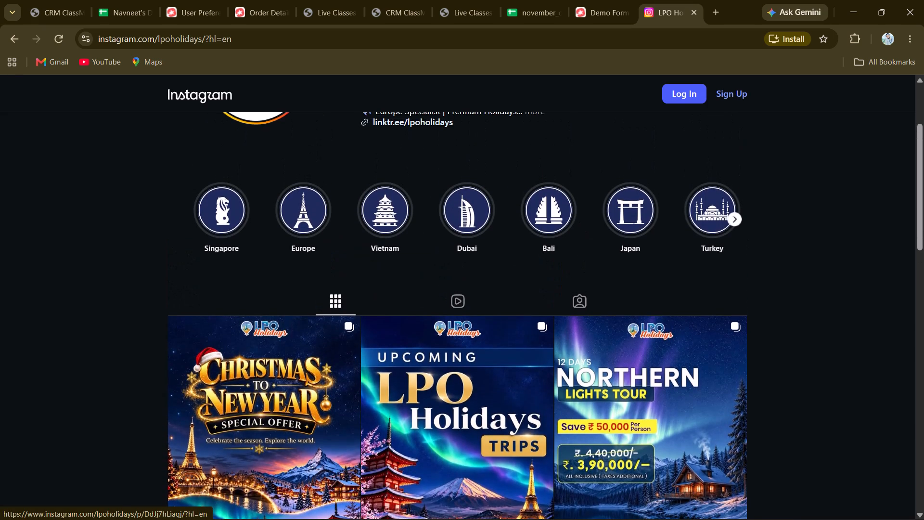
{"action": "left_click", "coordinate": [731, 217]}
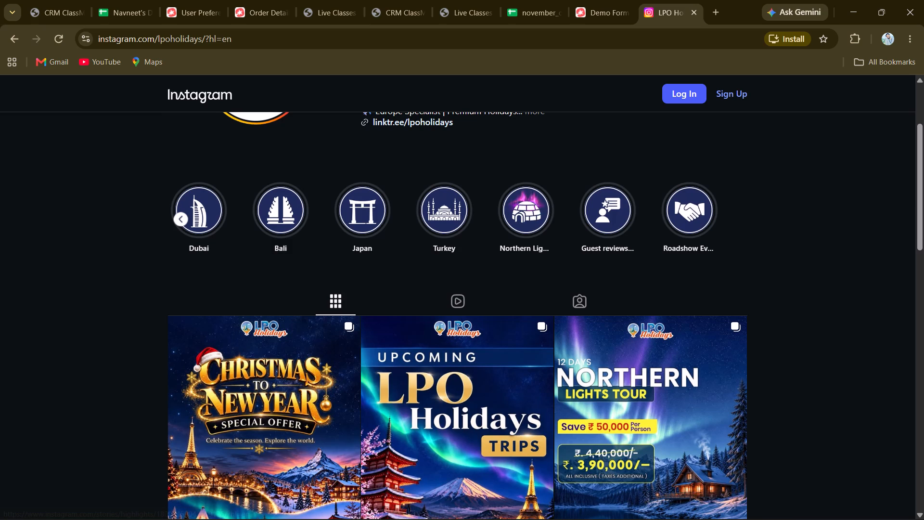
{"action": "left_click", "coordinate": [731, 217]}
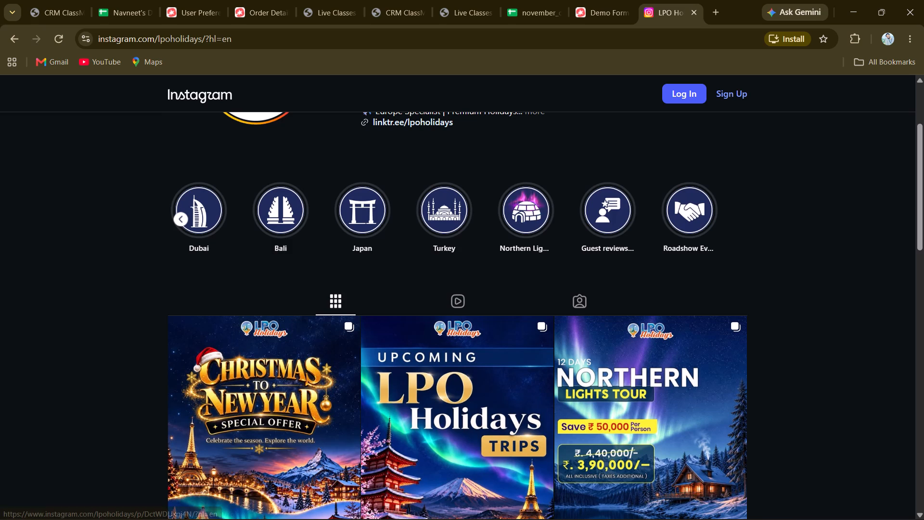
Look through the lpoholidays Instagram post grid and load more posts beyond the initial ones.
{"action": "scroll", "coordinate": [628, 325], "scroll_direction": "down", "scroll_amount": 6}
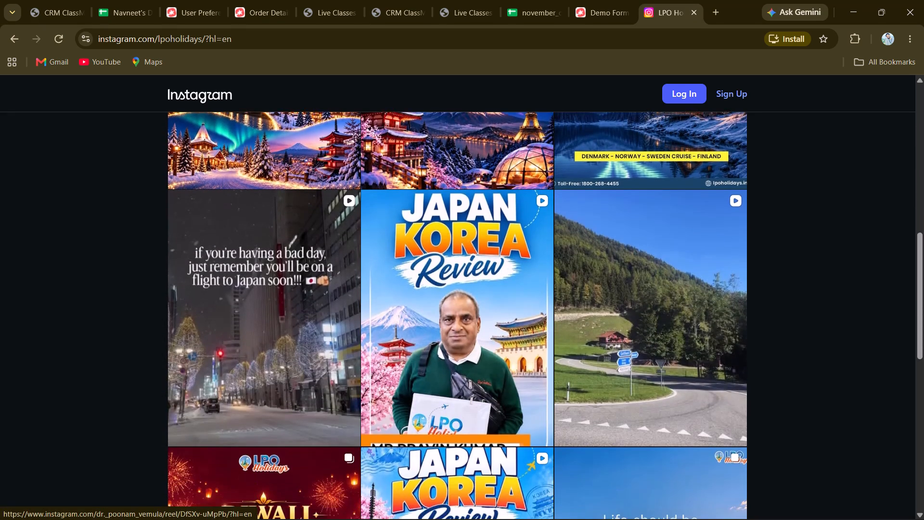
{"action": "scroll", "coordinate": [628, 325], "scroll_direction": "down", "scroll_amount": 5}
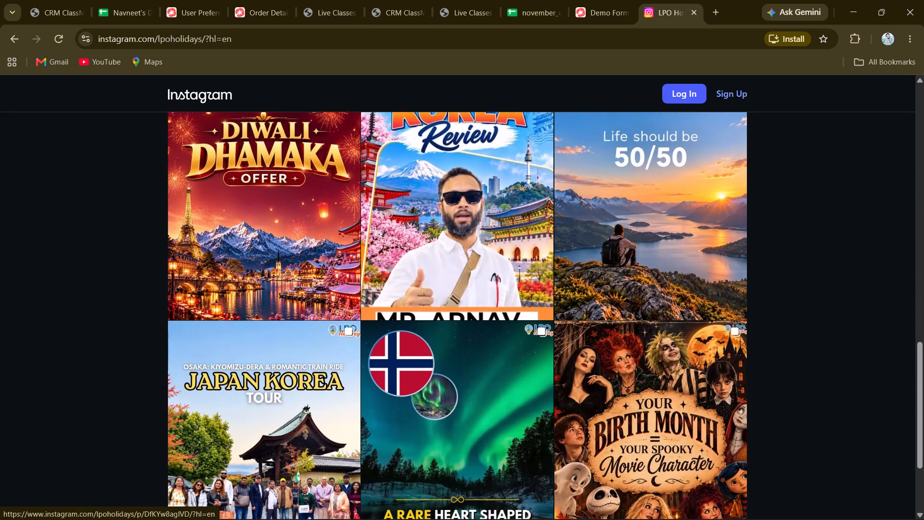
{"action": "scroll", "coordinate": [628, 325], "scroll_direction": "down", "scroll_amount": 4}
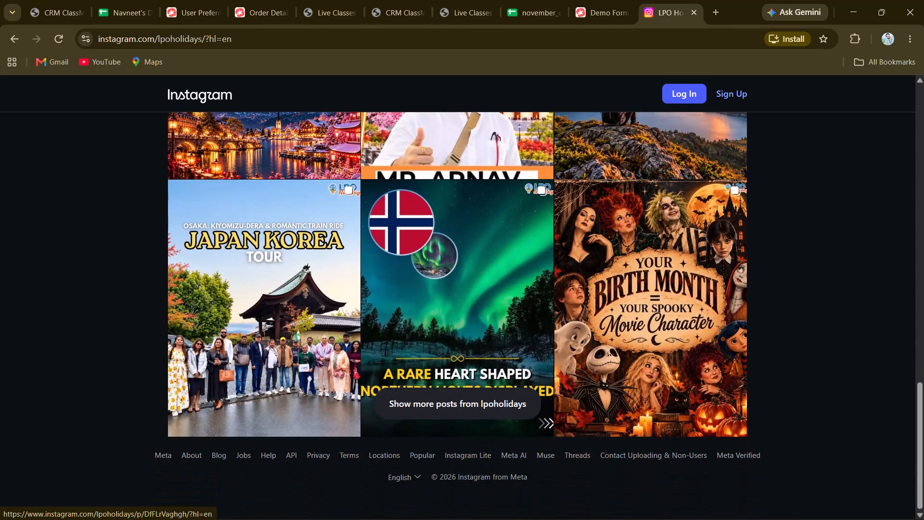
{"action": "scroll", "coordinate": [628, 325], "scroll_direction": "down", "scroll_amount": 1}
{"action": "left_click", "coordinate": [475, 408]}
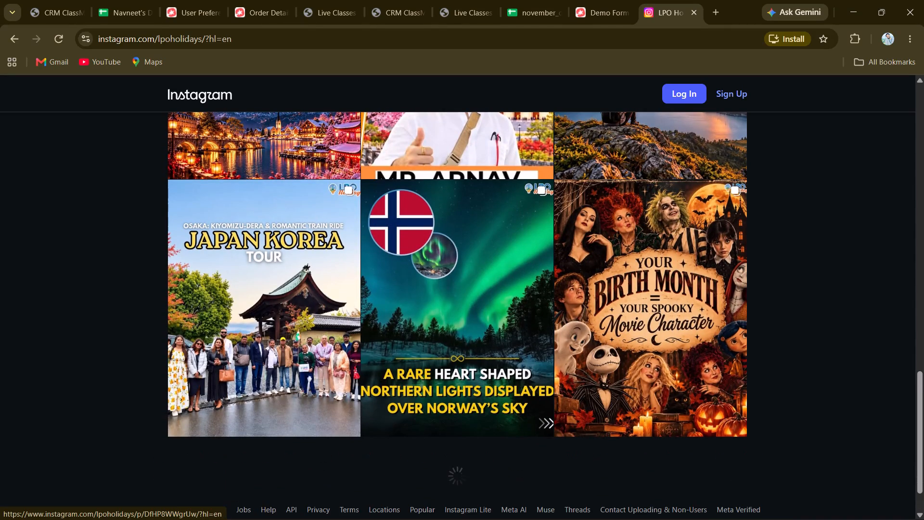
{"action": "scroll", "coordinate": [475, 408], "scroll_direction": "down", "scroll_amount": 4}
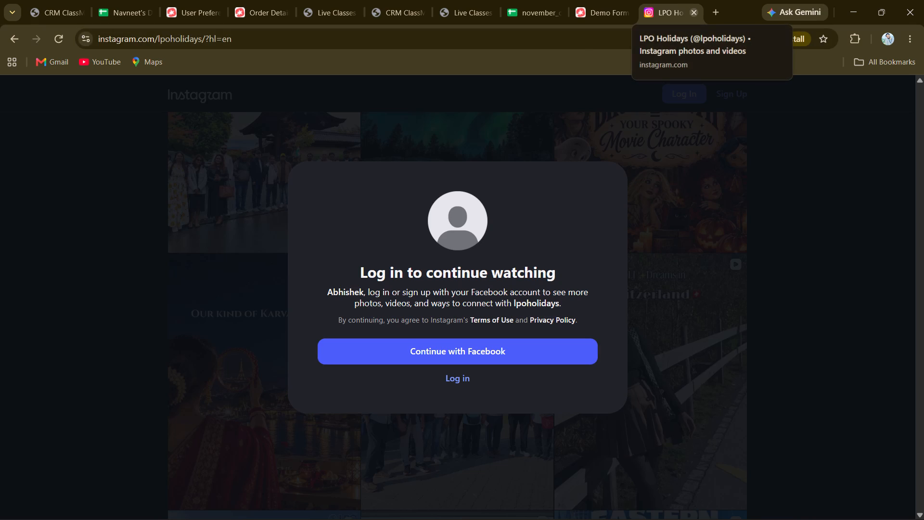
Go back to the Google results for "lpo holidays pvt ltd" and reopen the LPO Holidays website.
{"action": "left_click", "coordinate": [12, 39]}
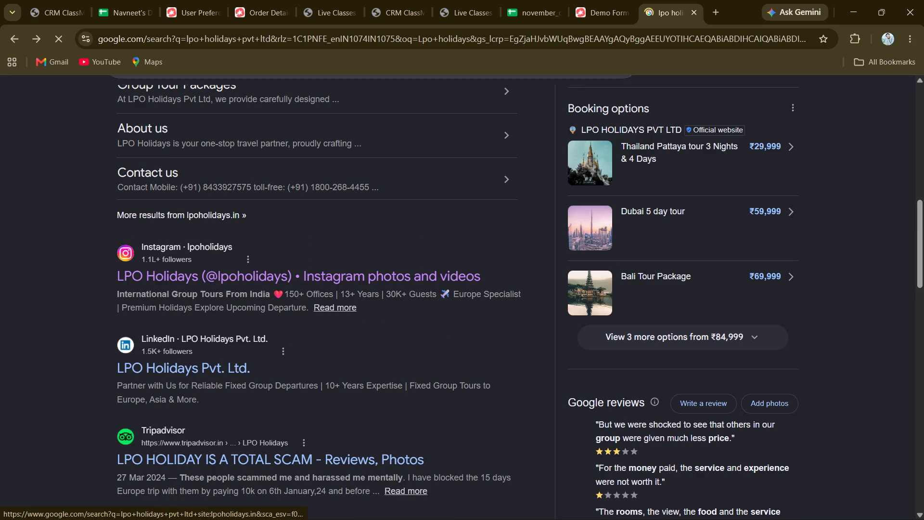
{"action": "scroll", "coordinate": [294, 241], "scroll_direction": "up", "scroll_amount": 3}
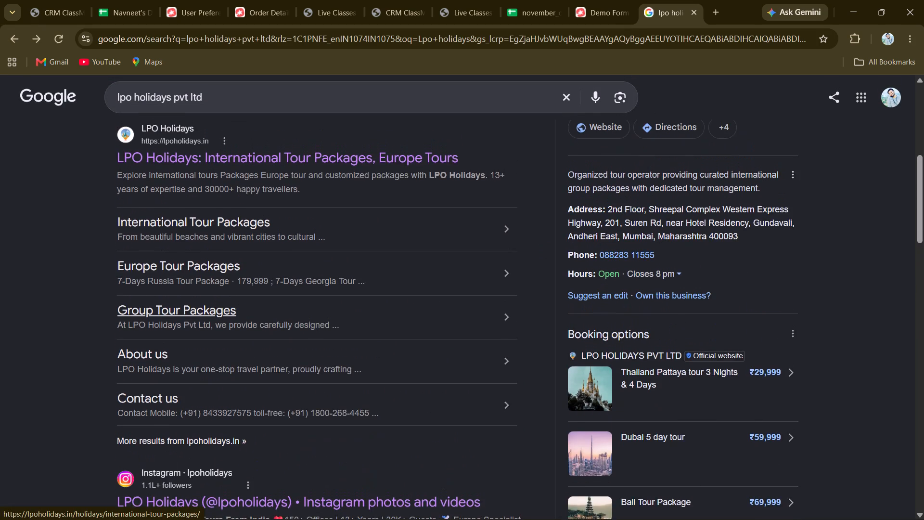
{"action": "scroll", "coordinate": [294, 241], "scroll_direction": "up", "scroll_amount": 1}
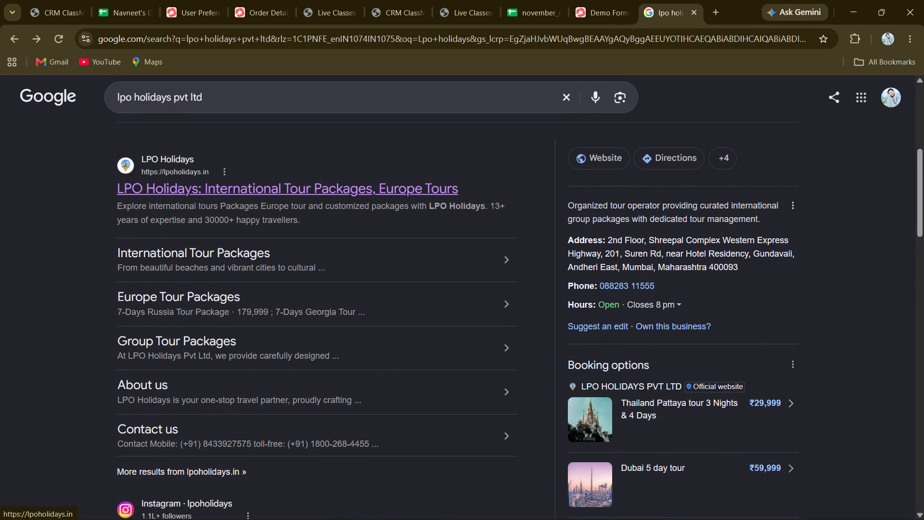
{"action": "left_click", "coordinate": [281, 186]}
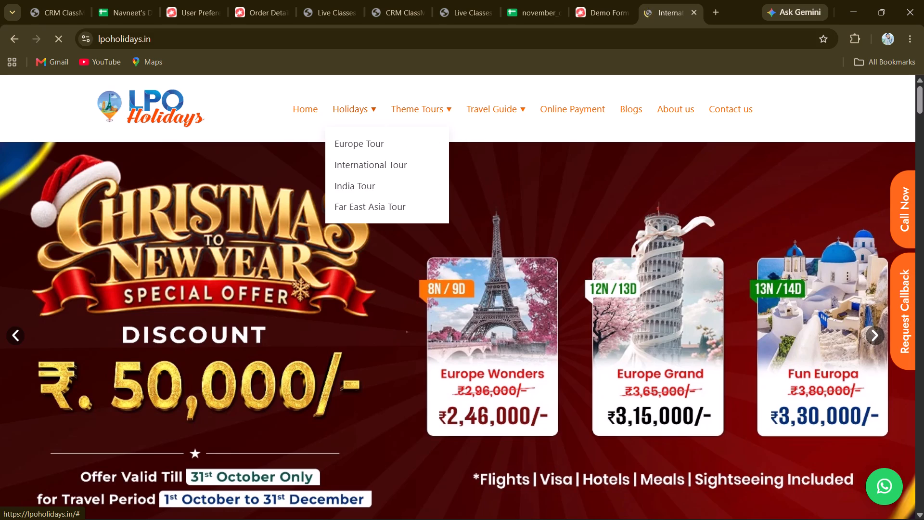
Open the India Tour packages page on LPO Holidays and examine the listed destinations, durations and prices.
{"action": "left_click", "coordinate": [358, 182]}
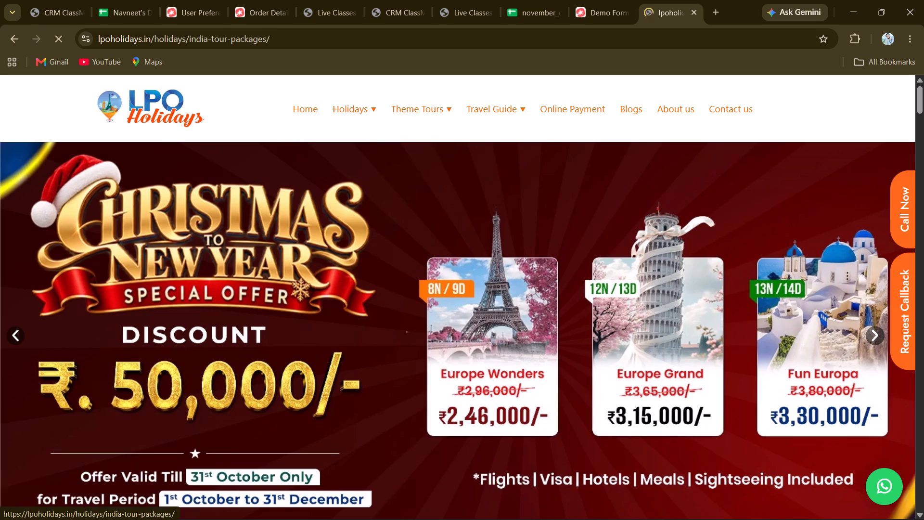
{"action": "scroll", "coordinate": [502, 284], "scroll_direction": "down", "scroll_amount": 3}
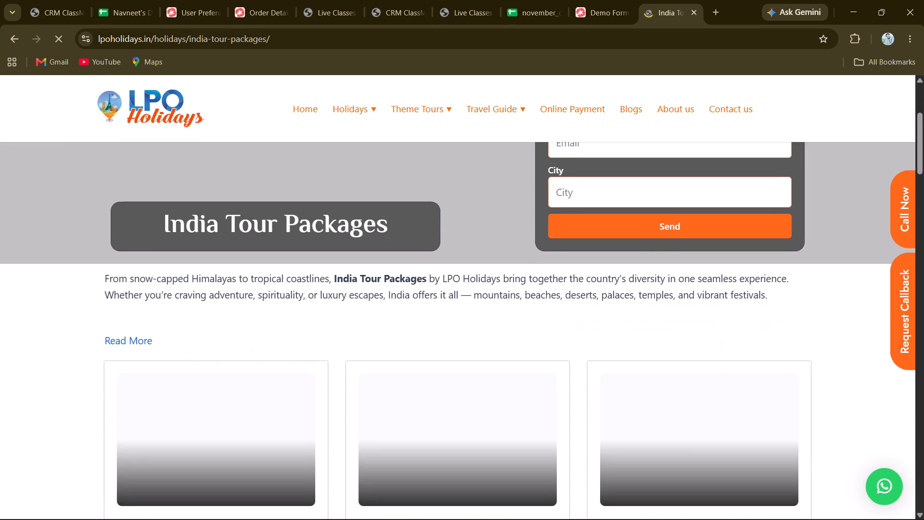
{"action": "scroll", "coordinate": [502, 284], "scroll_direction": "down", "scroll_amount": 2}
{"action": "scroll", "coordinate": [502, 284], "scroll_direction": "up", "scroll_amount": 1}
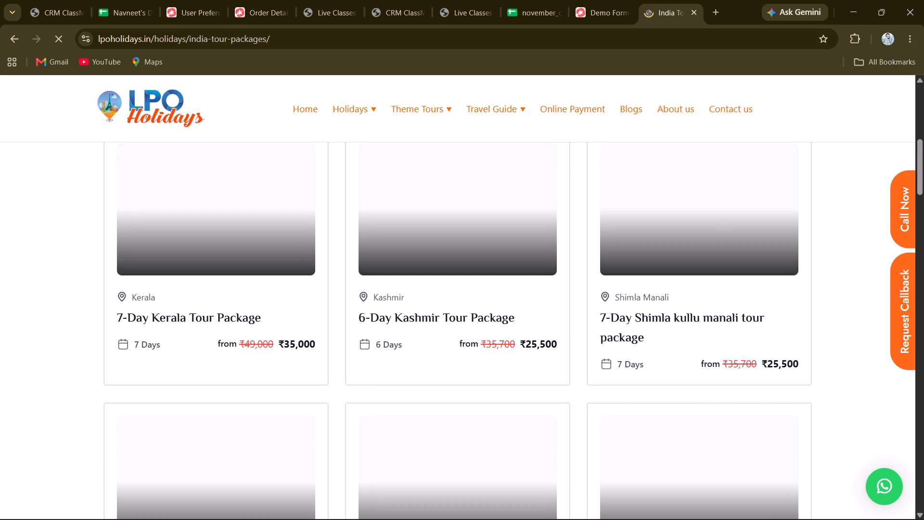
{"action": "scroll", "coordinate": [502, 284], "scroll_direction": "up", "scroll_amount": 3}
{"action": "scroll", "coordinate": [502, 284], "scroll_direction": "down", "scroll_amount": 2}
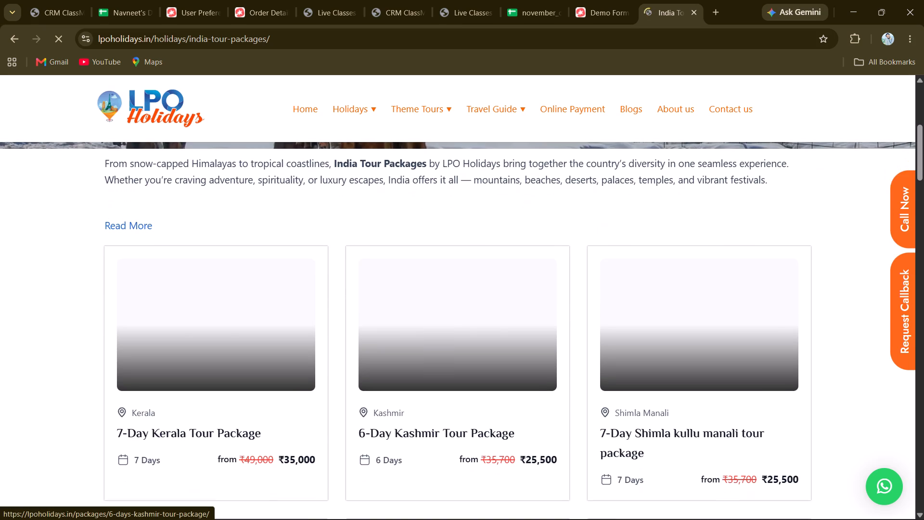
{"action": "scroll", "coordinate": [502, 284], "scroll_direction": "down", "scroll_amount": 2}
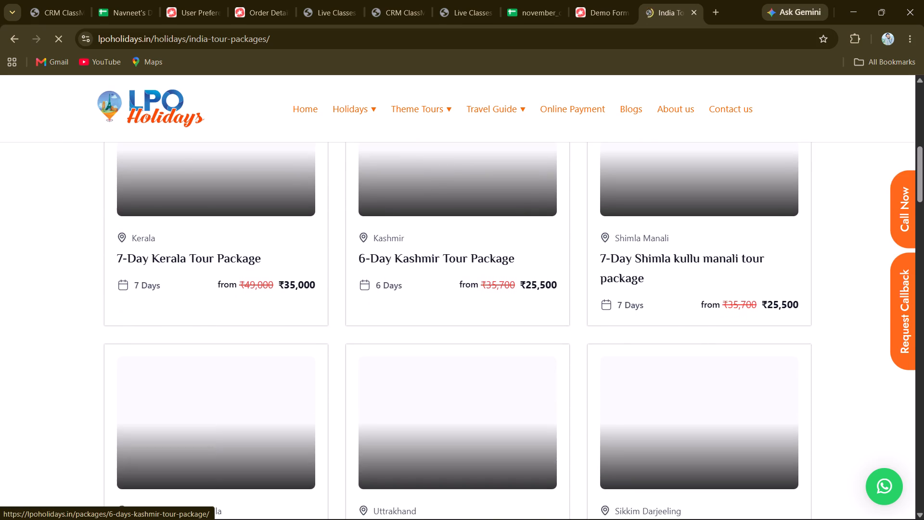
{"action": "scroll", "coordinate": [502, 284], "scroll_direction": "down", "scroll_amount": 4}
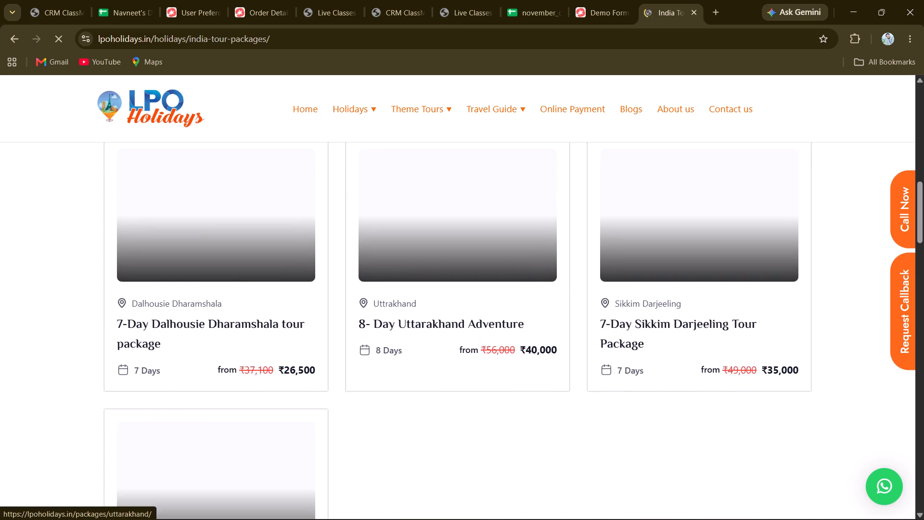
{"action": "scroll", "coordinate": [502, 284], "scroll_direction": "down", "scroll_amount": 3}
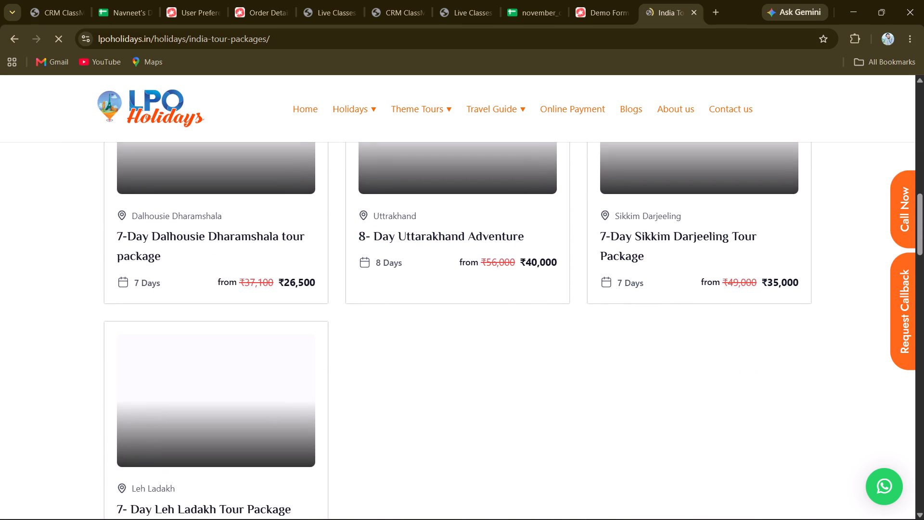
{"action": "scroll", "coordinate": [502, 284], "scroll_direction": "down", "scroll_amount": 1}
{"action": "scroll", "coordinate": [502, 284], "scroll_direction": "up", "scroll_amount": 2}
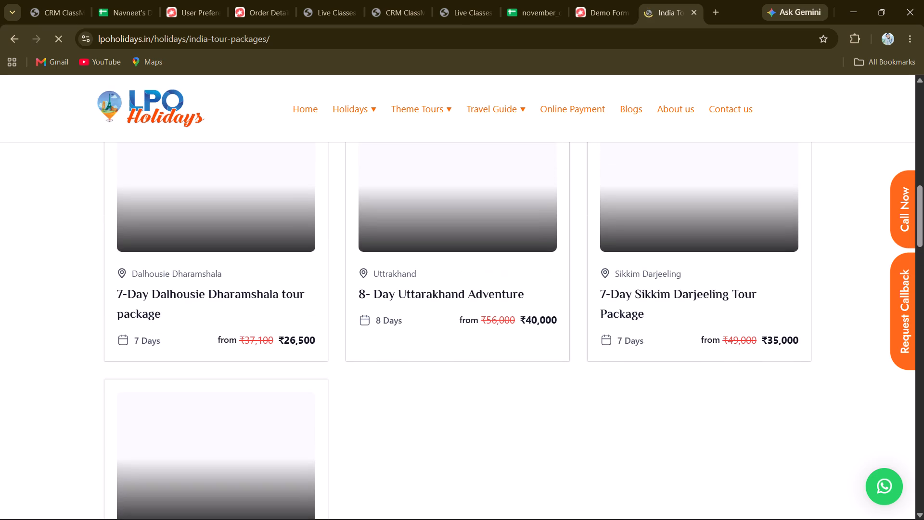
{"action": "scroll", "coordinate": [502, 284], "scroll_direction": "right", "scroll_amount": 1}
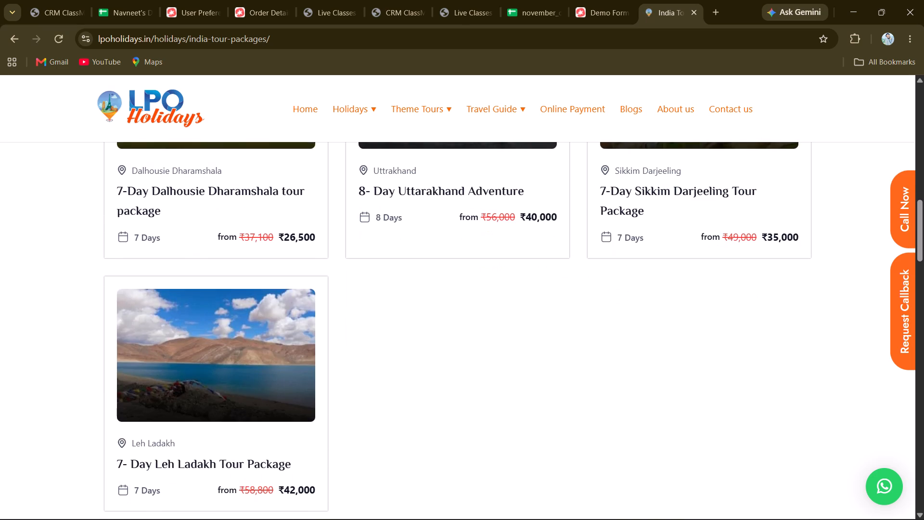
{"action": "scroll", "coordinate": [502, 284], "scroll_direction": "right", "scroll_amount": 1}
{"action": "scroll", "coordinate": [502, 284], "scroll_direction": "up", "scroll_amount": 2}
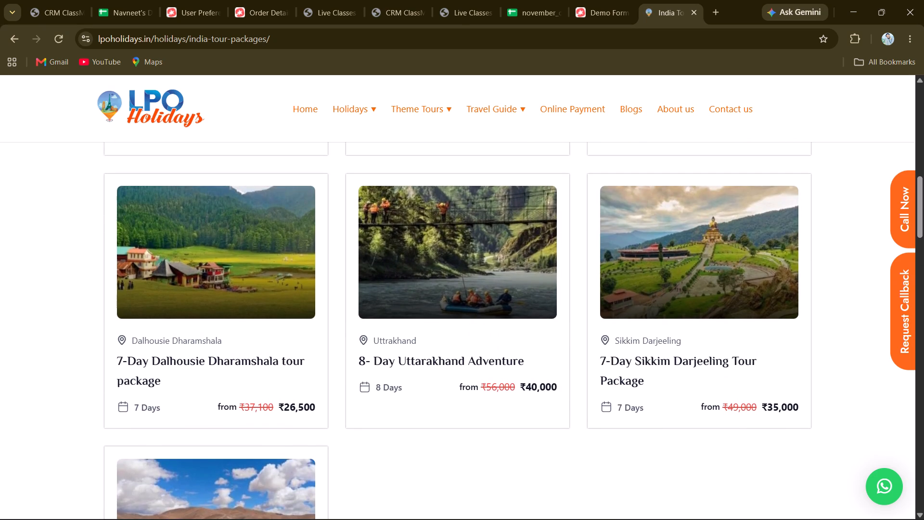
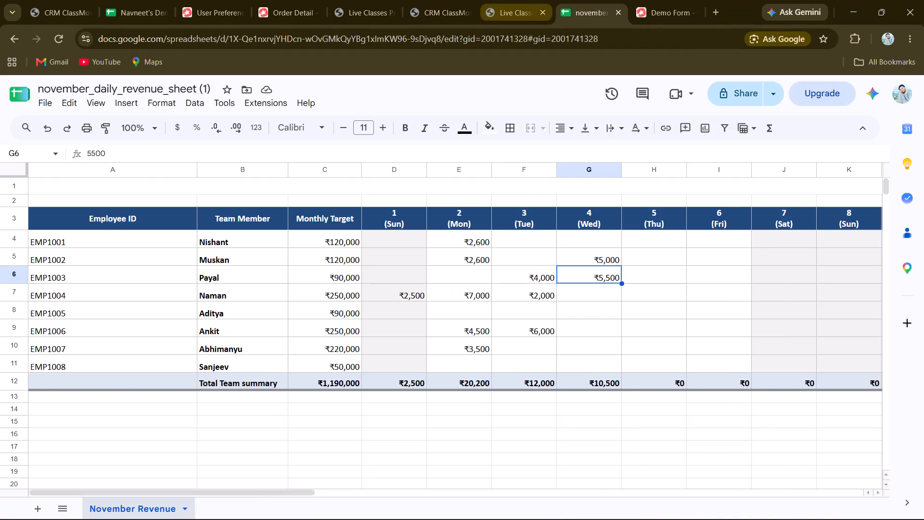
Switch from the November revenue sheet back to the CRM's My Leads page, check the open lead's history and close its record.
{"action": "left_click", "coordinate": [518, 8]}
{"action": "left_click", "coordinate": [449, 7]}
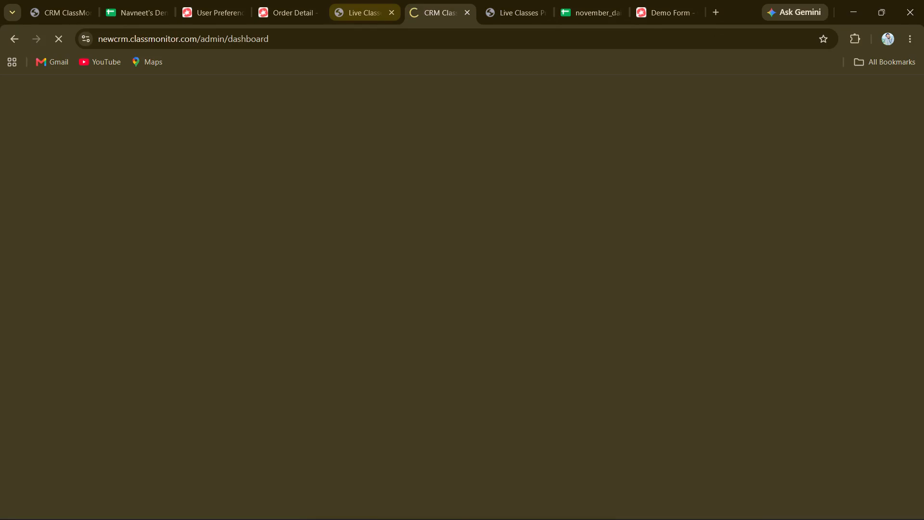
{"action": "left_click", "coordinate": [369, 4]}
{"action": "left_click", "coordinate": [282, 3]}
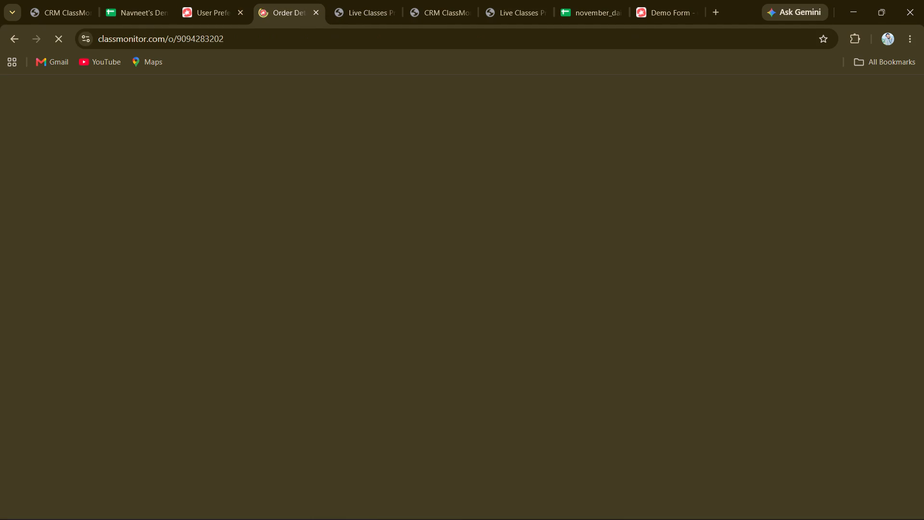
{"action": "left_click", "coordinate": [218, 4]}
{"action": "left_click", "coordinate": [124, 8]}
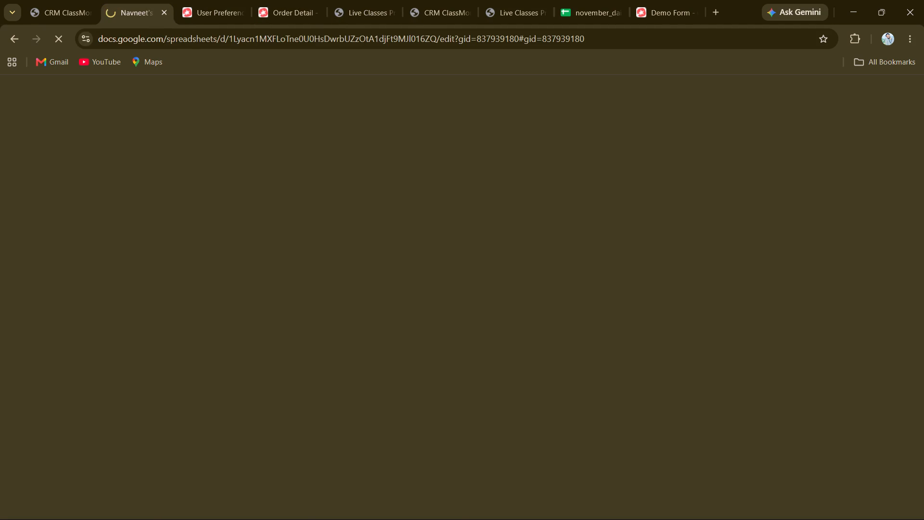
{"action": "left_click", "coordinate": [53, 6]}
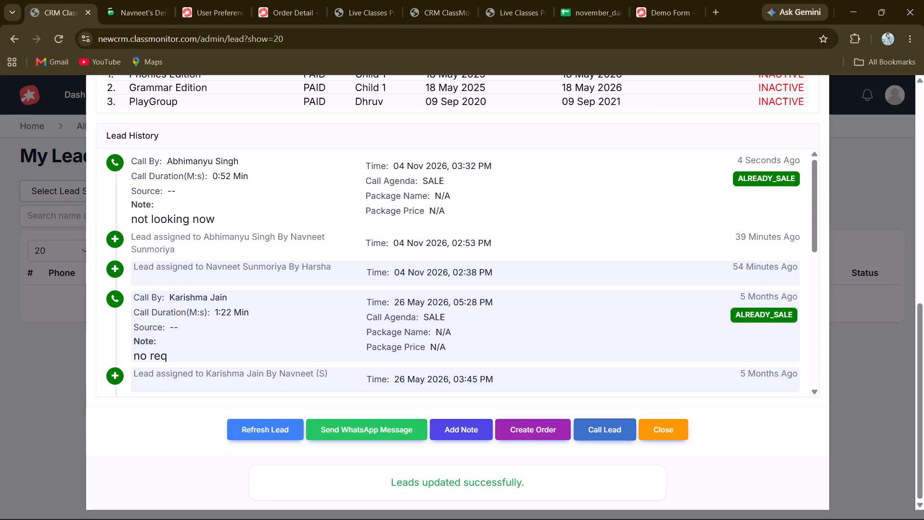
{"action": "scroll", "coordinate": [390, 231], "scroll_direction": "up", "scroll_amount": 15}
{"action": "scroll", "coordinate": [390, 231], "scroll_direction": "down", "scroll_amount": 10}
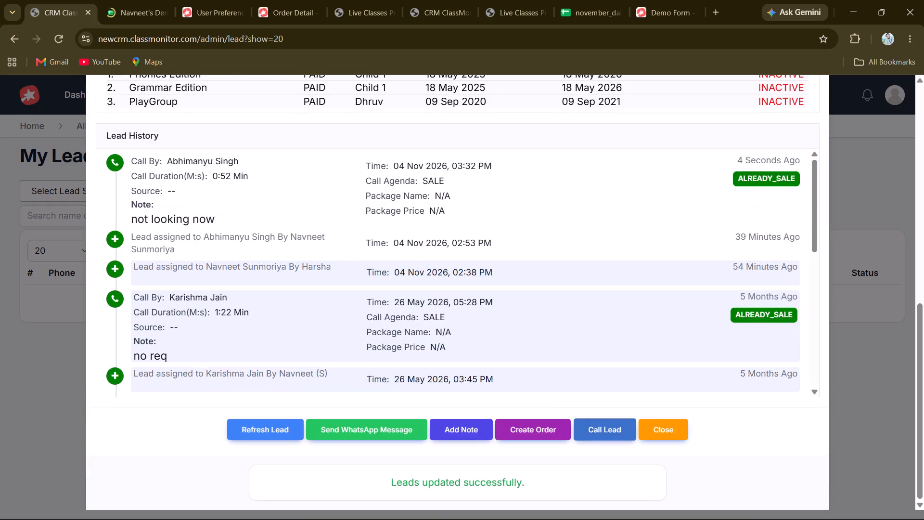
{"action": "left_click", "coordinate": [664, 423]}
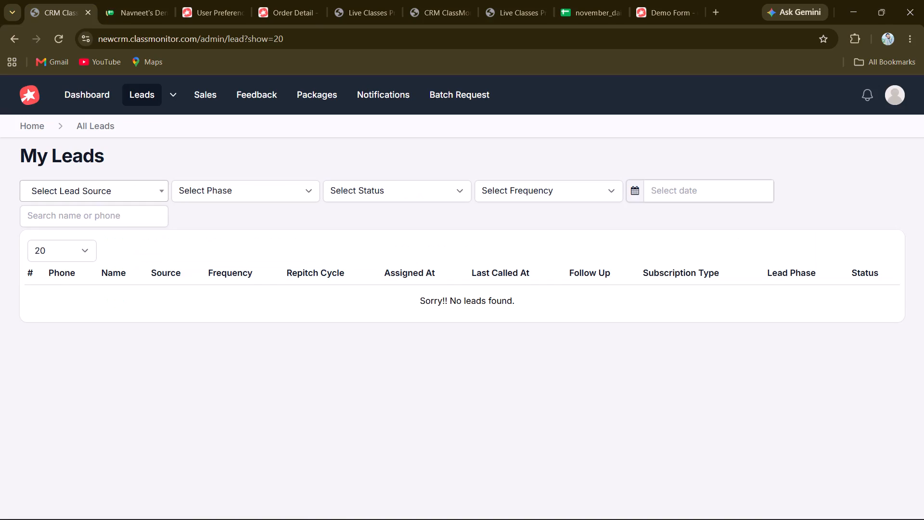
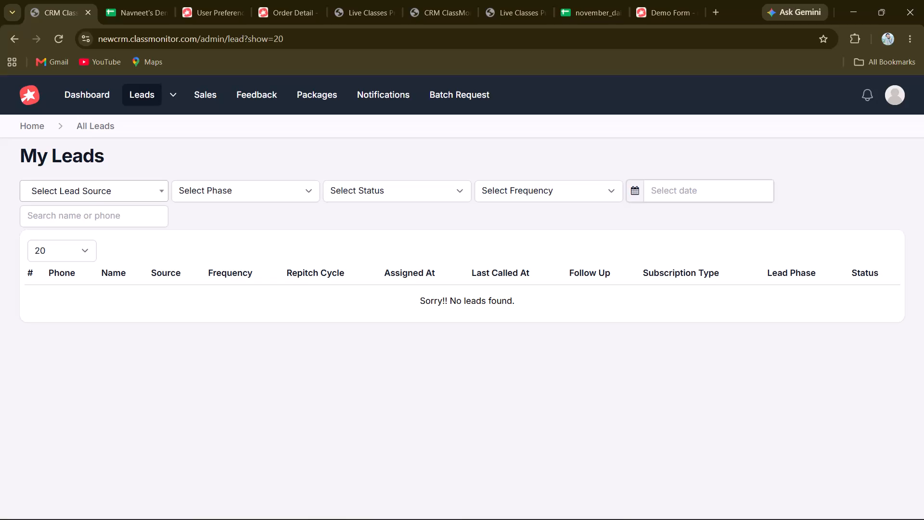
Look over the November daily revenue sheet, and bring up the ClassMonitor demo form with the Phonics Foundation Course demo request.
{"action": "left_click", "coordinate": [502, 0]}
{"action": "left_click", "coordinate": [572, 0]}
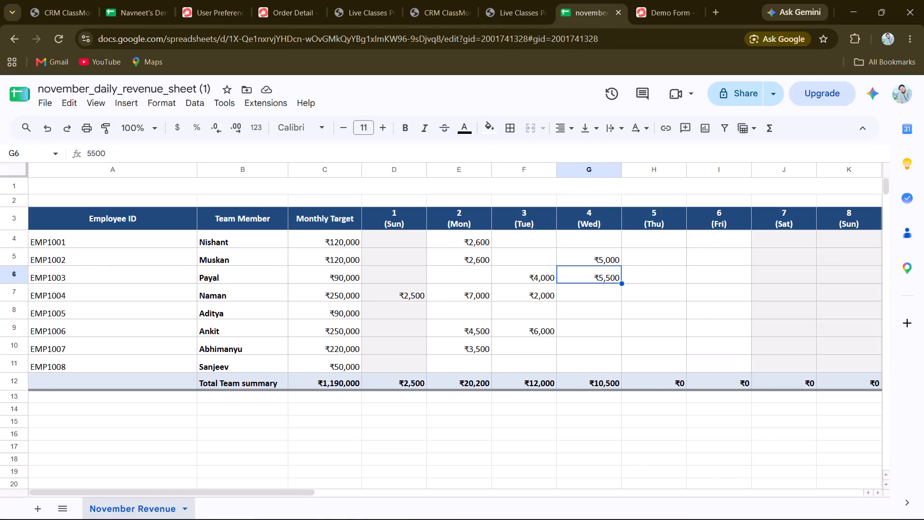
{"action": "left_click", "coordinate": [664, 12]}
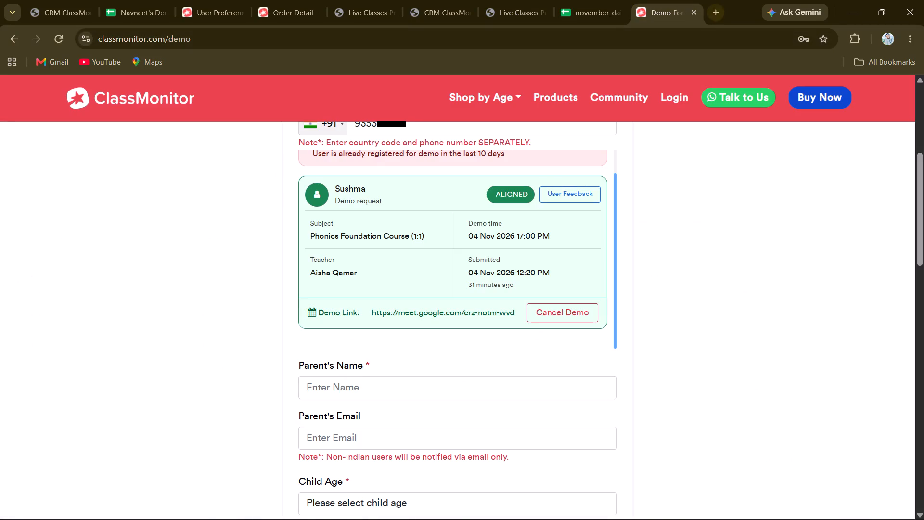